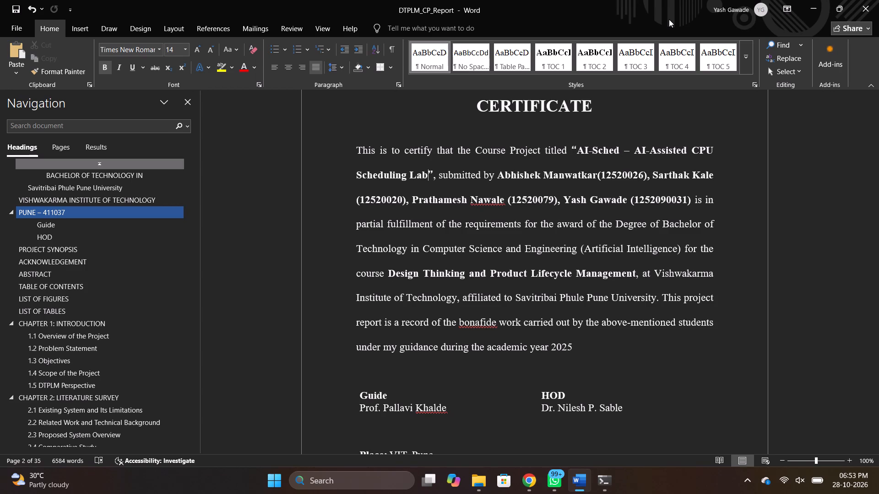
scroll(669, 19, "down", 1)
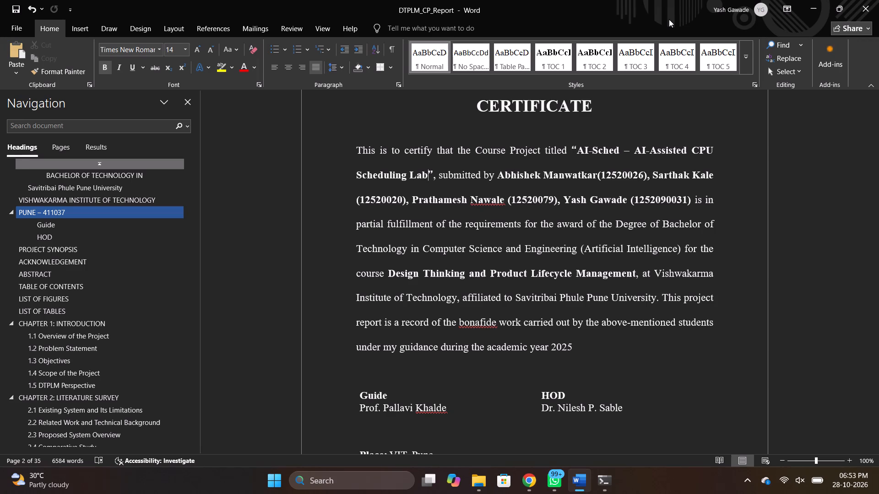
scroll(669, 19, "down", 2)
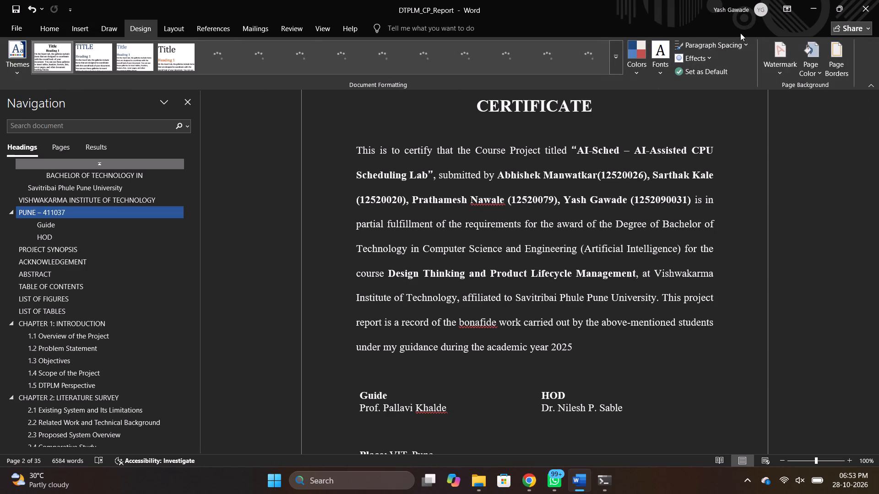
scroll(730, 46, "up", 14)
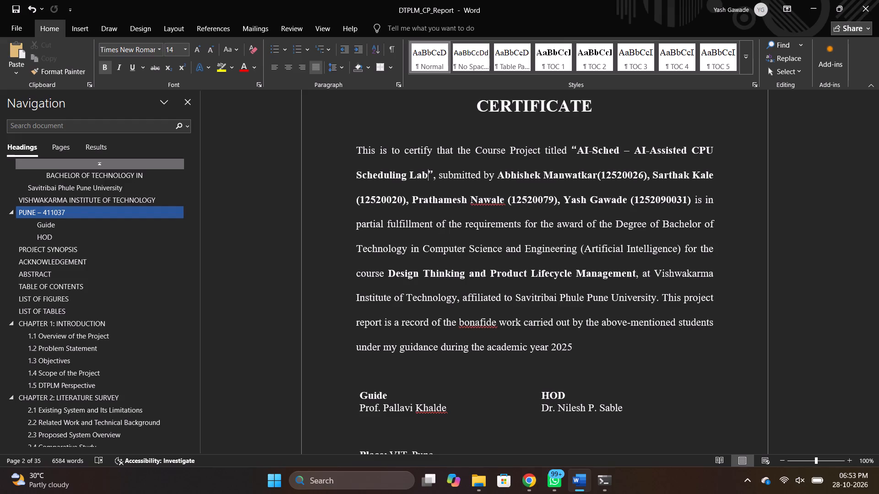
Look through the report from the title page to the start of Chapter 2: Literature Survey, and return to the title page.
scroll(679, 238, "up", 9)
scroll(679, 238, "down", 3)
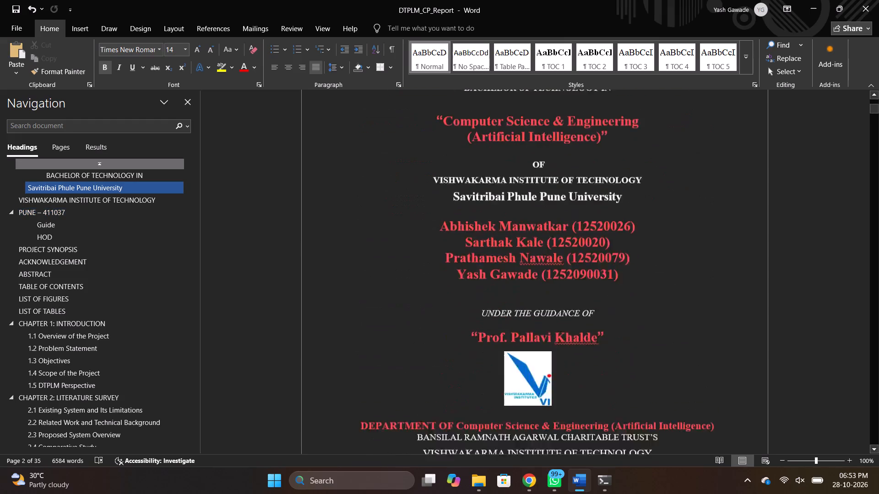
scroll(679, 238, "down", 5)
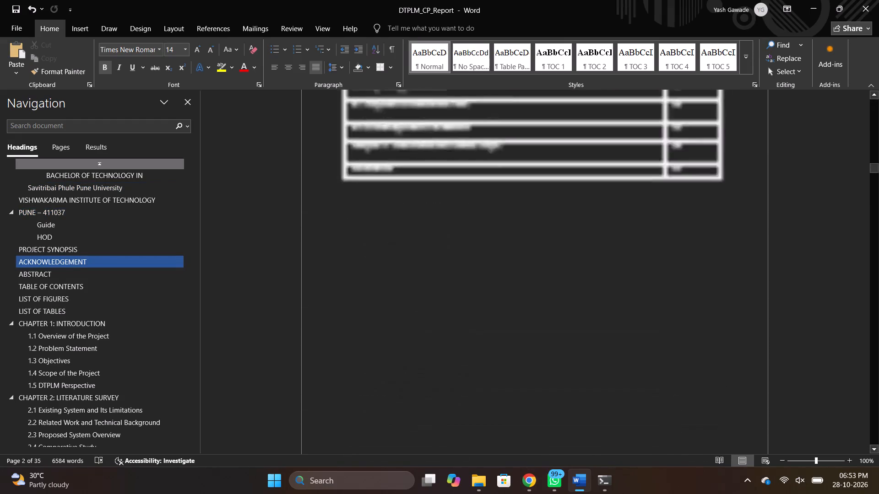
scroll(679, 238, "down", 1)
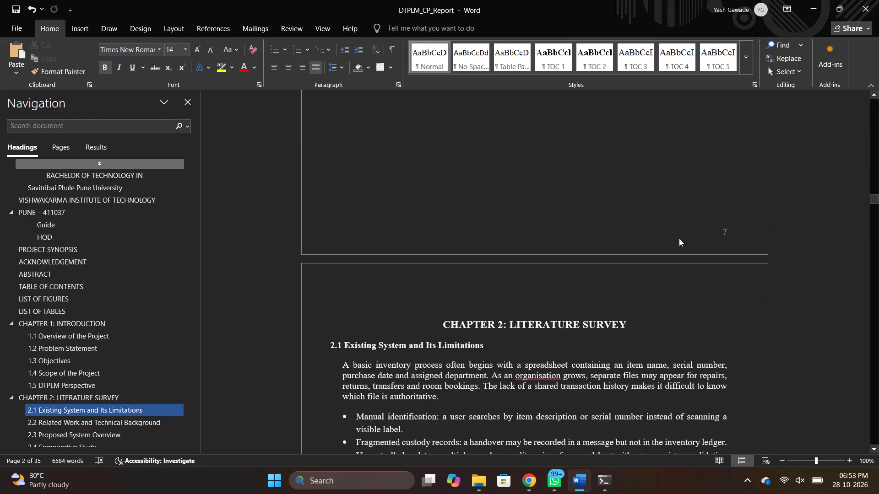
scroll(679, 238, "up", 19)
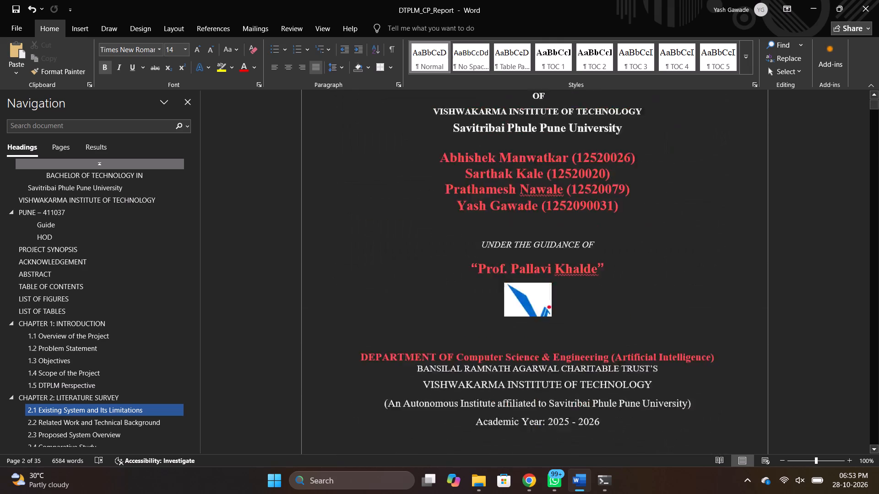
scroll(679, 238, "up", 20)
scroll(679, 238, "up", 6)
scroll(679, 238, "up", 17)
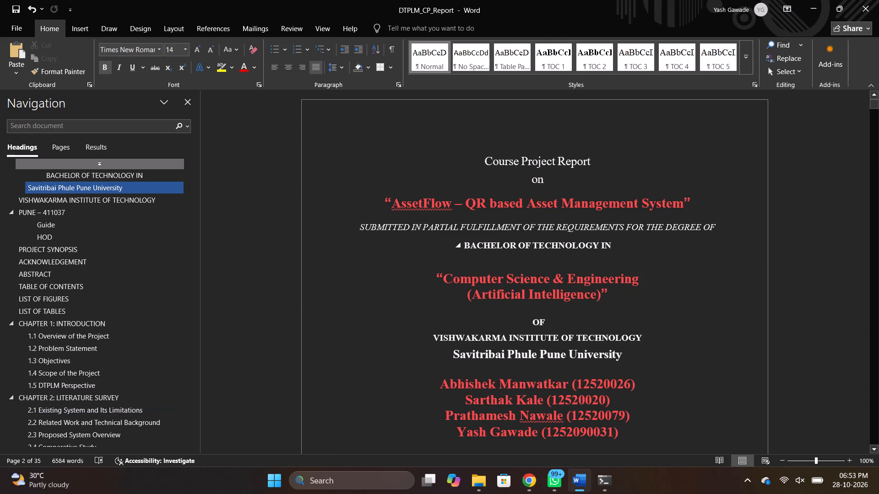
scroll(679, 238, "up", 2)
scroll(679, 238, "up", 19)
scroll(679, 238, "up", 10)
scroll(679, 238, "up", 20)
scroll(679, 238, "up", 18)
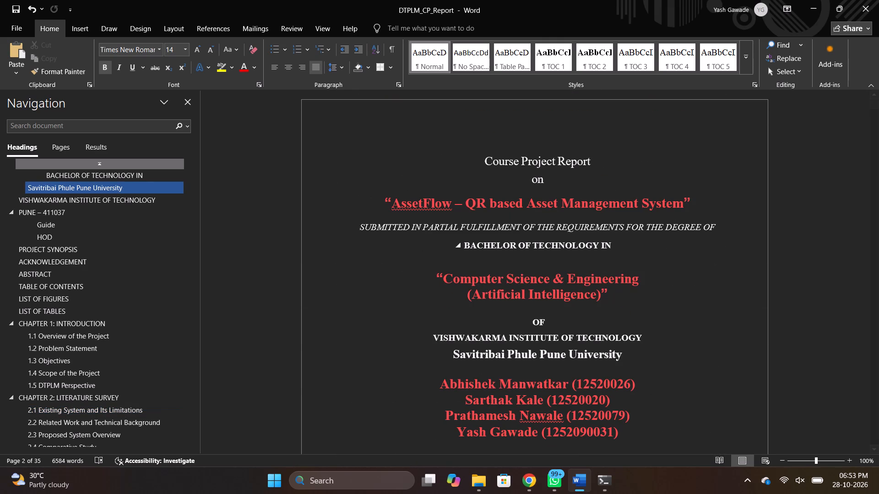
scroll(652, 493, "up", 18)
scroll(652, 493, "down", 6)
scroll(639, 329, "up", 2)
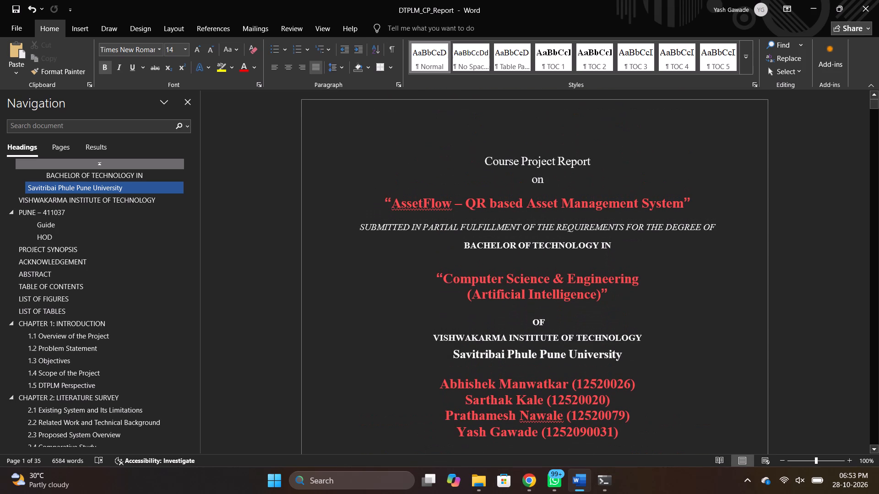
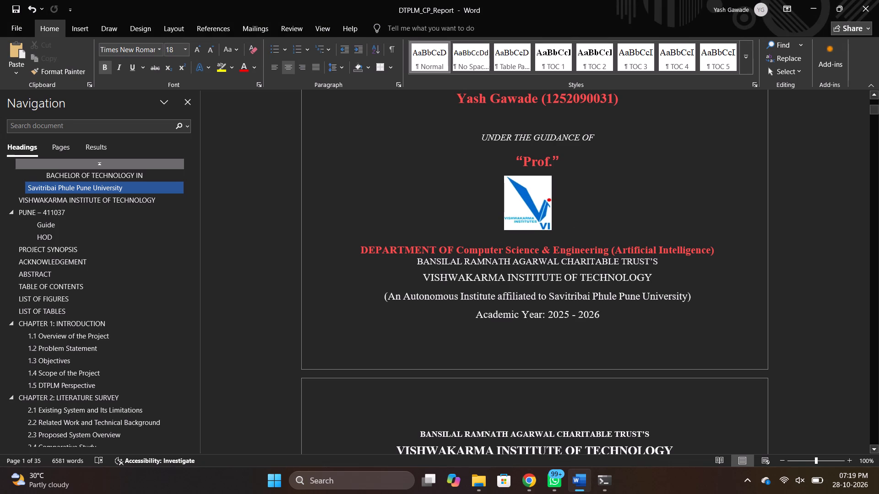
left_click(577, 162)
left_click(577, 162)
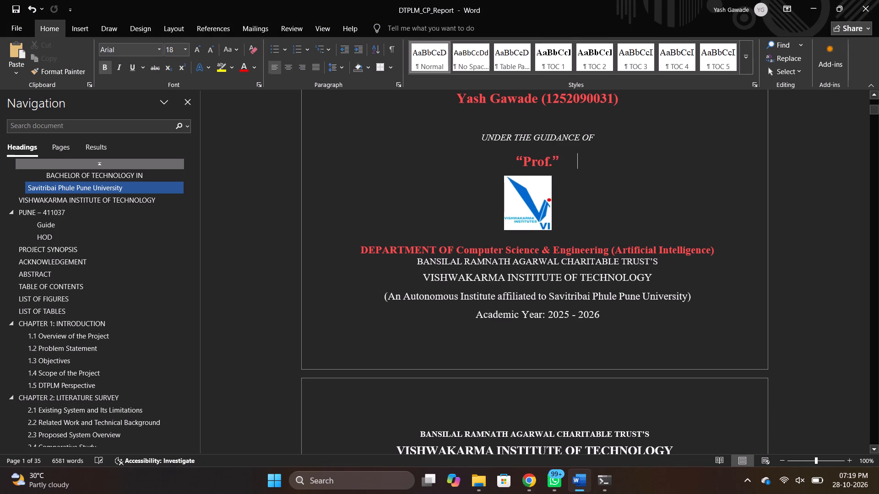
scroll(577, 162, "down", 2)
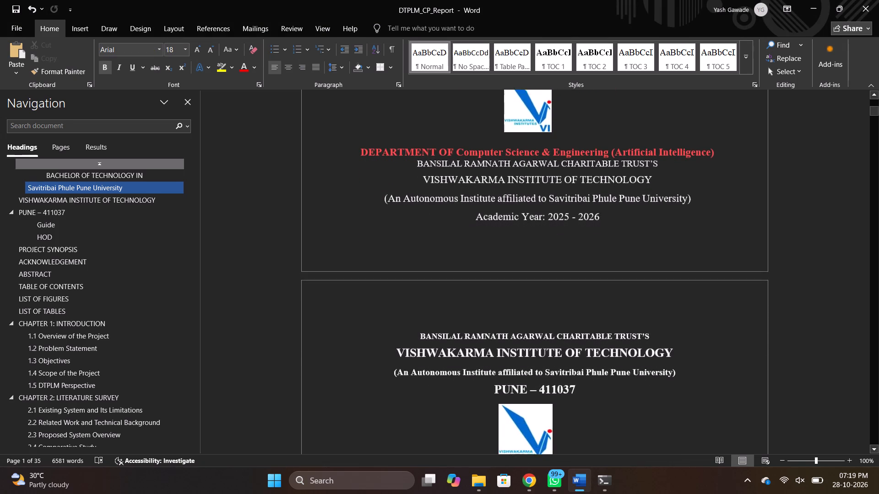
scroll(577, 162, "down", 1)
right_click(581, 154)
scroll(581, 154, "down", 1)
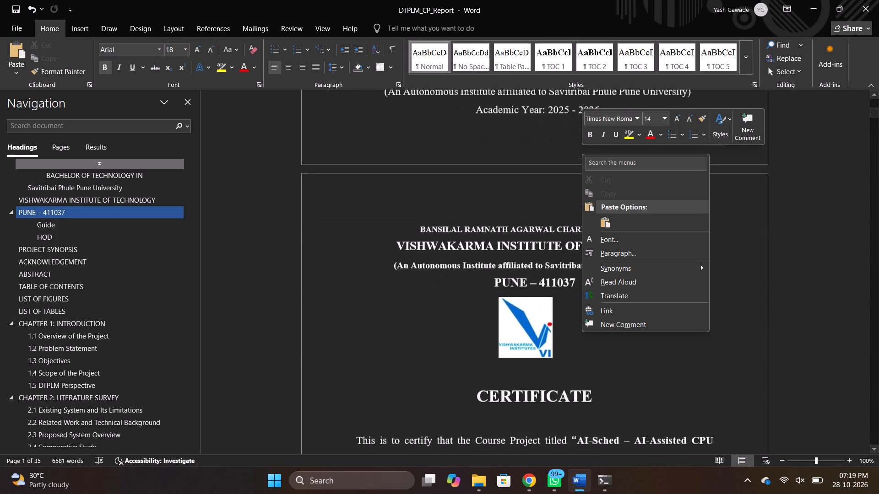
scroll(581, 154, "down", 3)
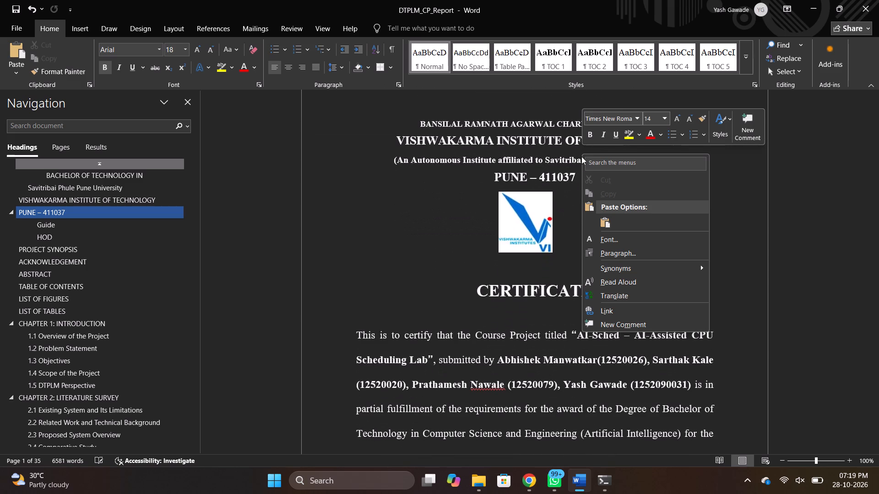
left_click(571, 224)
scroll(571, 213, "down", 1)
scroll(571, 213, "up", 1)
scroll(571, 213, "down", 1)
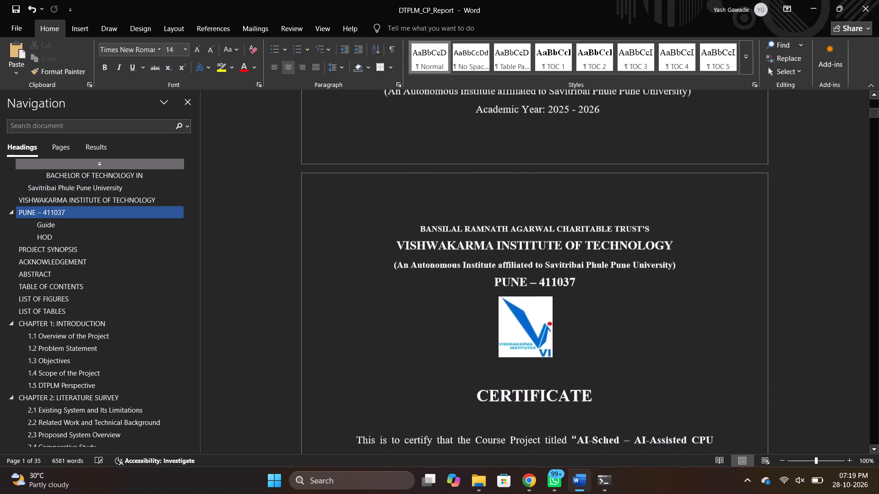
scroll(571, 213, "down", 1)
left_click(585, 164)
scroll(585, 162, "down", 1)
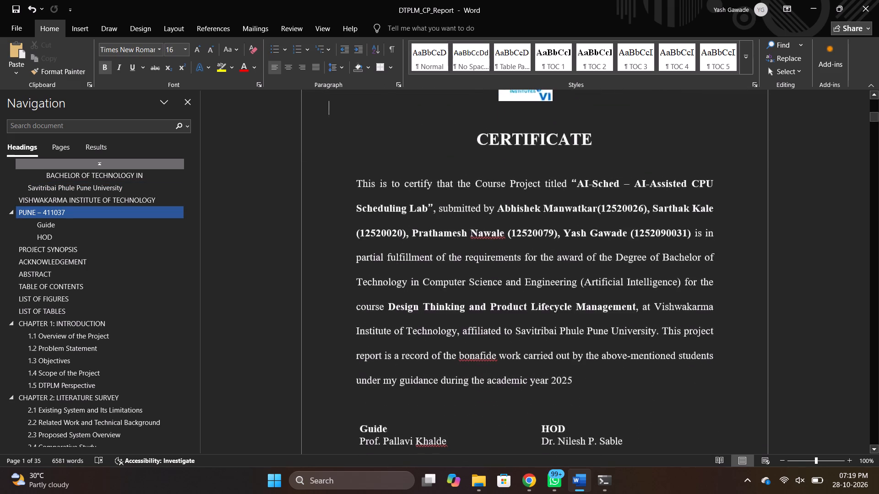
scroll(585, 162, "up", 2)
scroll(585, 162, "down", 1)
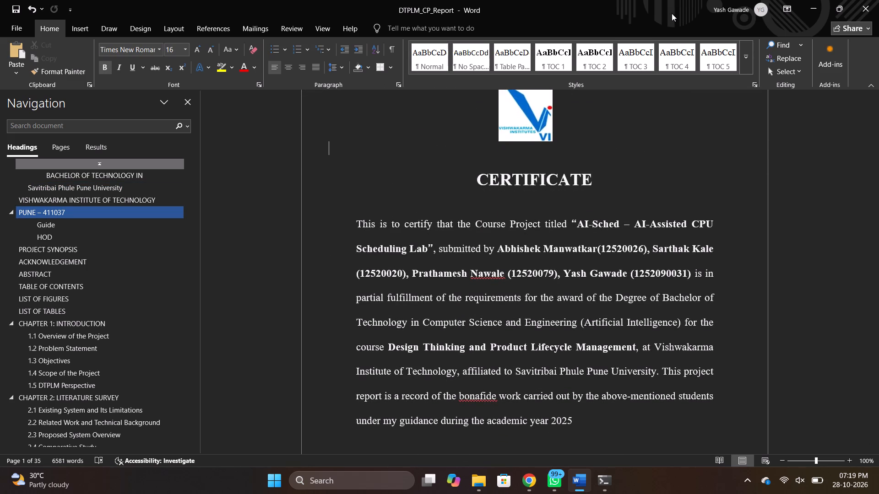
Skim the report from the project synopsis through the acknowledgement, abstract and Chapter 2, returning to the cover page.
scroll(619, 173, "down", 5)
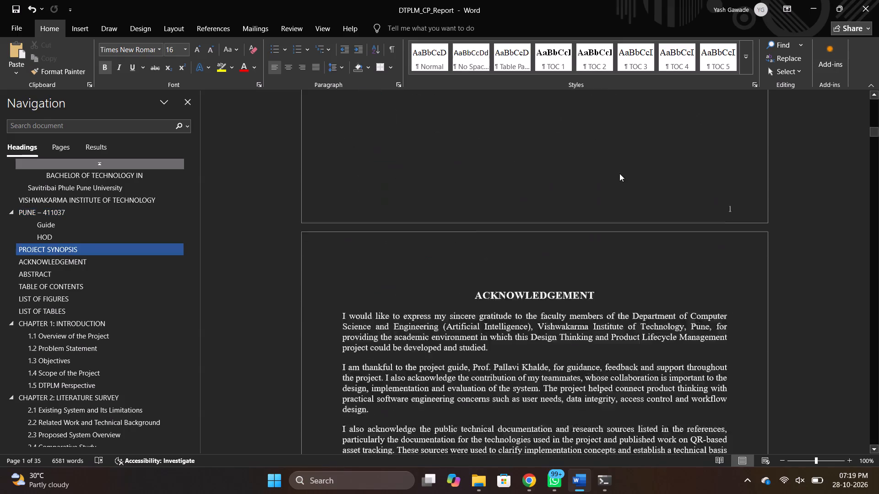
scroll(619, 173, "down", 5)
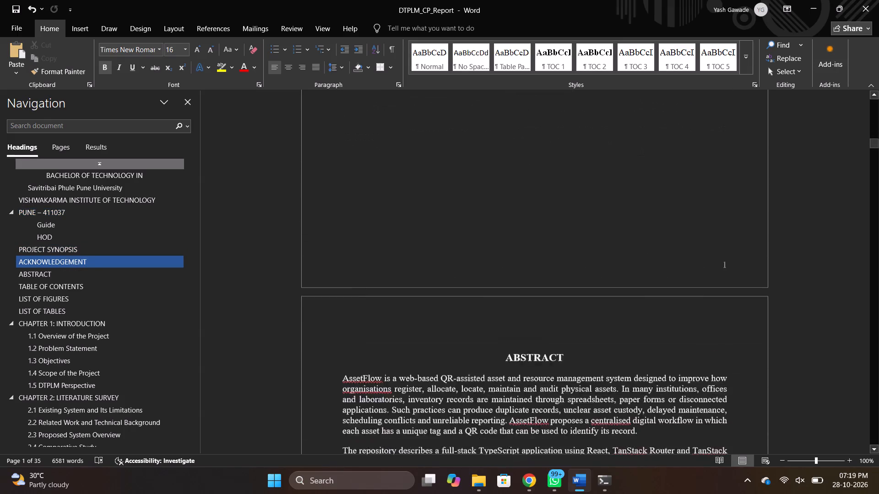
scroll(641, 146, "down", 6)
scroll(641, 146, "up", 3)
scroll(641, 146, "down", 5)
scroll(641, 146, "up", 5)
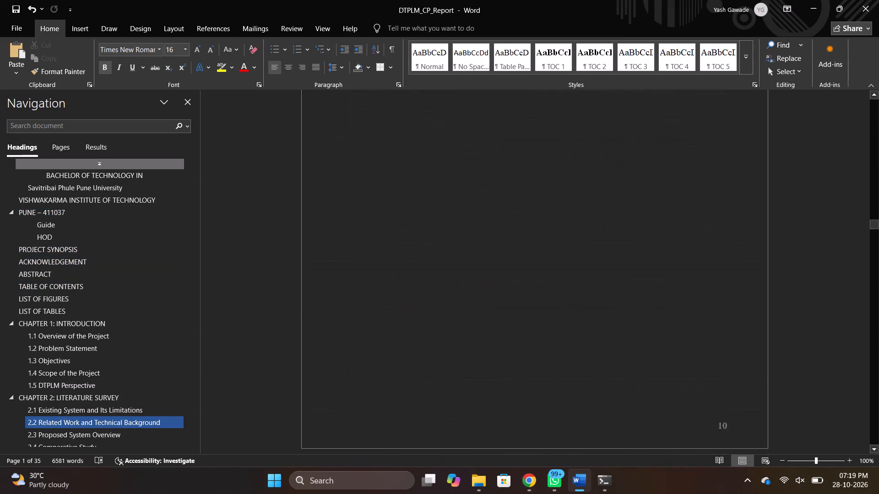
scroll(641, 146, "up", 11)
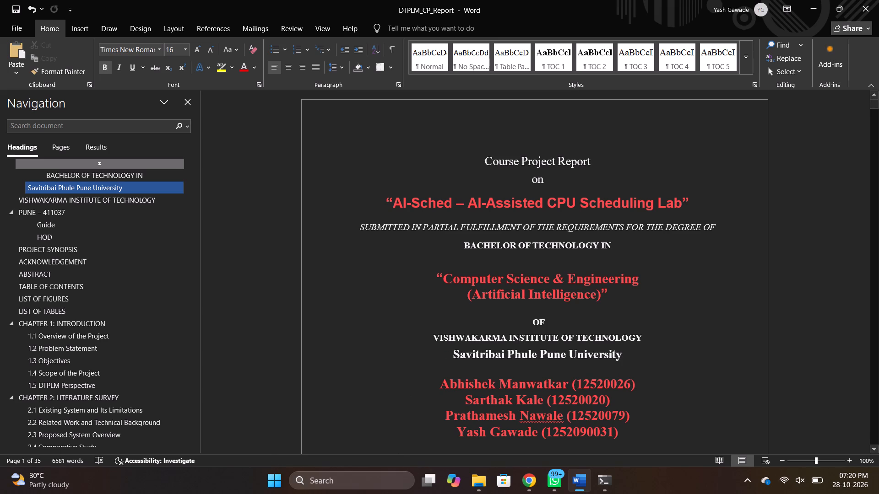
Review the cover page and certificate again, down to the guide and HOD block and the start of the project synopsis.
scroll(407, 390, "down", 4)
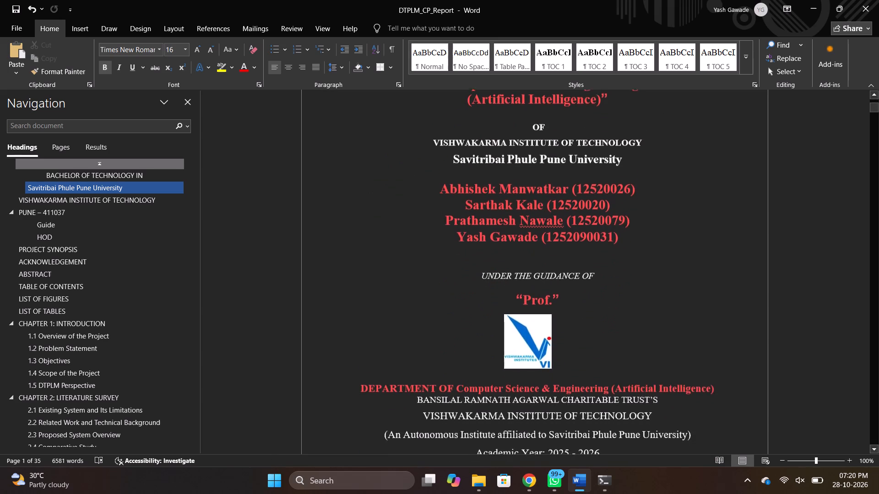
scroll(407, 390, "down", 1)
left_click(410, 387)
scroll(410, 387, "down", 8)
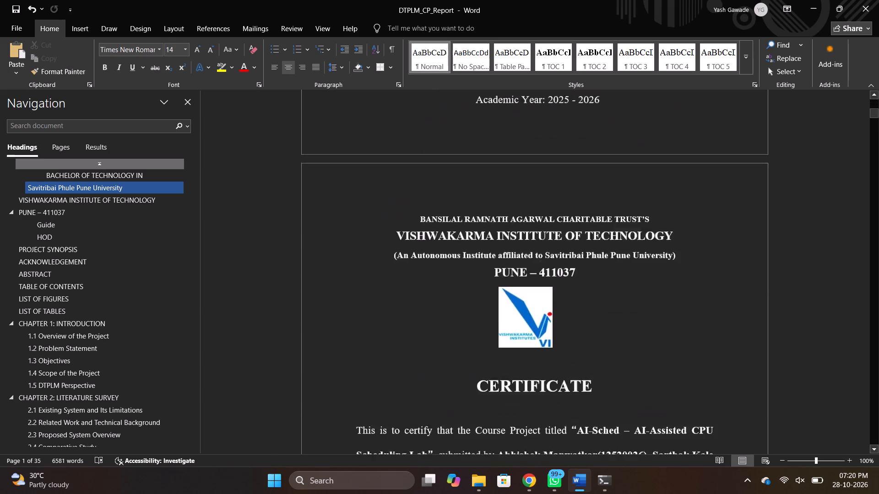
scroll(410, 387, "down", 3)
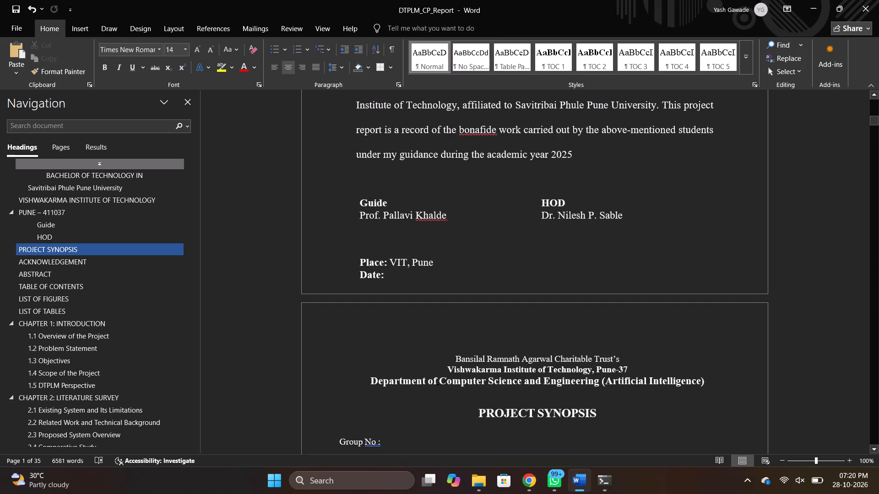
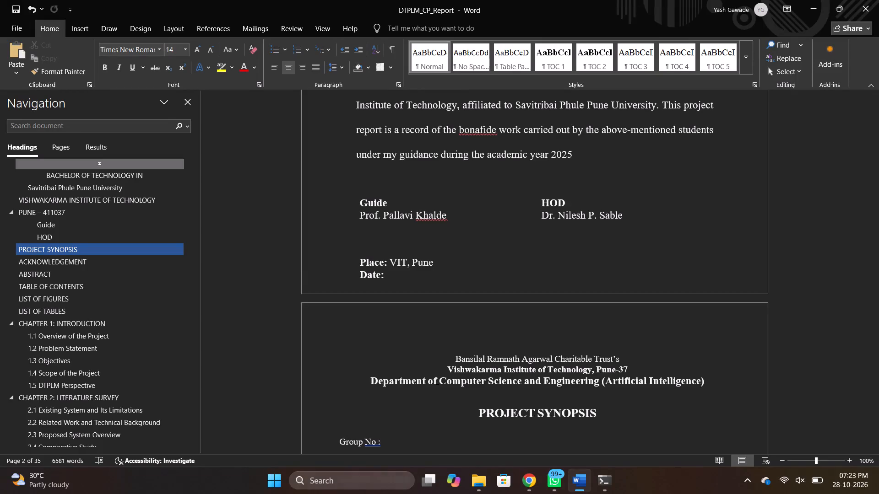
scroll(376, 401, "up", 3)
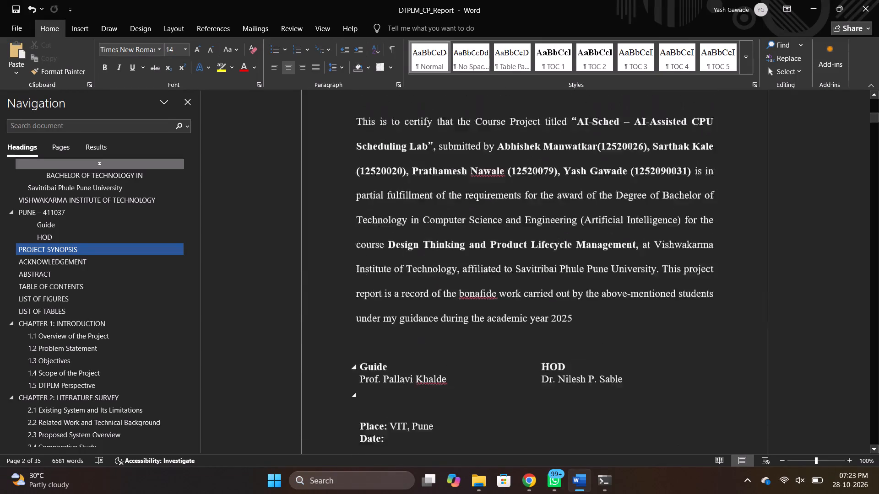
scroll(376, 401, "up", 15)
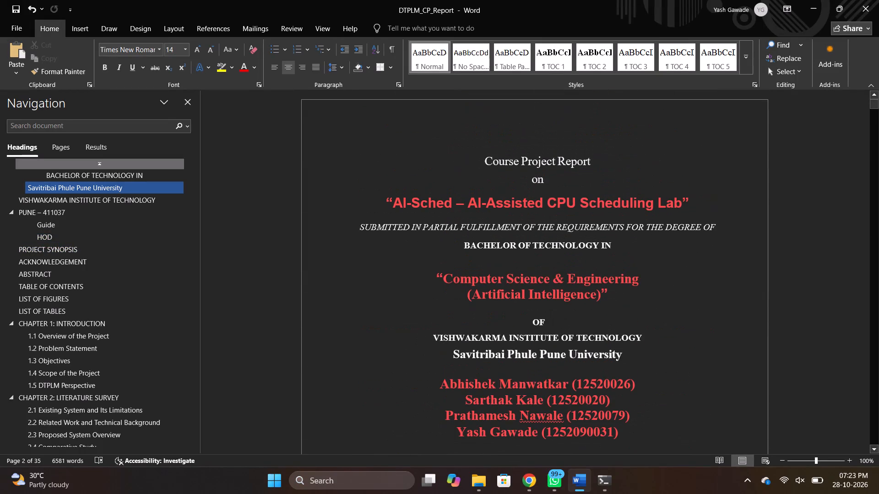
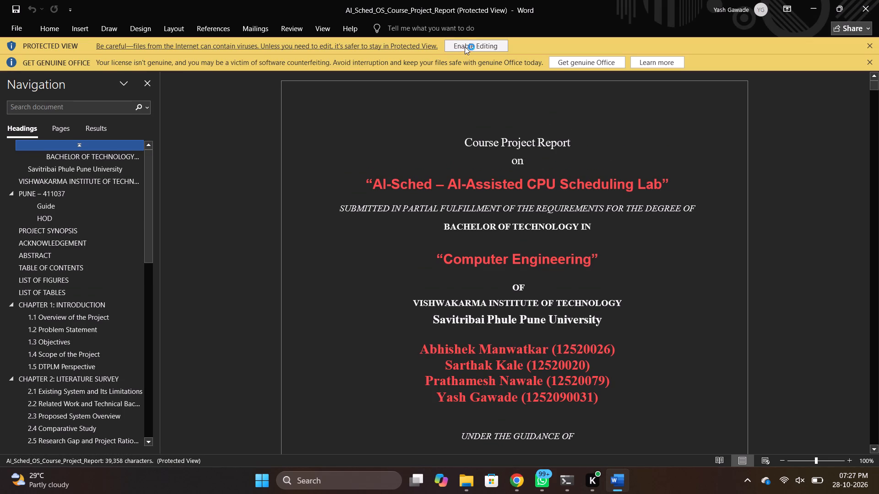
left_click(465, 47)
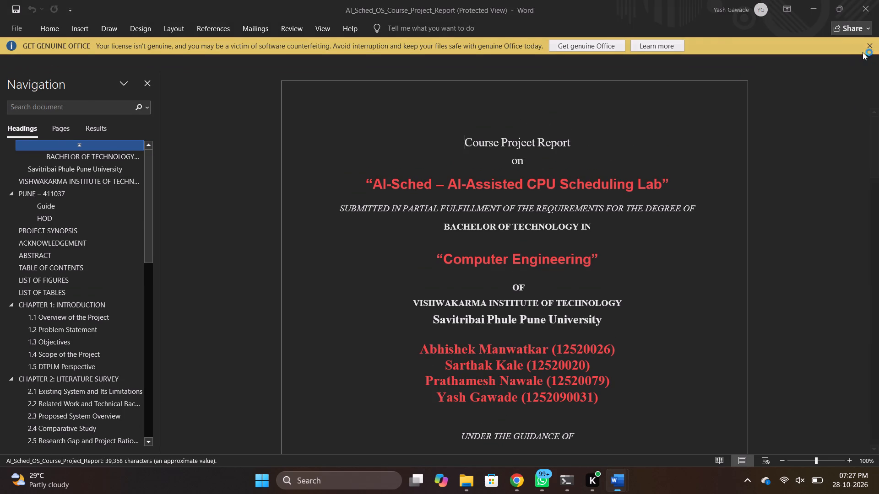
Replace the project guide's first name on the cover page with Priyanka.
scroll(556, 154, "down", 1)
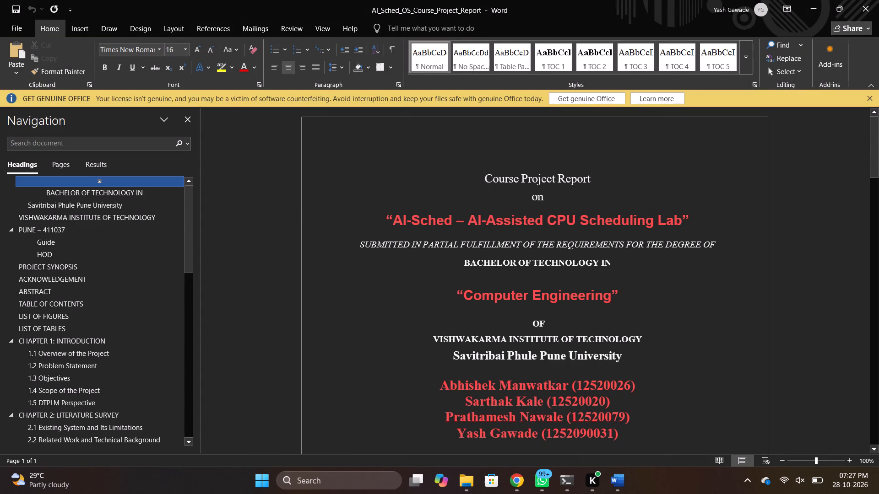
scroll(556, 154, "down", 2)
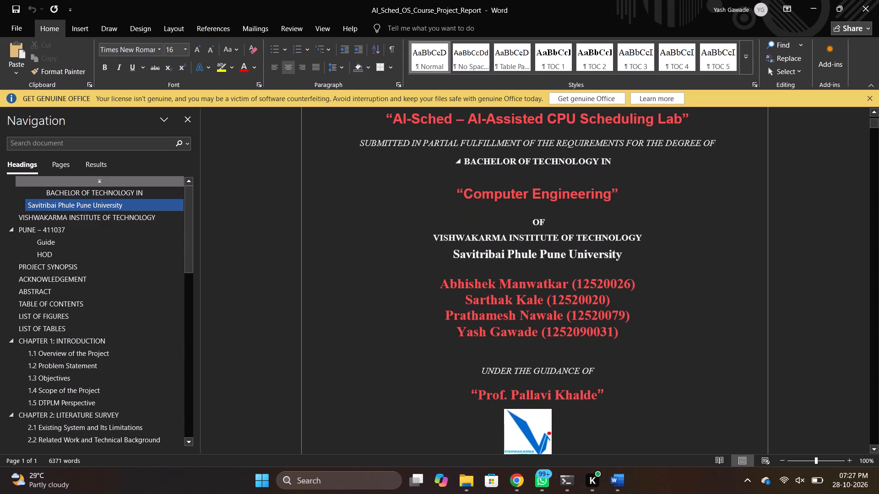
scroll(556, 154, "down", 2)
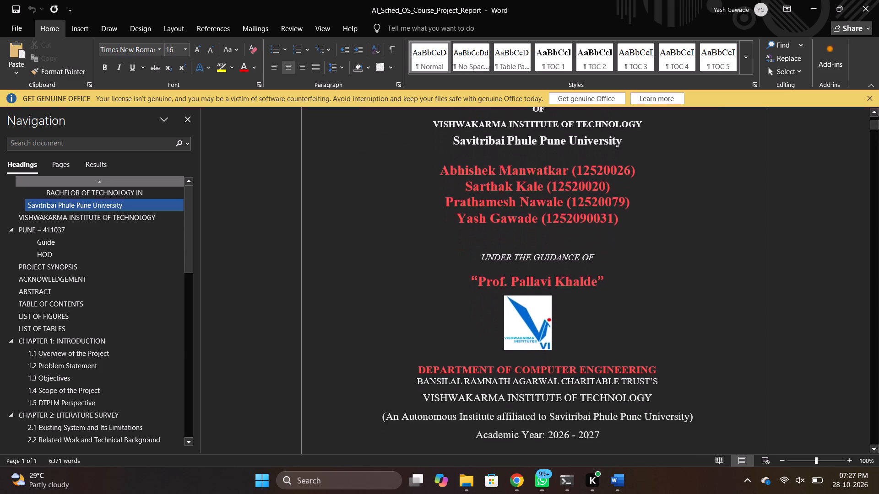
scroll(556, 154, "down", 2)
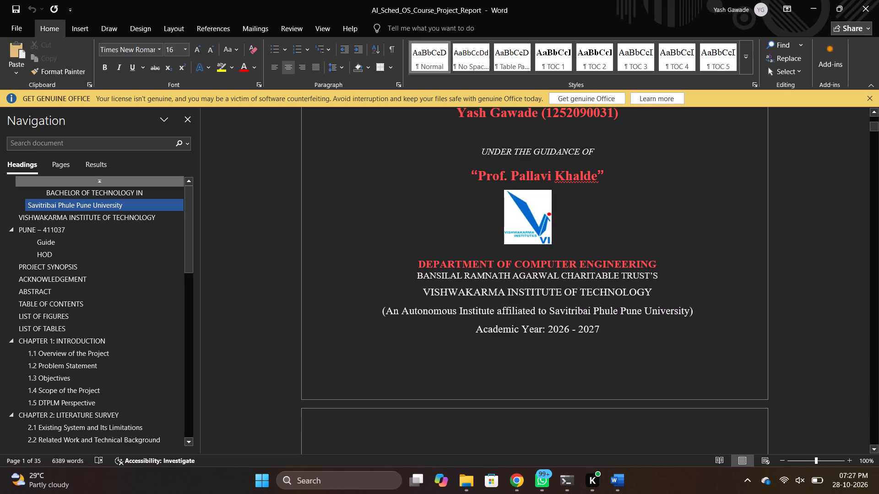
left_click(551, 172)
key("BackSpace")
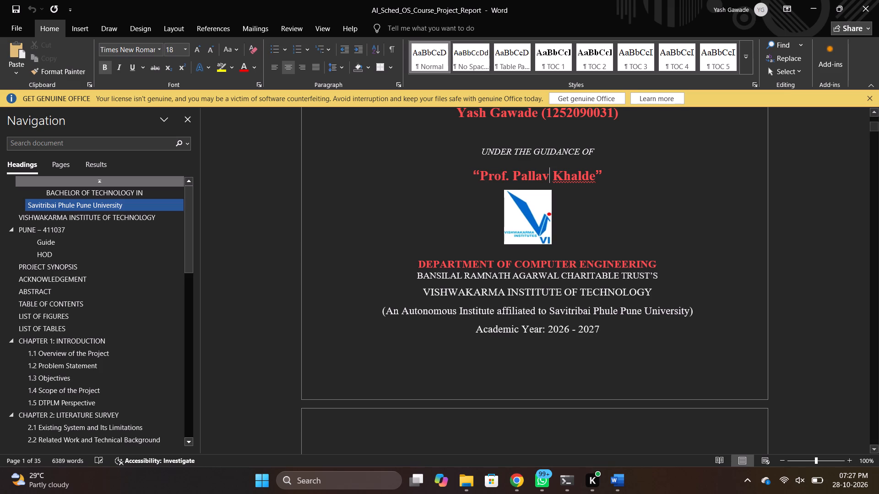
key("BackSpace")
key("BackSpace")
key("BackSpace")
key("BackSpace")
key("BackSpace")
type("ru")
key("BackSpace")
key("y")
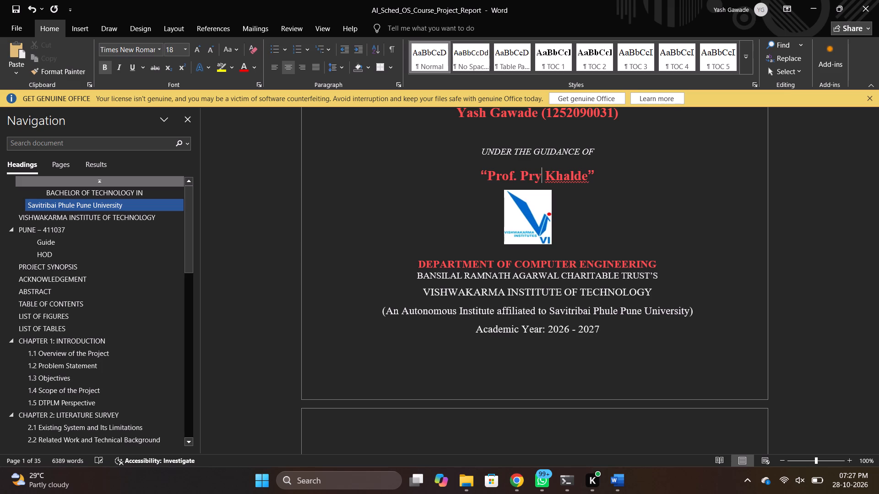
key("BackSpace")
type("iyanka")
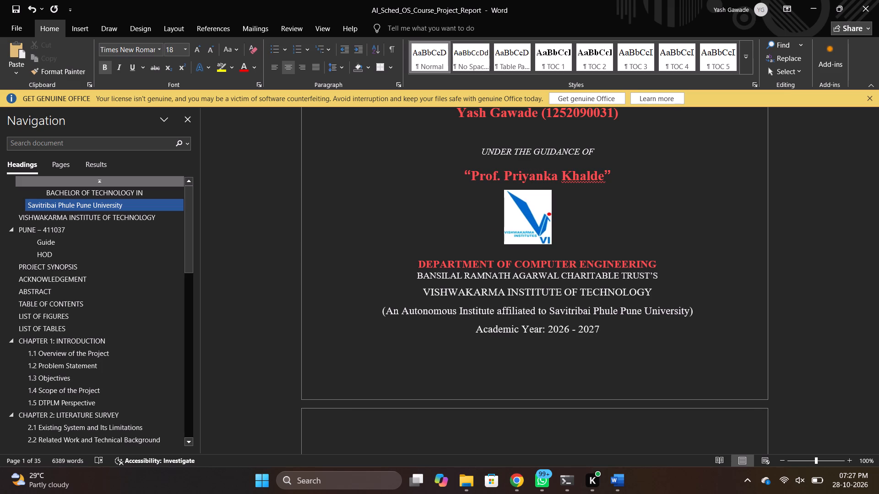
Correct the spelling of the project guide's surname on the cover page.
key("Right")
key("Right")
key("Right")
key("Right")
key("0")
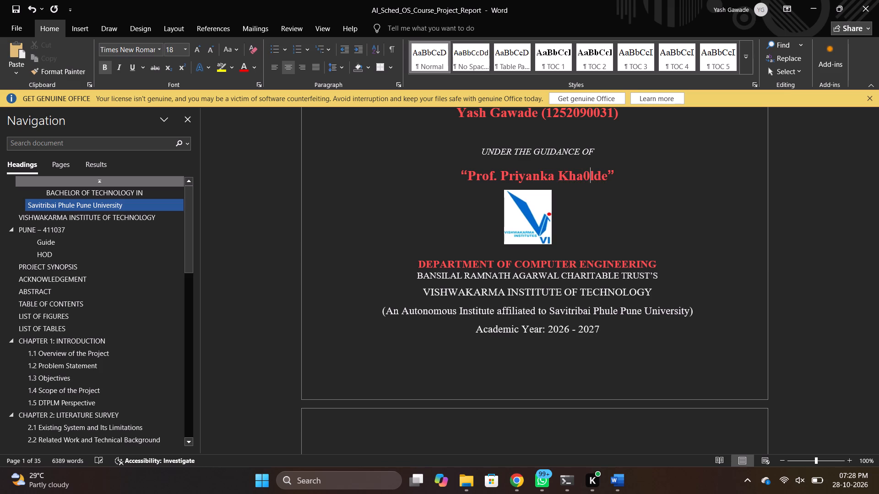
key("BackSpace")
key("Right")
key("a")
key("Right")
key("BackSpace")
key("t")
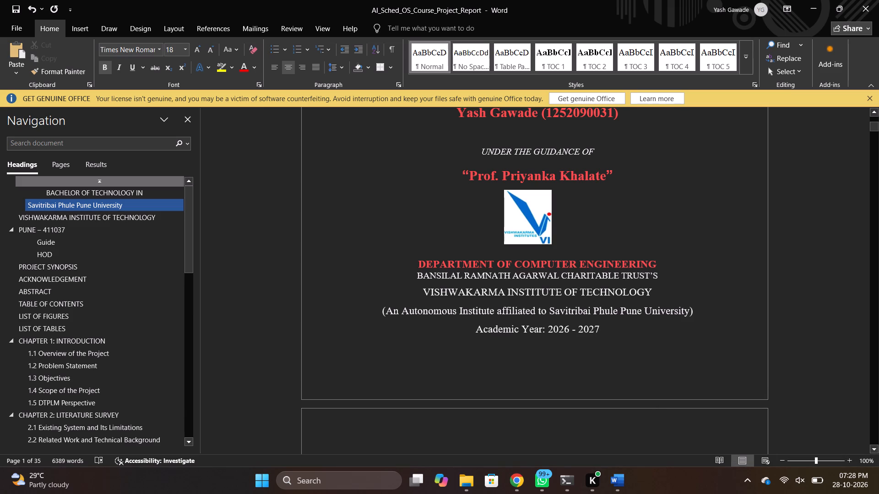
left_click(658, 233)
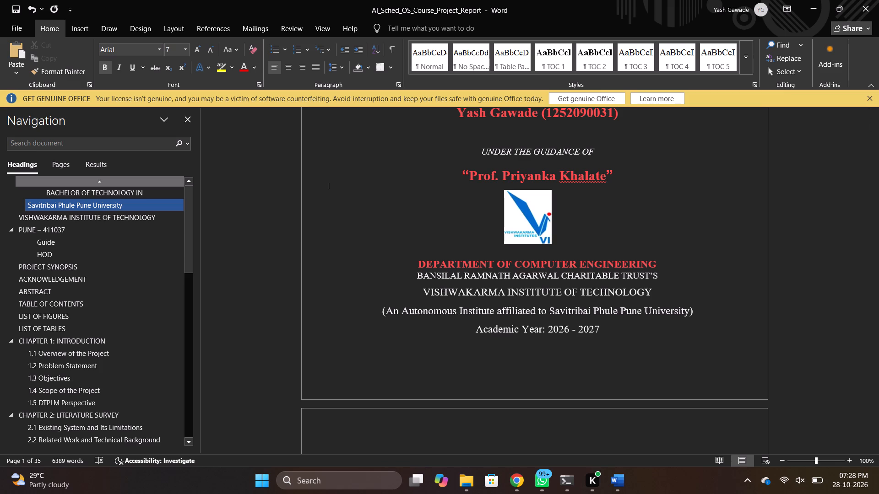
Review the certificate and project synopsis pages, including the members table and the project details below it.
scroll(658, 233, "down", 2)
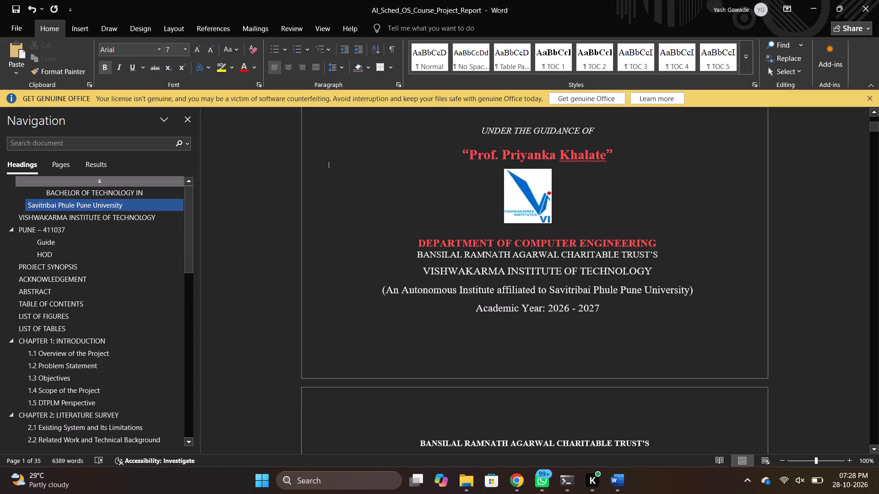
scroll(639, 211, "down", 4)
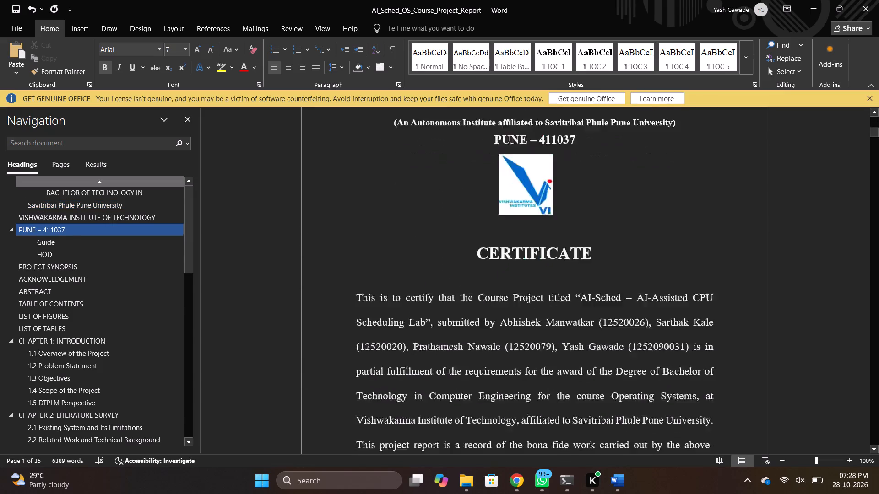
scroll(639, 211, "down", 3)
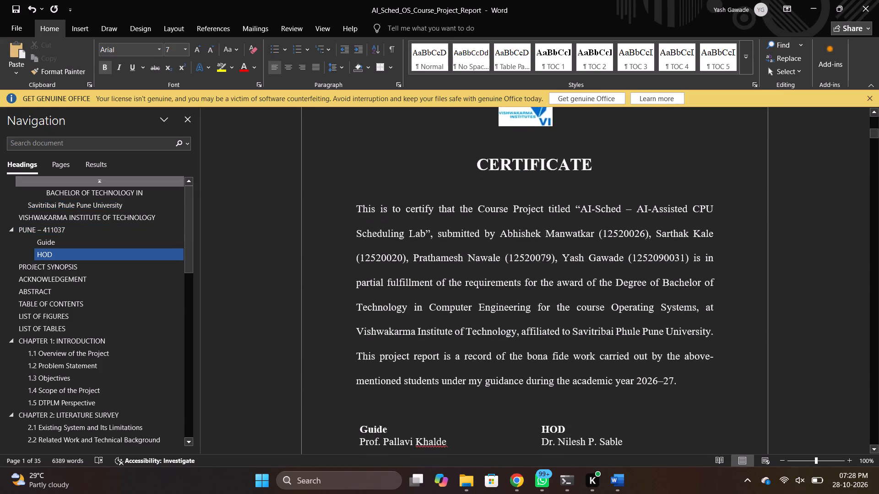
scroll(639, 211, "down", 3)
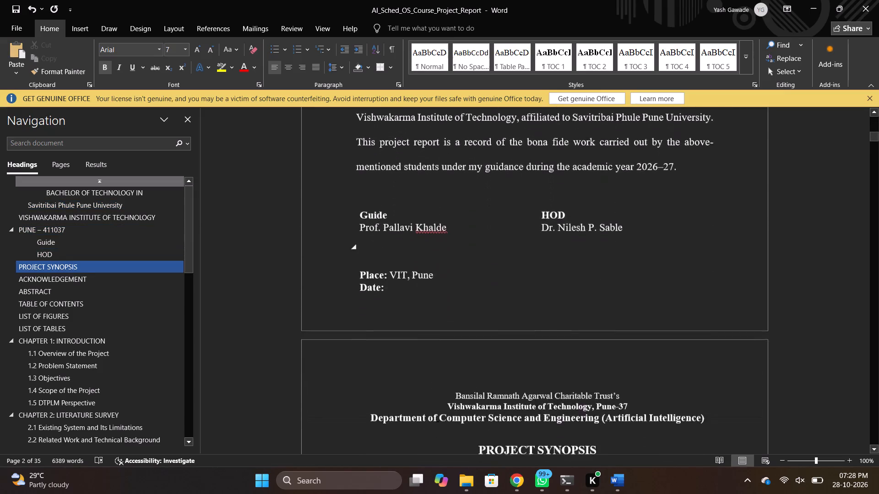
scroll(639, 211, "down", 2)
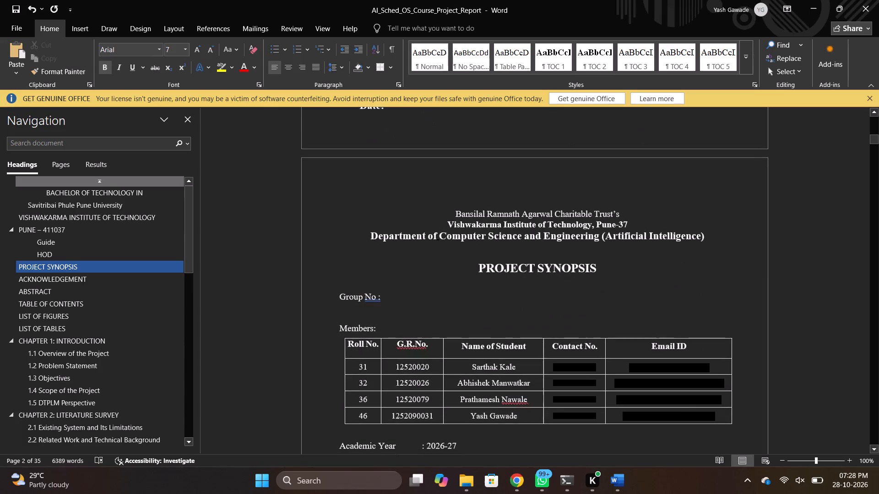
scroll(639, 211, "down", 1)
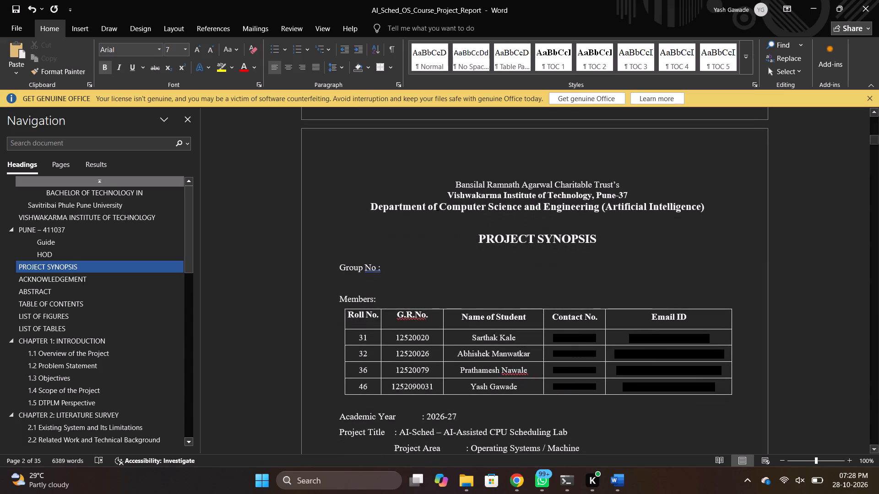
scroll(639, 211, "down", 1)
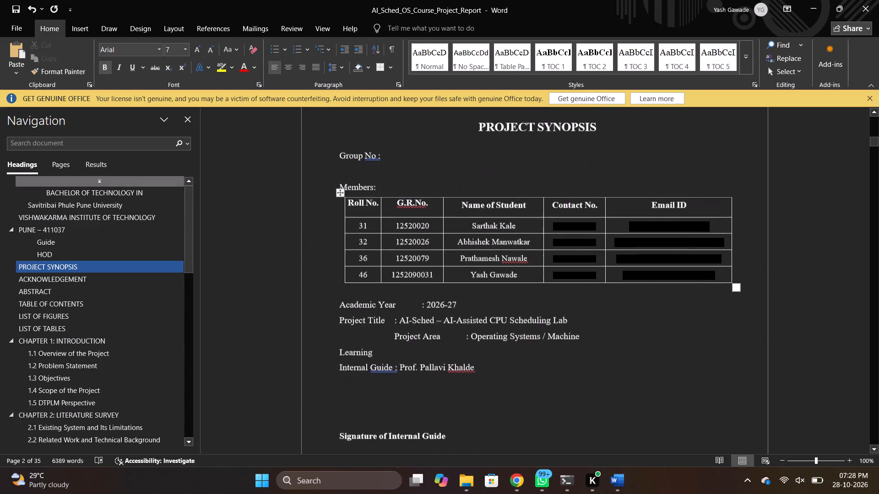
scroll(639, 211, "down", 1)
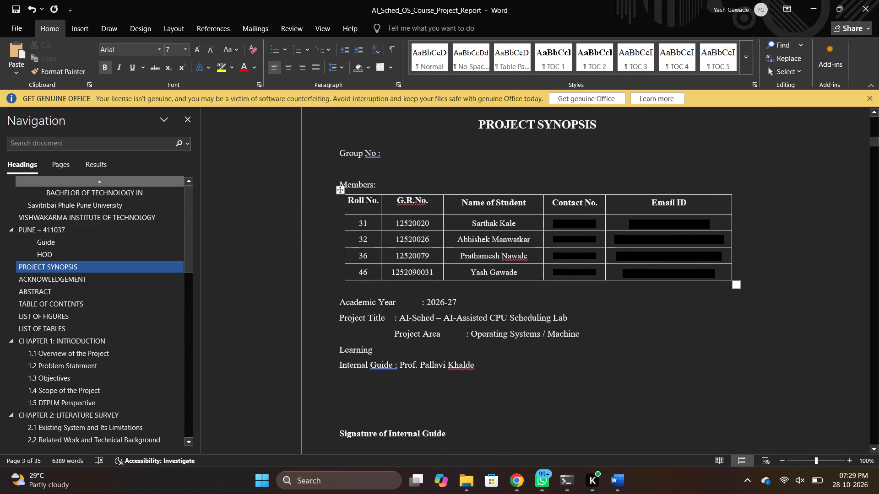
scroll(657, 317, "down", 1)
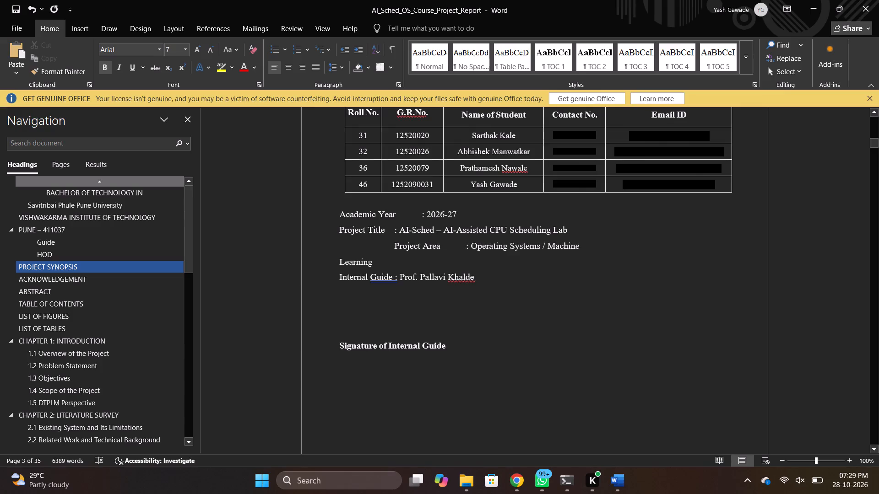
Insert a blank line above the Academic Year line and another above the Project Title line in the synopsis.
left_click(335, 201)
key("Return")
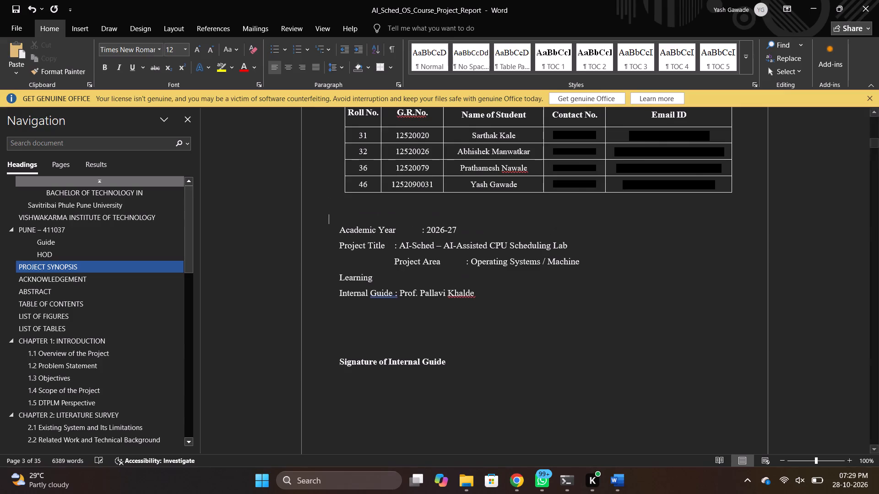
key("Down")
key("Down")
key("Return")
Remove "/ Machine Learning" from the synopsis's Project Area so that it reads only Operating Systems.
key("Down")
key("Down")
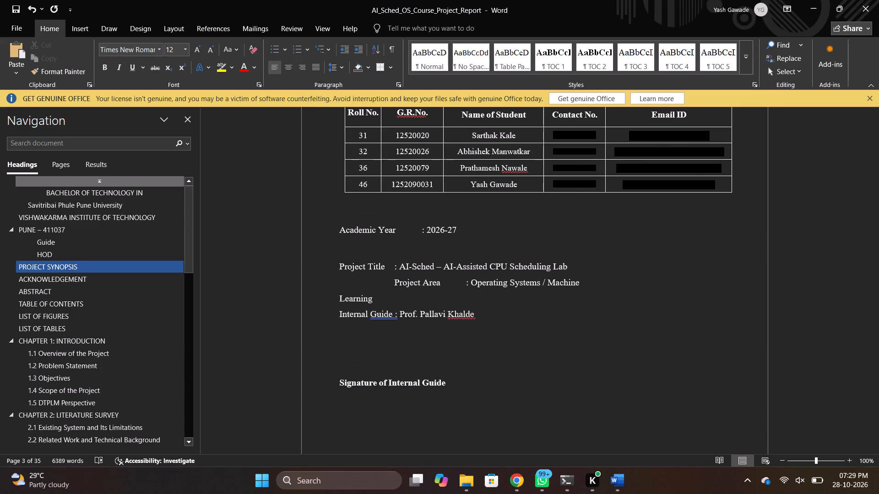
key("BackSpace")
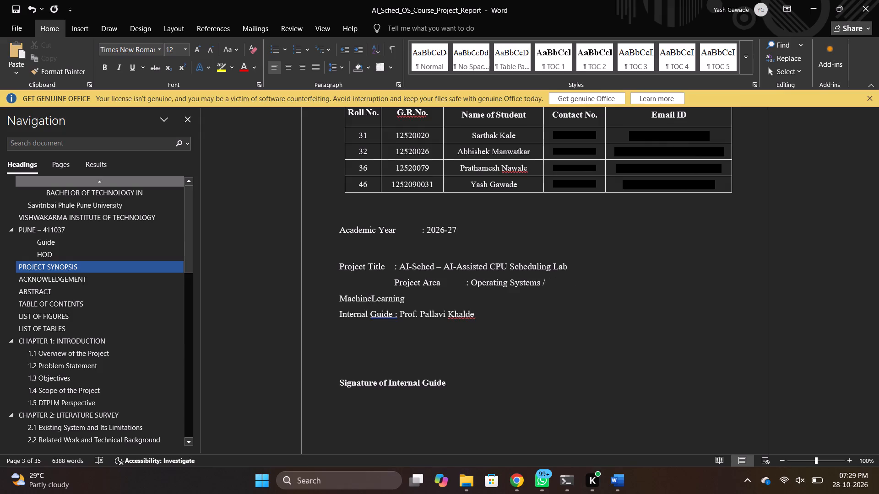
key("Delete")
key("Delete")
key("Delete")
key("Delete")
key("Delete")
key("Delete")
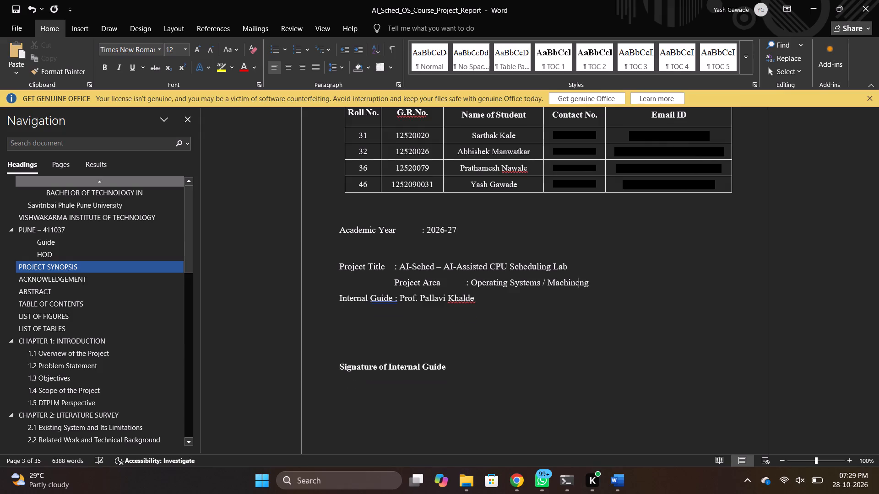
key("Delete")
key("Delete")
key("Delete")
key("Delete")
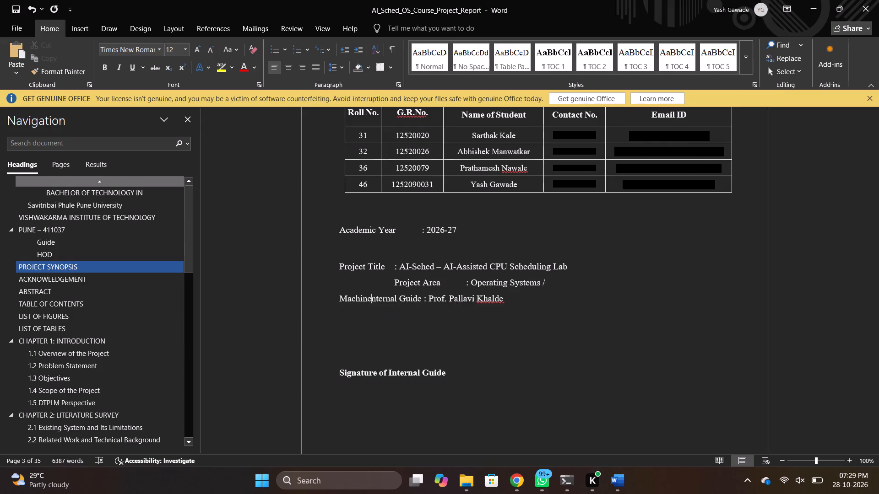
key("Delete")
key("ctrl+z")
key("ctrl+z")
key("BackSpace")
key("BackSpace")
key("BackSpace")
key("BackSpace")
key("BackSpace")
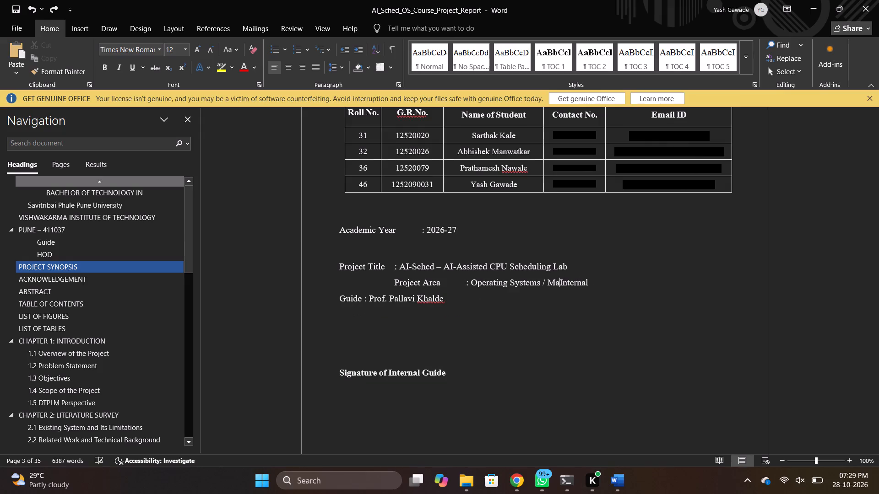
key("BackSpace")
key("BackSpace")
key("BackSpace")
key("BackSpace")
Place Internal Guide on its own line, separated from Project Area by a blank line.
key("Return")
key("Return")
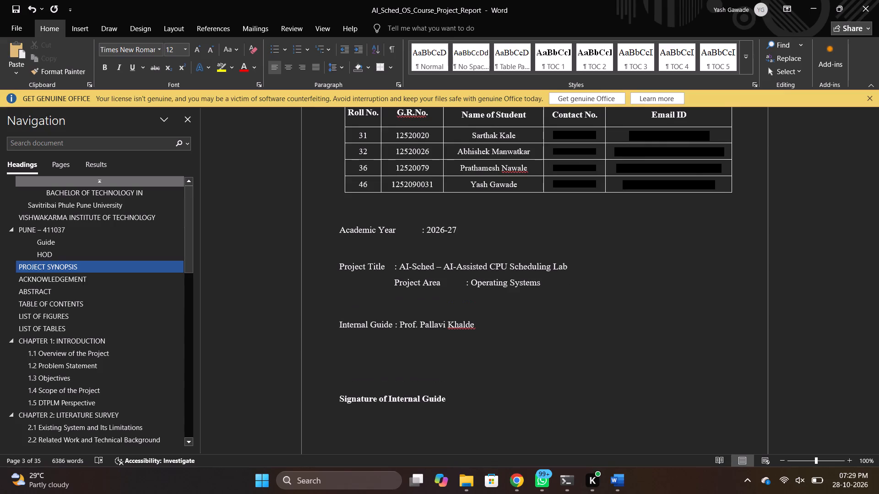
Go back to the certificate page to check its contents again.
scroll(412, 355, "down", 1)
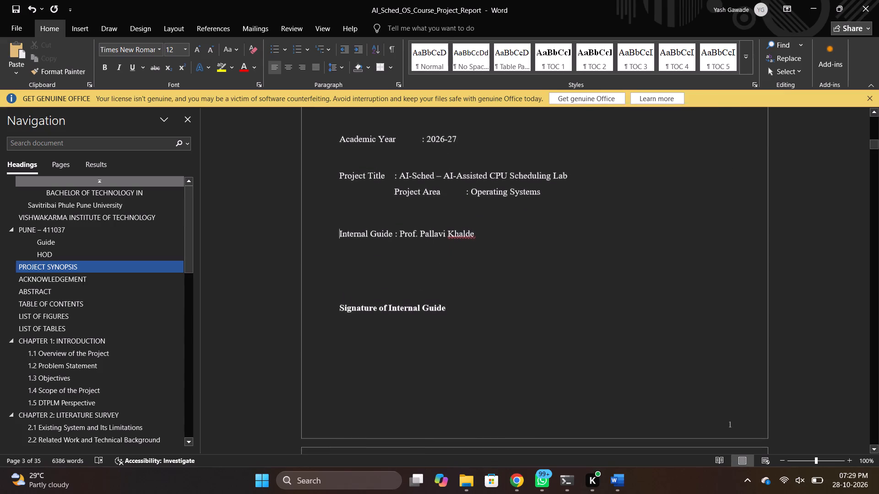
scroll(461, 307, "up", 6)
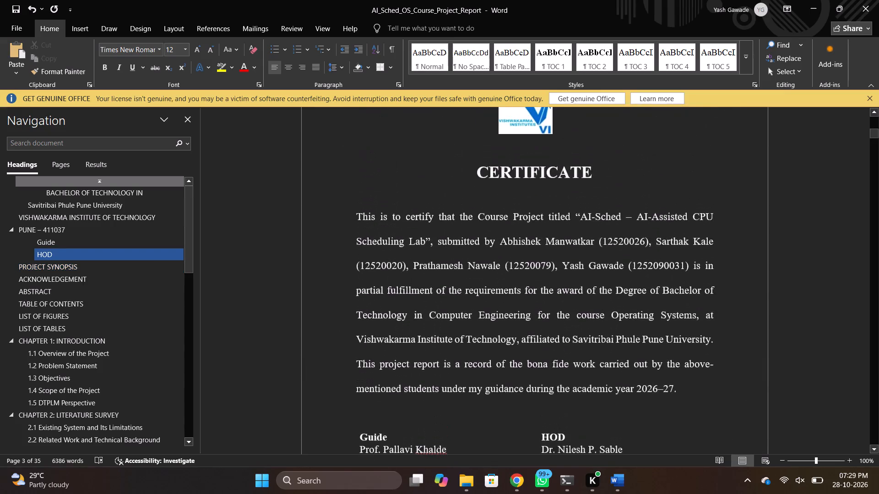
scroll(543, 277, "up", 2)
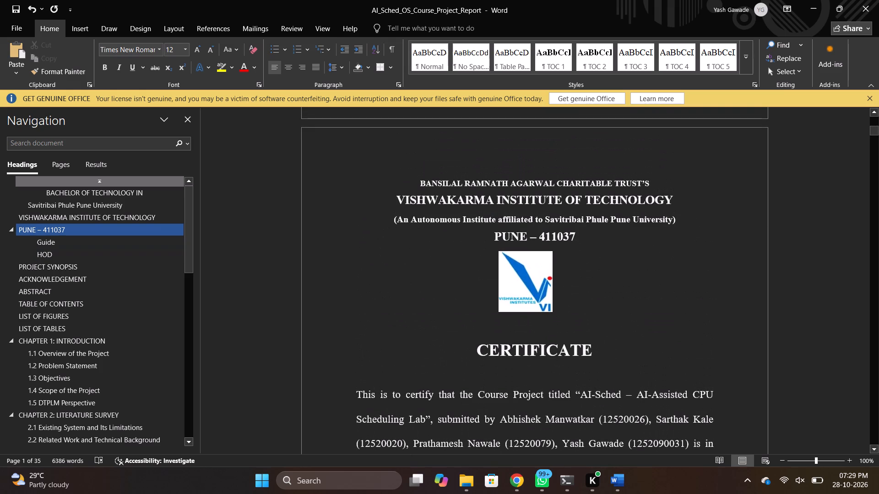
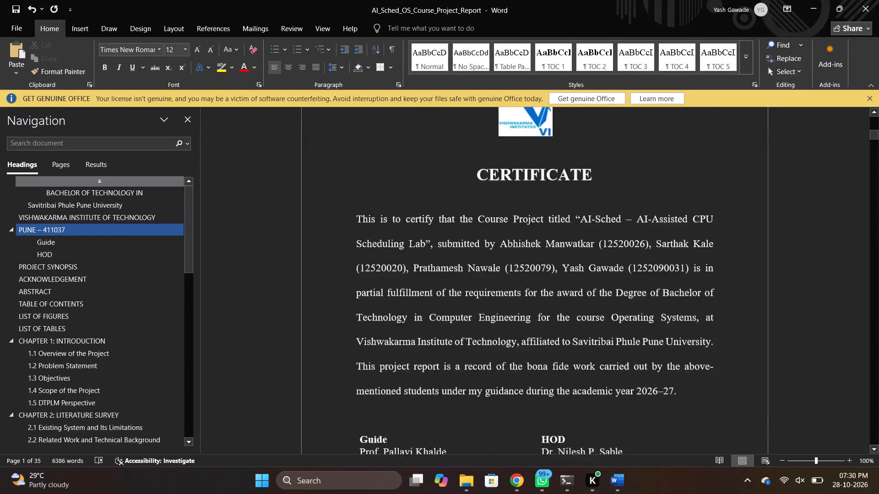
Copy the guide's first name and surname from under "UNDER THE GUIDANCE OF" on the cover page.
scroll(638, 282, "down", 3)
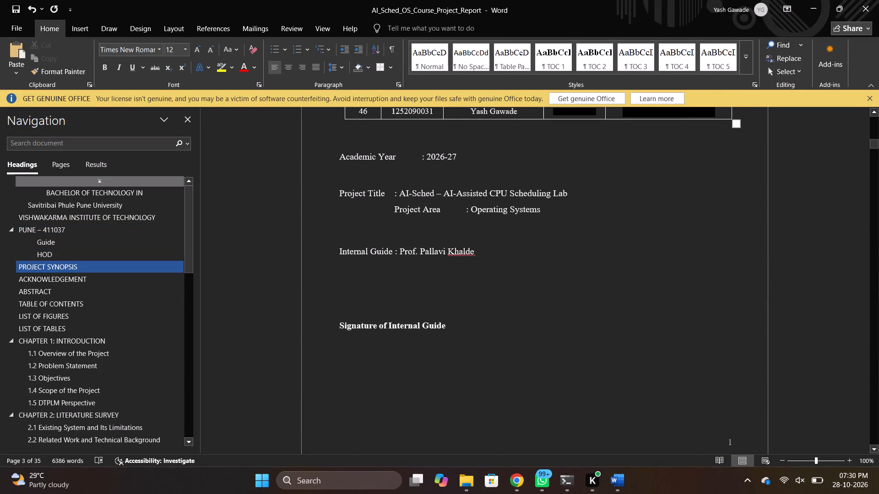
scroll(586, 239, "up", 8)
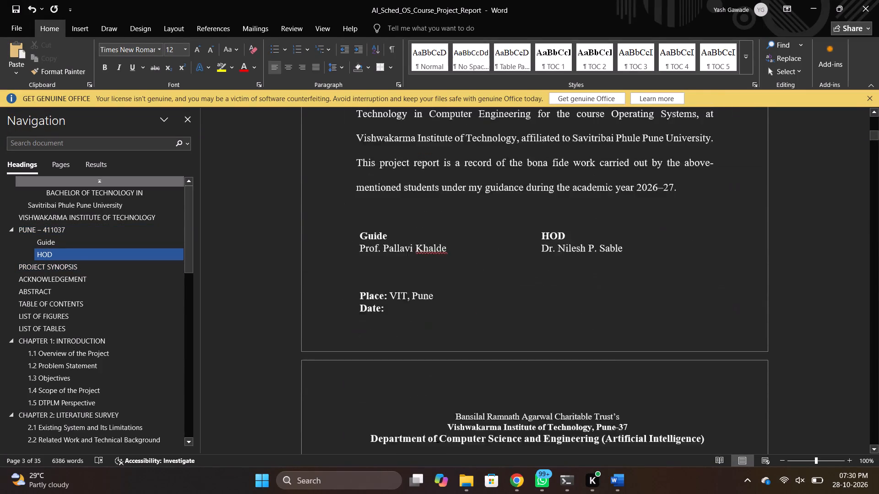
scroll(586, 239, "up", 7)
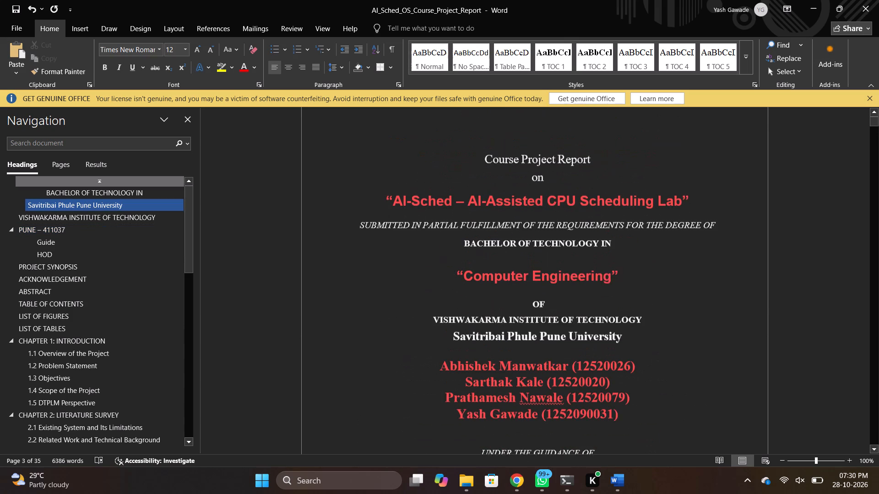
scroll(530, 290, "down", 1)
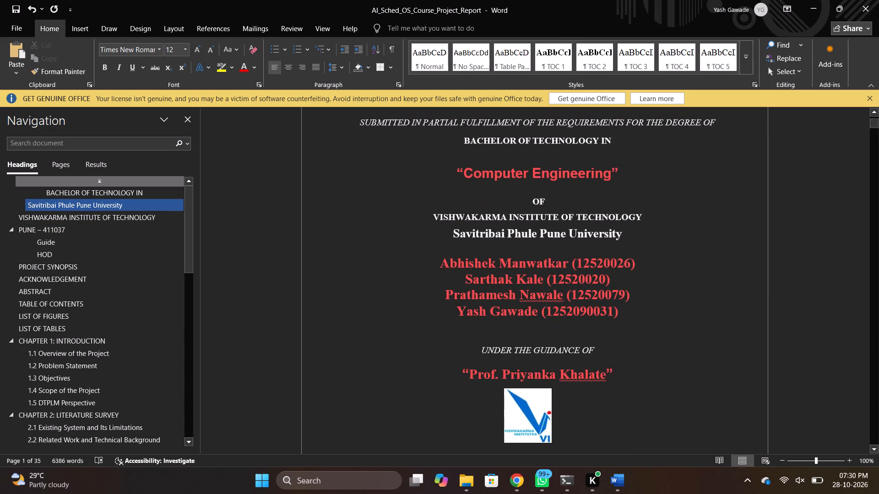
scroll(530, 290, "down", 1)
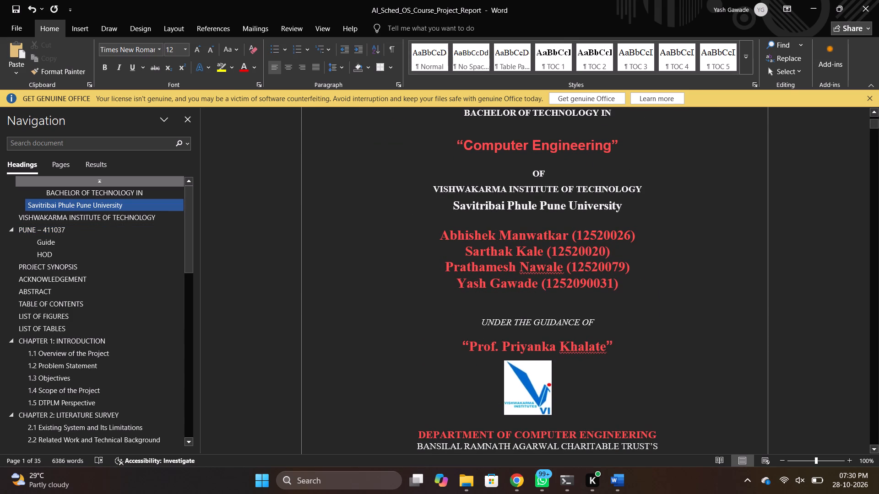
left_click_drag(500, 341, 600, 346)
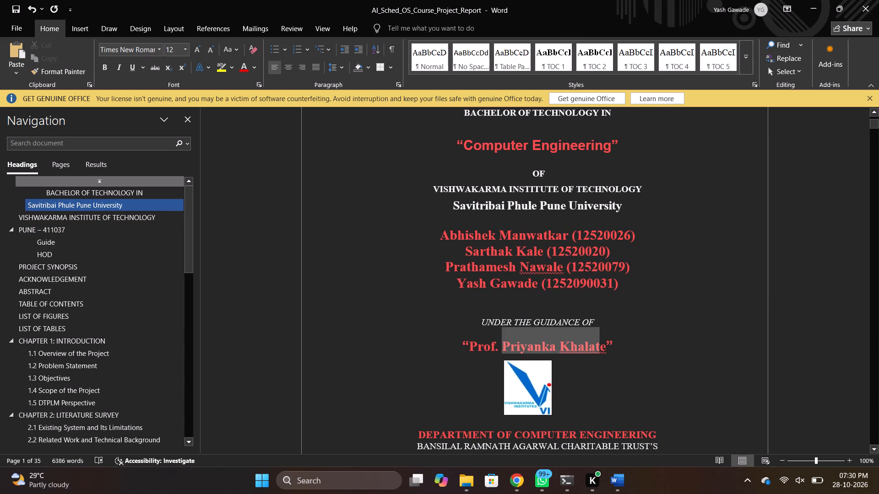
left_click_drag(600, 346, 604, 346)
key("ctrl+c")
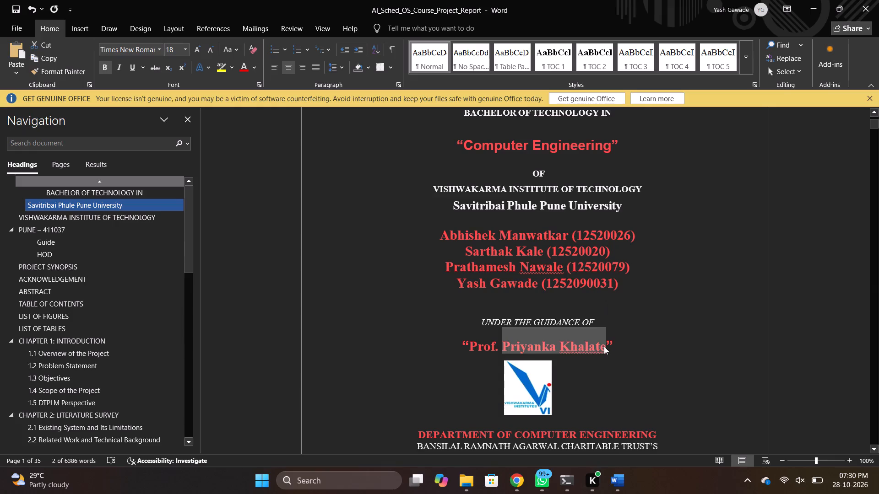
left_click(604, 346)
Replace the name after "Prof." on the synopsis's Internal Guide line with the guide's name given on the cover page.
scroll(604, 346, "down", 8)
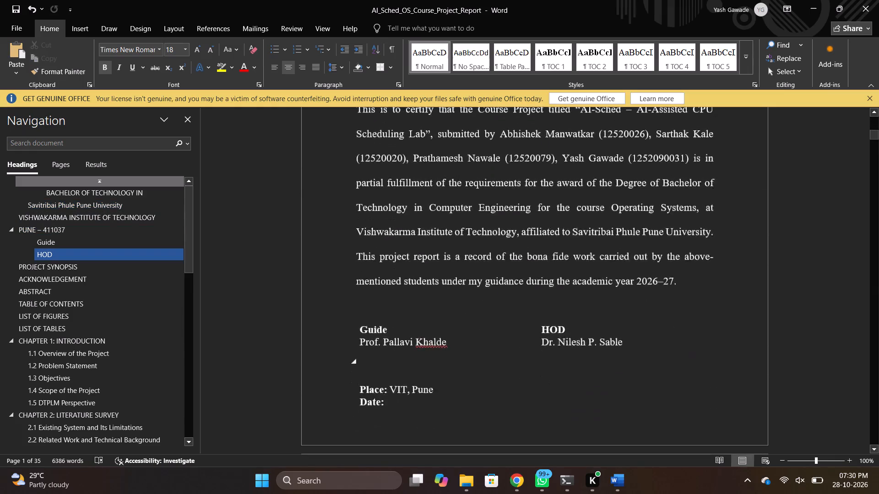
scroll(604, 346, "down", 2)
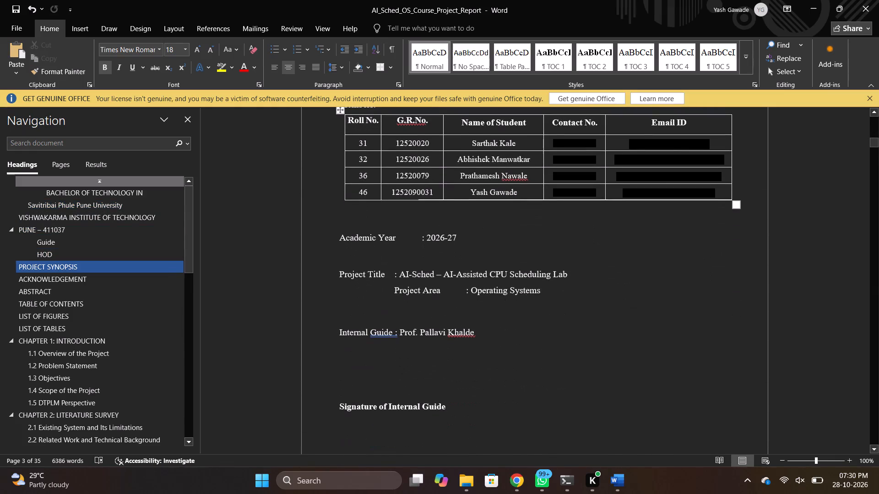
left_click(481, 333)
key("BackSpace")
key("BackSpace")
key("BackSpace")
key("BackSpace")
key("BackSpace")
key("BackSpace")
key("BackSpace")
key("BackSpace")
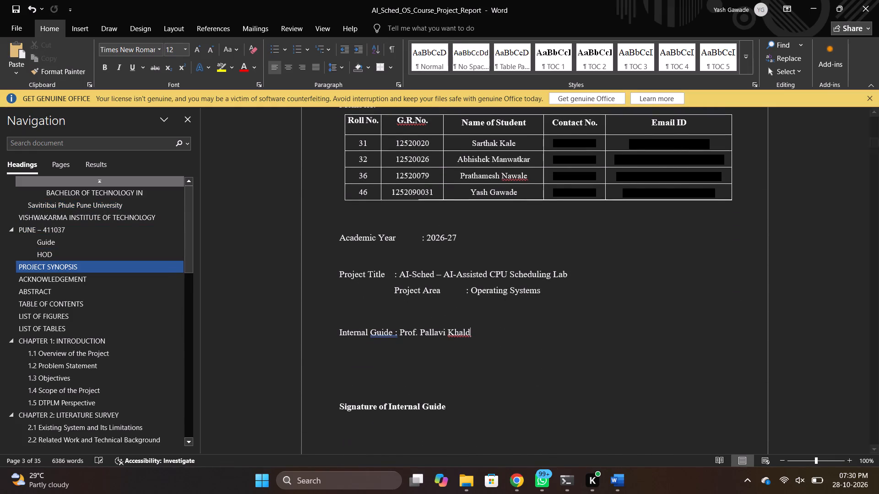
key("BackSpace")
key("BackSpace")
key("BackSpace")
key("BackSpace")
key("BackSpace")
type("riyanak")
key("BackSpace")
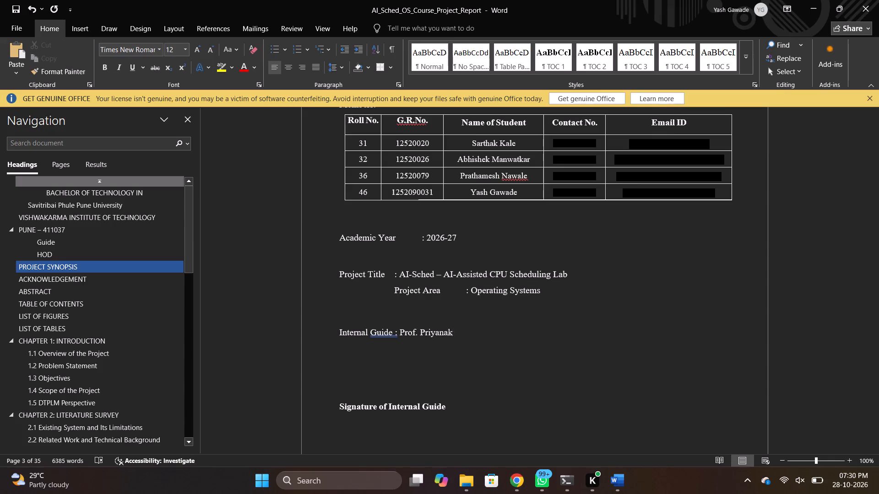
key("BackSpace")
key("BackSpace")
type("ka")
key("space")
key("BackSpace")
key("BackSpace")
scroll(481, 333, "up", 9)
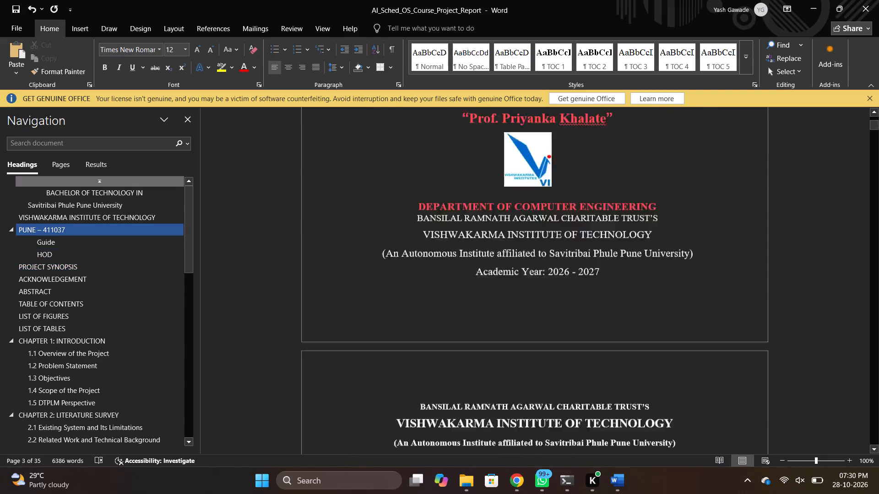
scroll(481, 333, "down", 7)
scroll(481, 333, "up", 3)
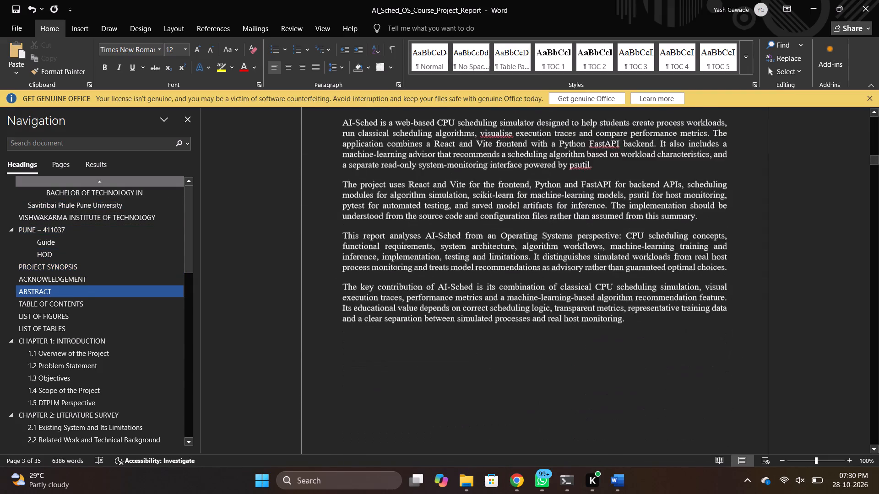
scroll(481, 333, "up", 2)
scroll(481, 333, "down", 1)
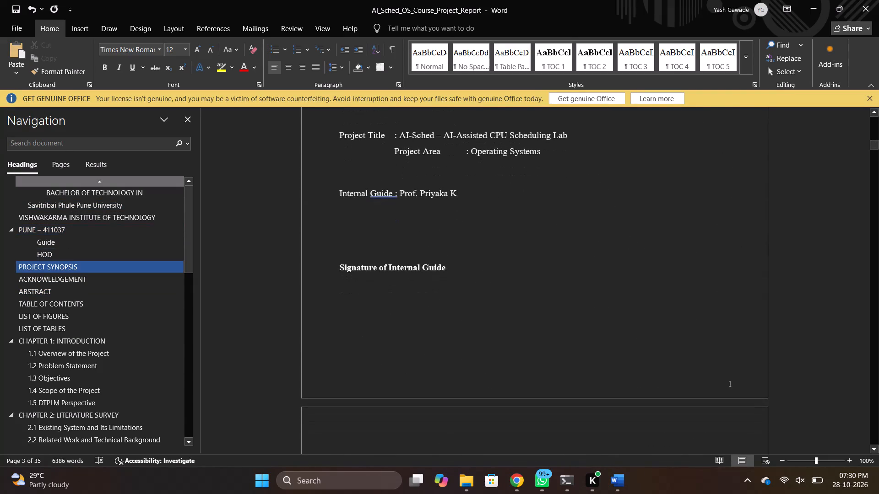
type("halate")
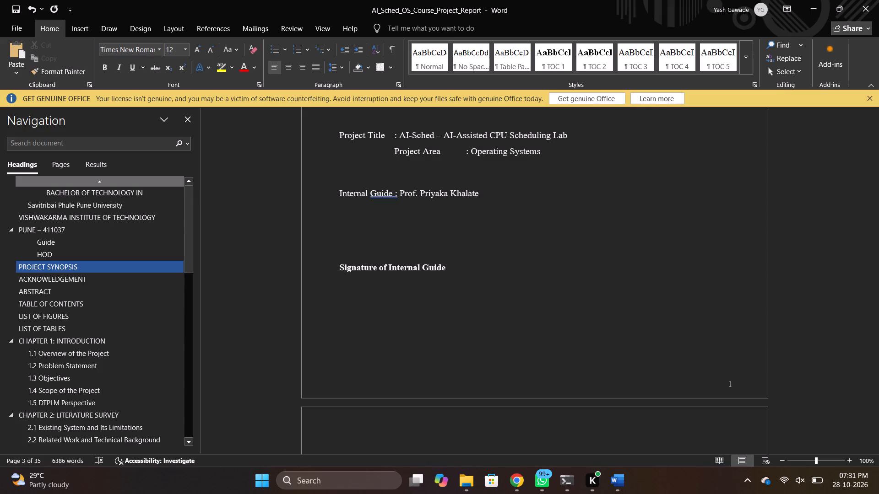
Review the front matter from the synopsis through the acknowledgement, abstract and table of contents to the lists of figures and tables.
scroll(474, 247, "up", 3)
scroll(474, 247, "down", 2)
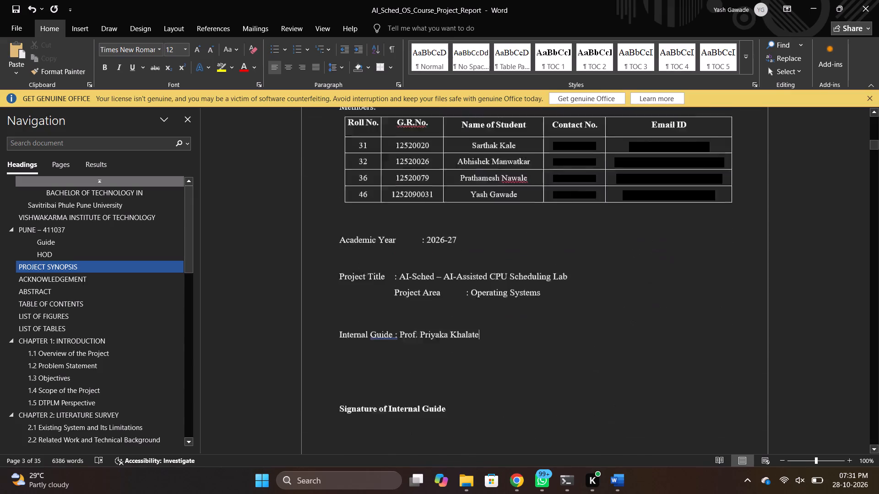
scroll(474, 247, "down", 5)
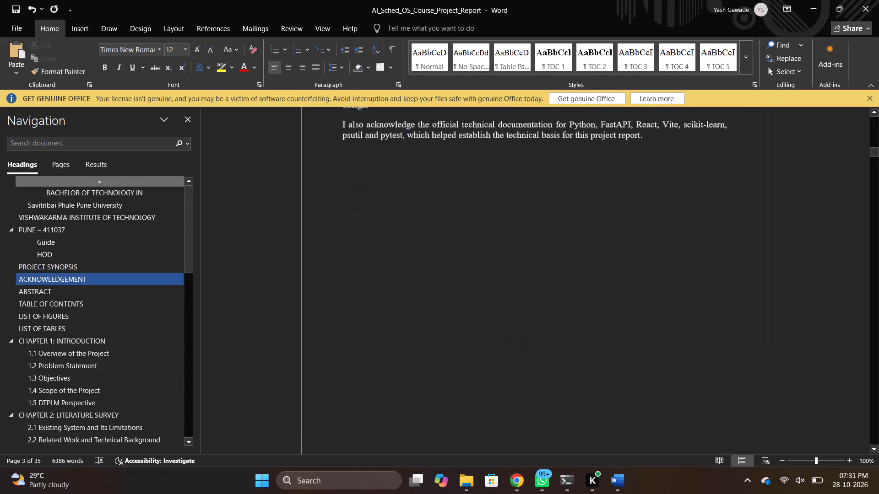
scroll(474, 247, "down", 3)
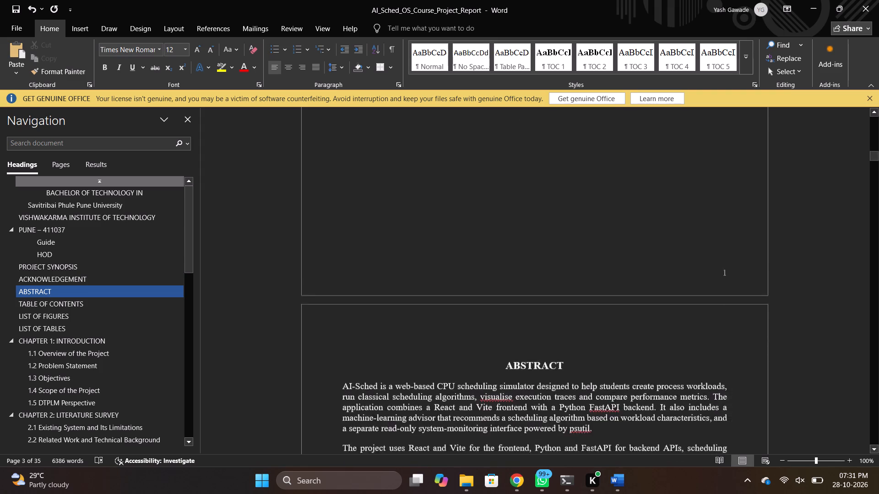
scroll(474, 247, "down", 1)
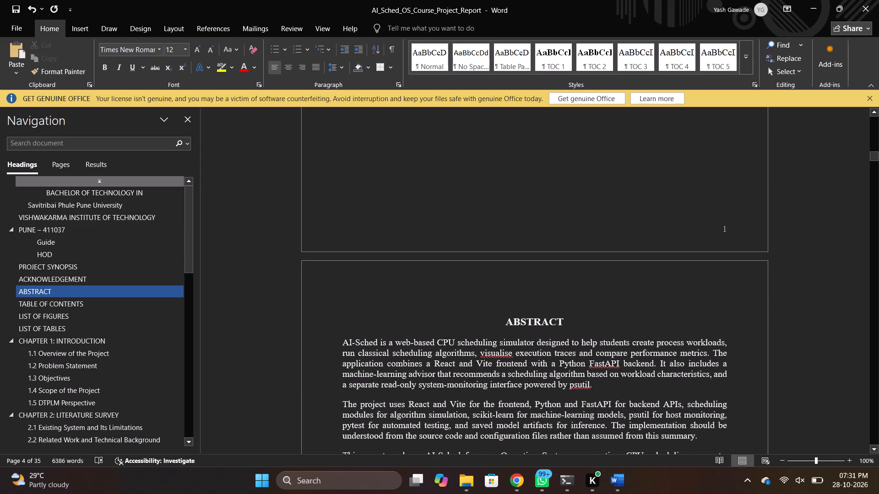
scroll(473, 245, "down", 1)
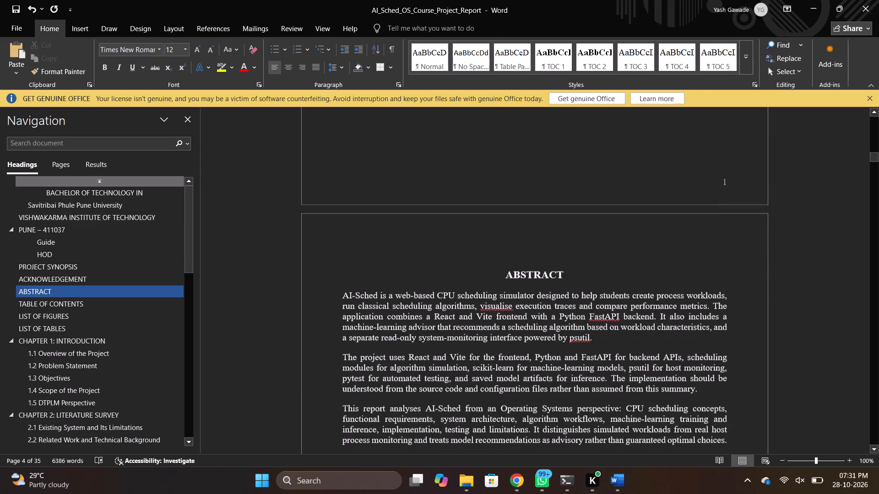
scroll(473, 245, "down", 6)
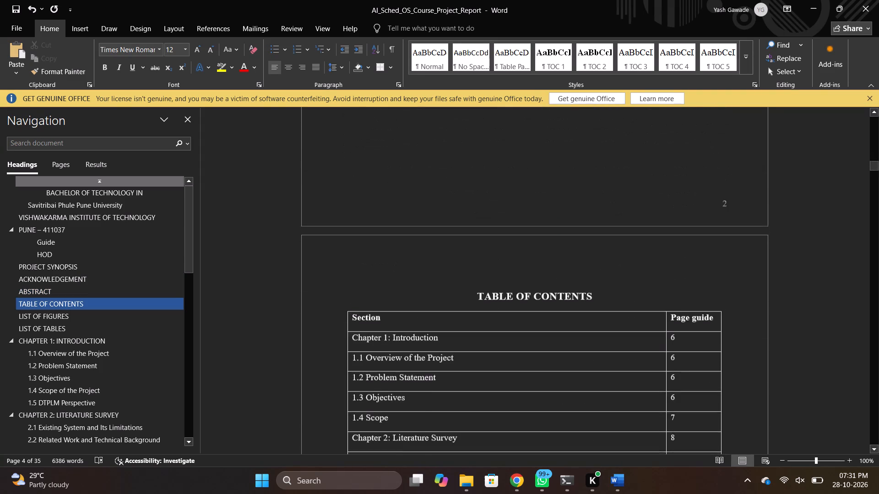
scroll(473, 245, "down", 3)
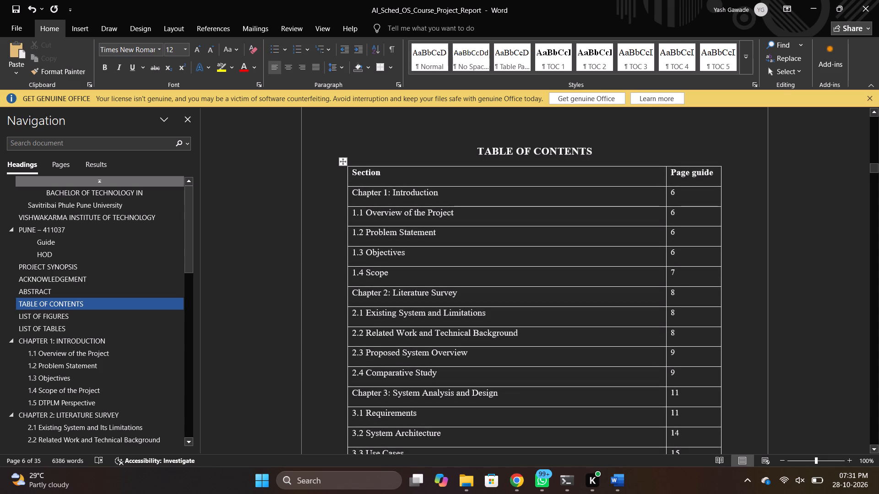
scroll(473, 245, "down", 8)
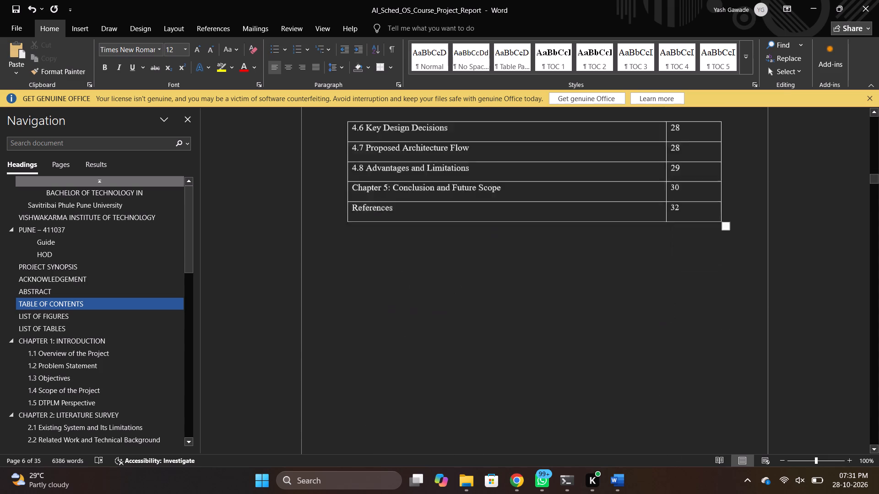
scroll(473, 245, "down", 4)
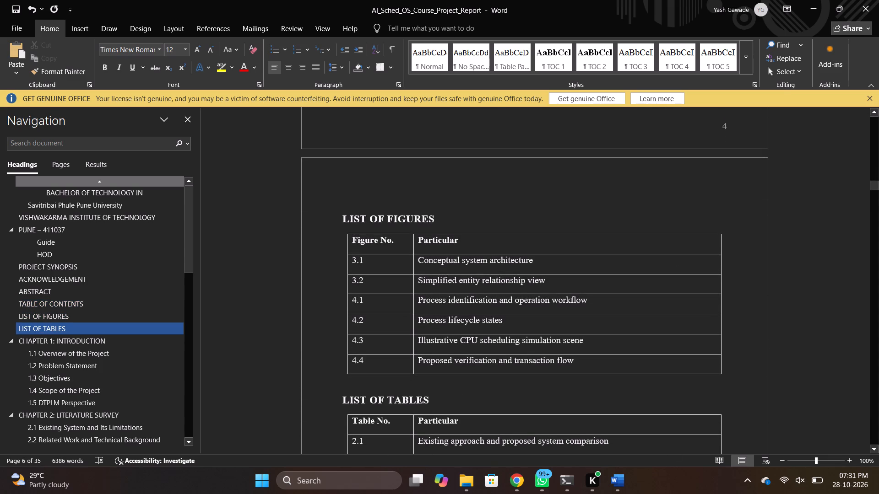
Read through Chapter 1: Introduction, checking sections 1.1 to 1.5 for their content and layout.
scroll(473, 245, "down", 5)
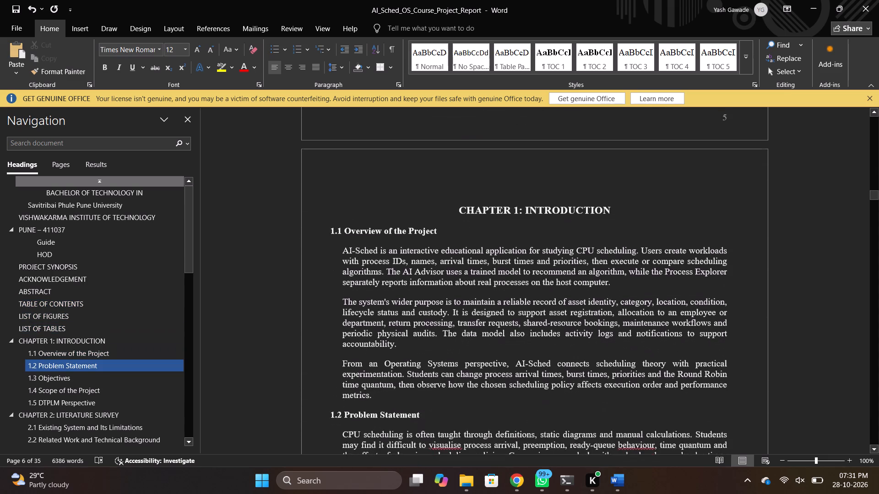
scroll(473, 245, "down", 2)
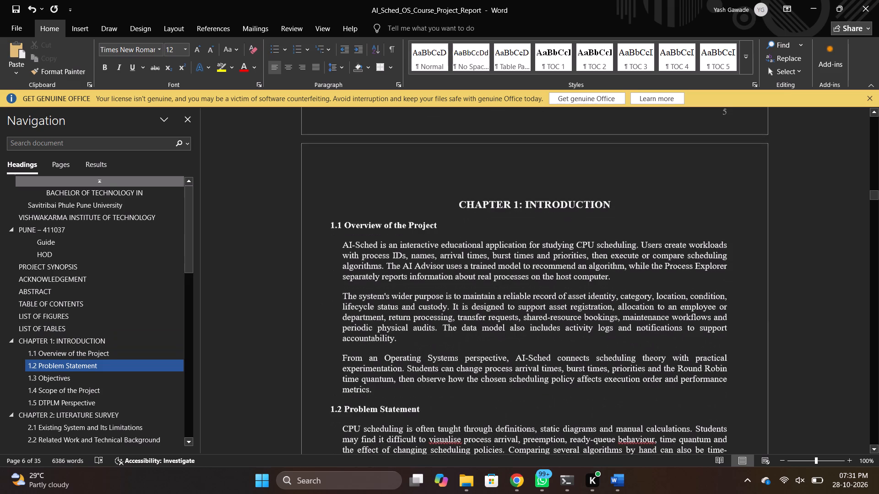
scroll(473, 245, "down", 3)
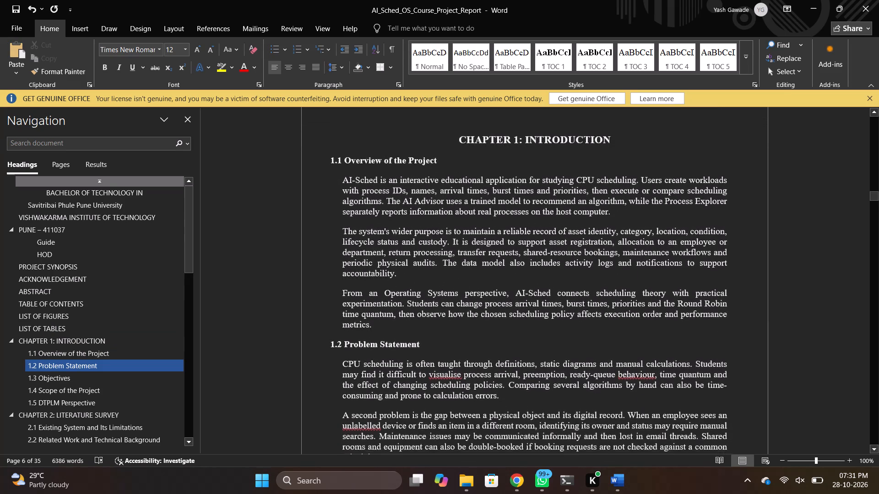
scroll(473, 245, "down", 2)
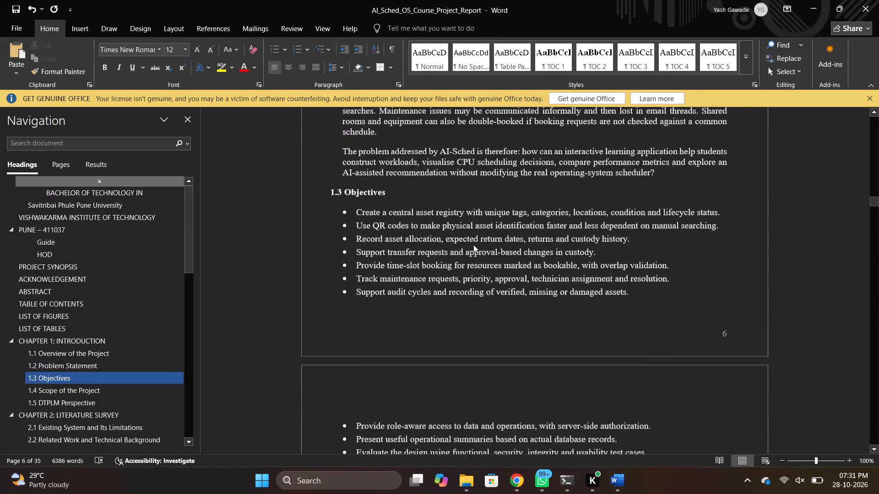
scroll(473, 245, "down", 3)
scroll(473, 245, "up", 1)
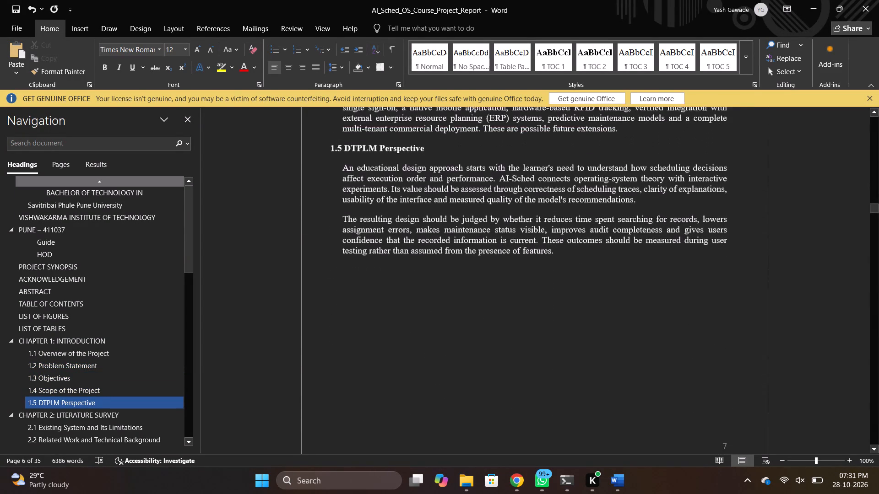
scroll(473, 245, "up", 1)
scroll(473, 245, "down", 1)
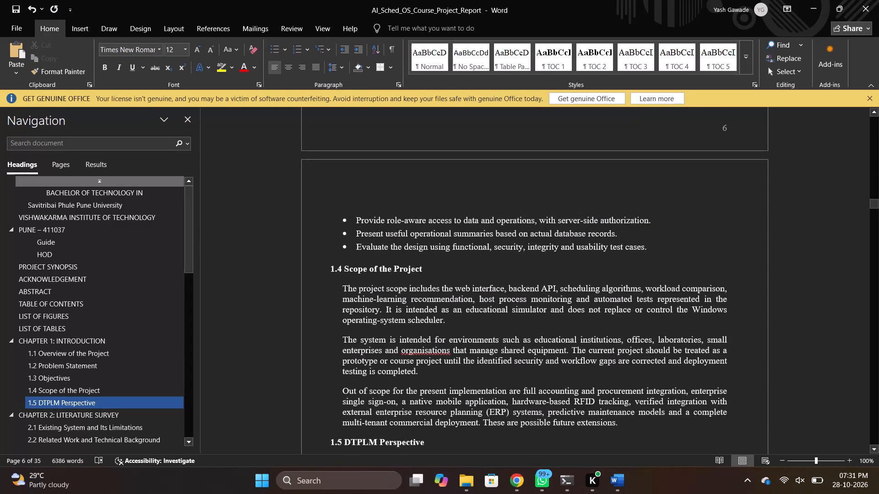
scroll(473, 245, "down", 1)
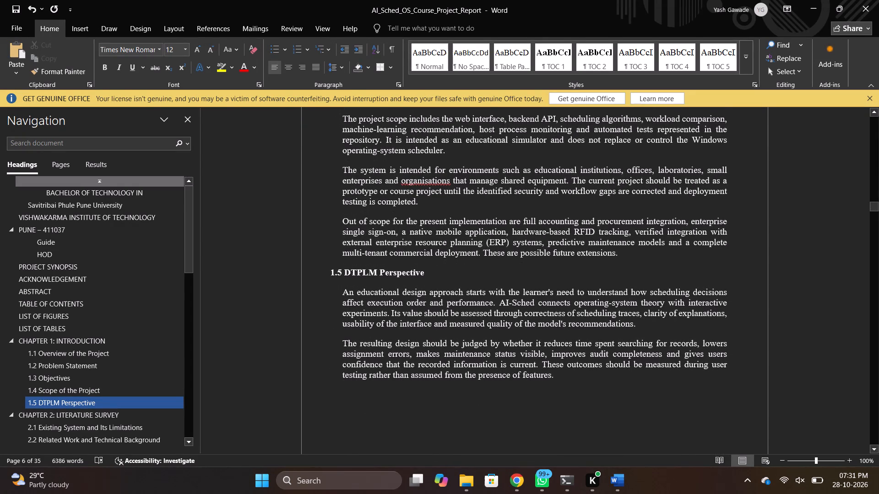
scroll(376, 227, "up", 17)
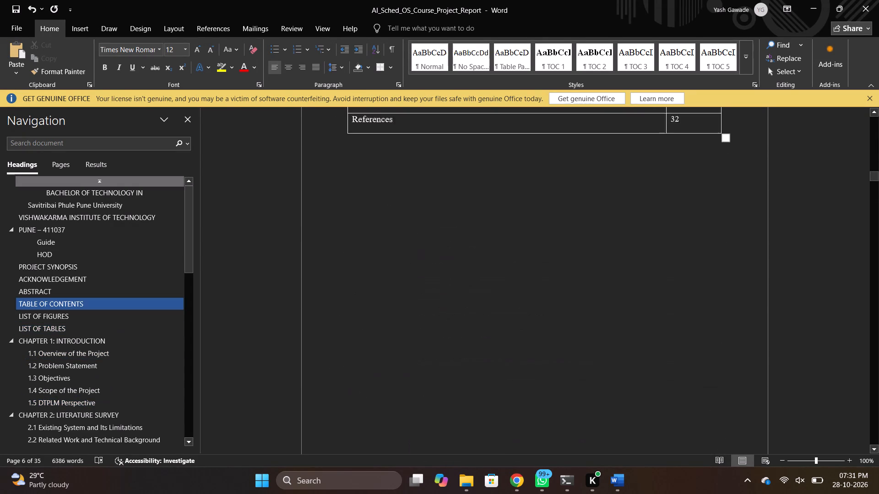
Recheck the table of contents and Chapter 1 from the problem statement through the last paragraph of section 1.5.
scroll(376, 227, "up", 1)
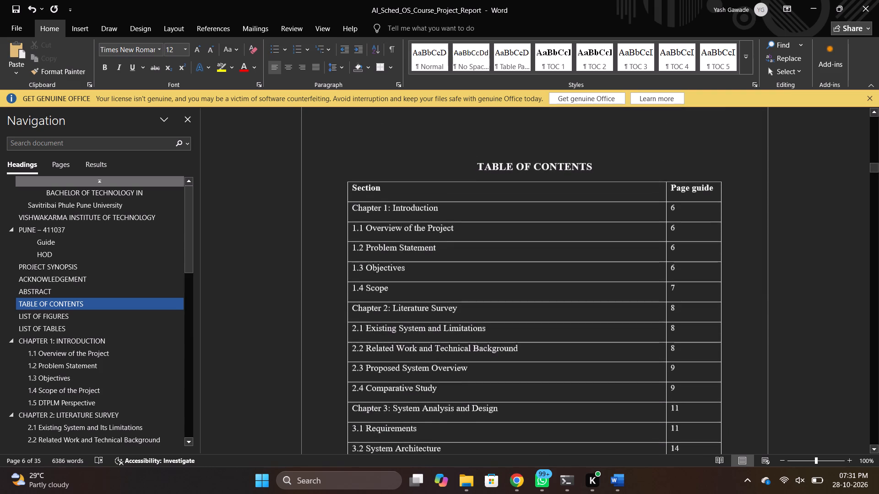
scroll(376, 227, "down", 1)
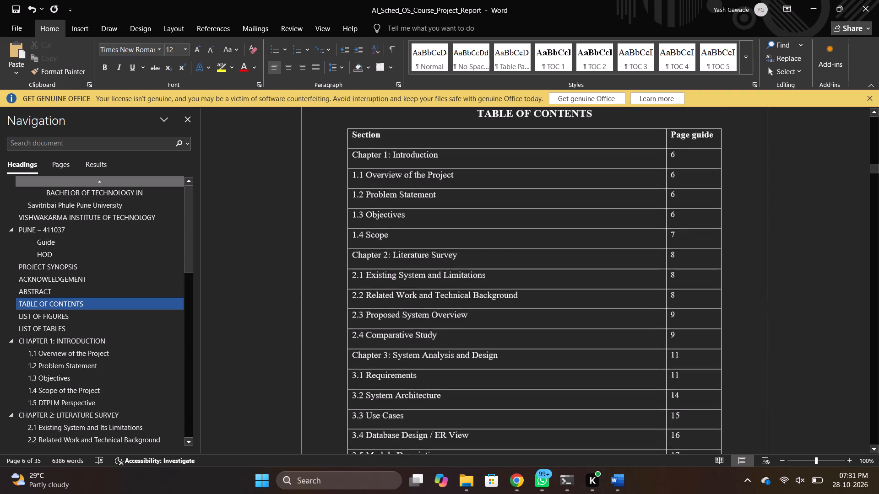
scroll(376, 227, "down", 4)
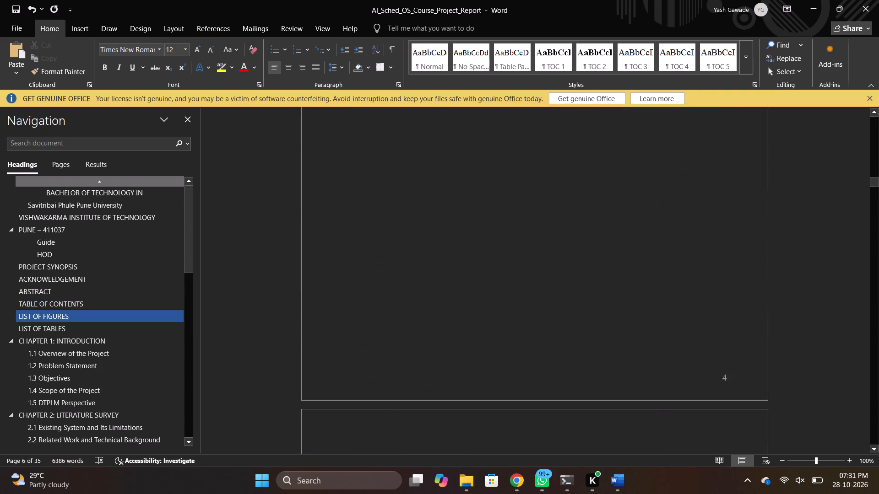
scroll(376, 227, "down", 5)
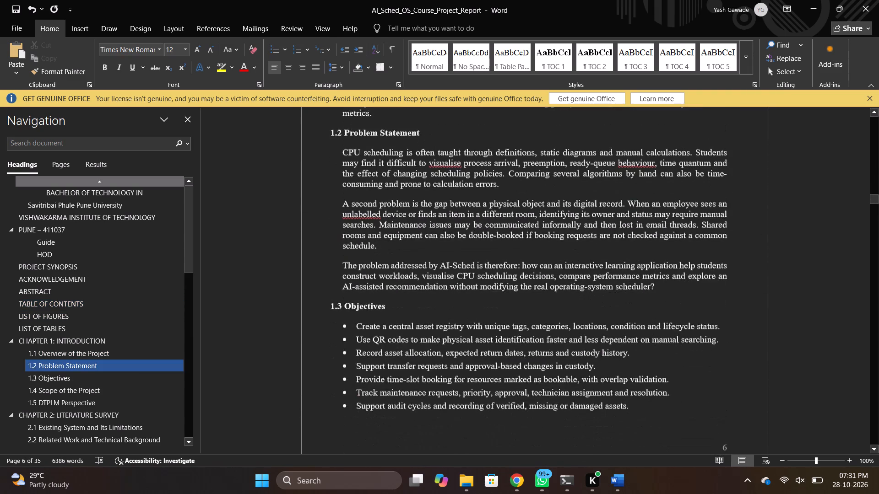
scroll(376, 227, "down", 4)
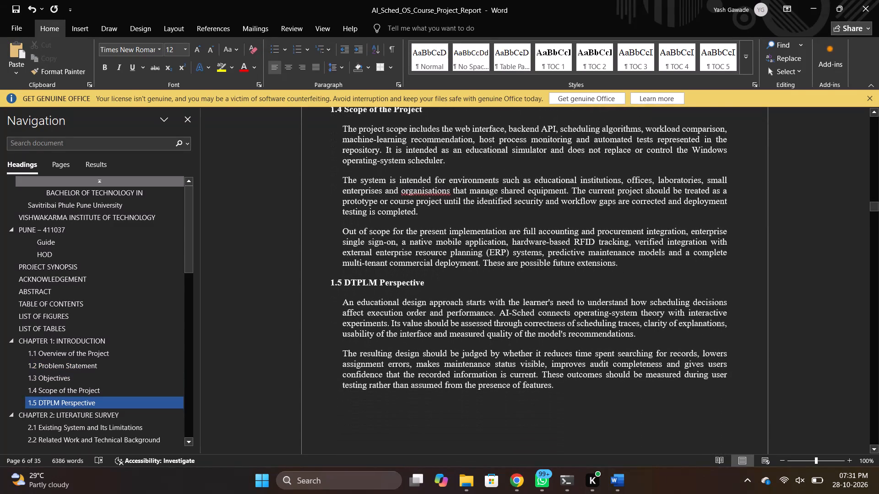
scroll(376, 227, "down", 1)
left_click_drag(570, 362, 389, 305)
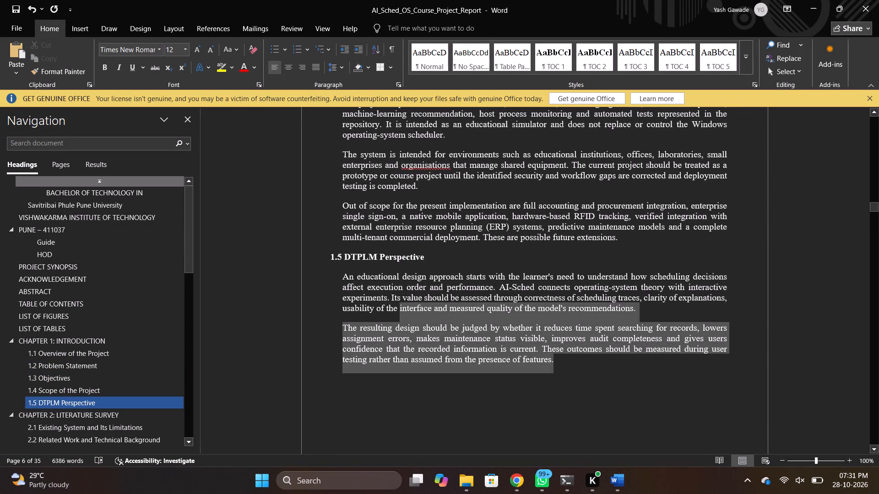
left_click_drag(389, 305, 556, 367)
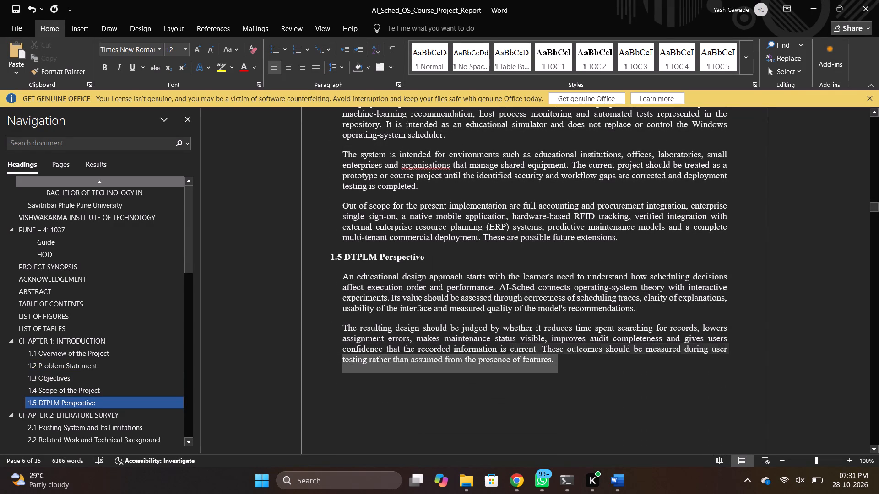
left_click_drag(556, 367, 573, 372)
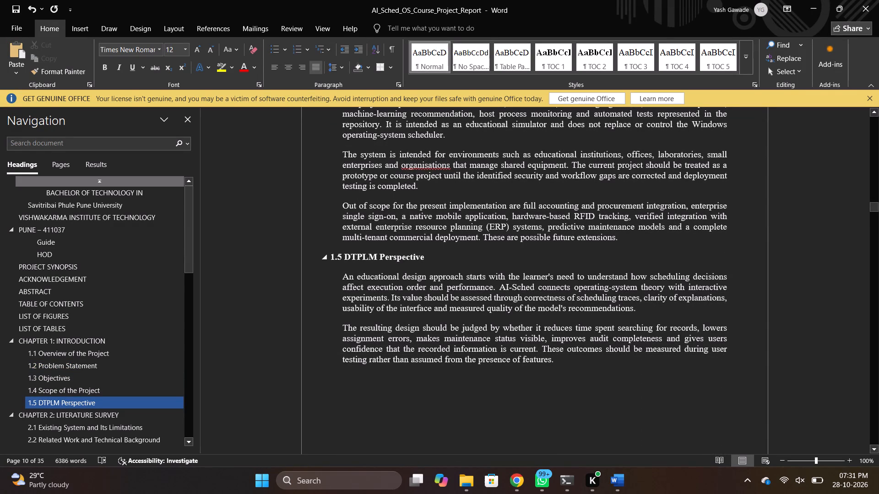
Replace "DTPLM" with "Product" in the section 1.5 heading so it reads "1.5 Product Perspective".
left_click(380, 256)
key("BackSpace")
key("BackSpace")
key("BackSpace")
key("BackSpace")
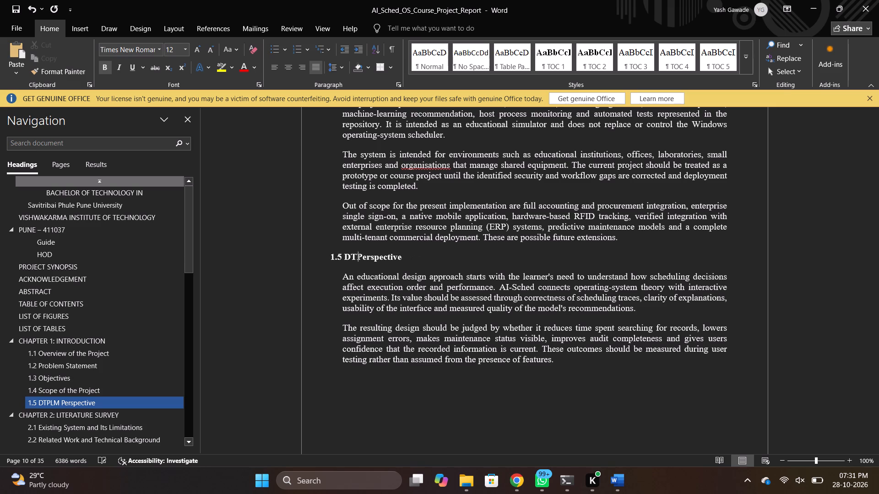
key("BackSpace")
key("BackSpace")
key("BackSpace")
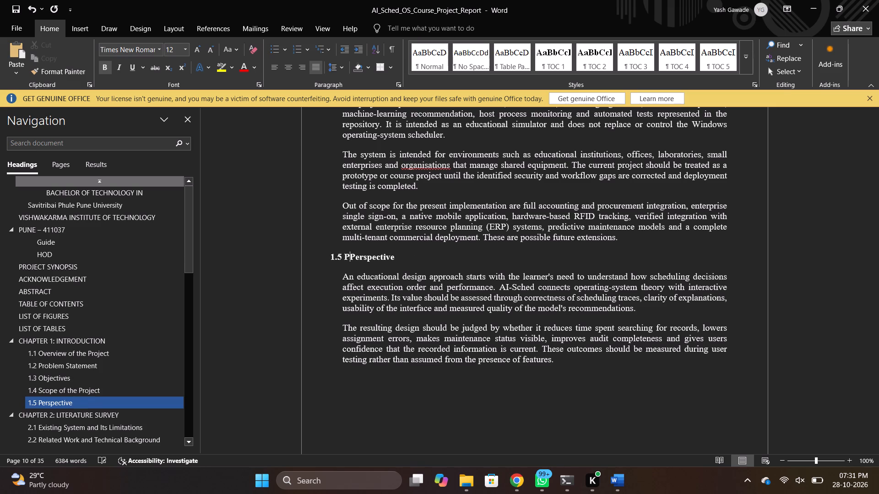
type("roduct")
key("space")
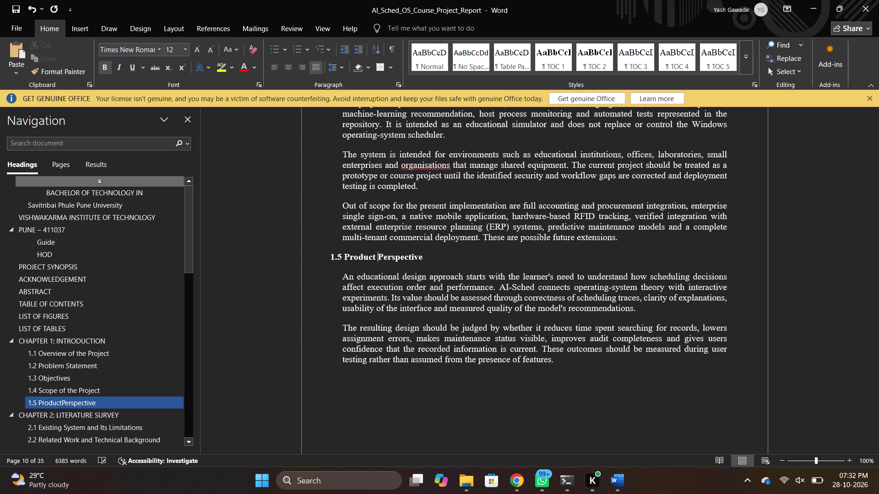
Read the start of Chapter 2: Literature Survey, checking whether sections 2.1 and 2.2 fit the CPU scheduling project.
scroll(391, 288, "down", 3)
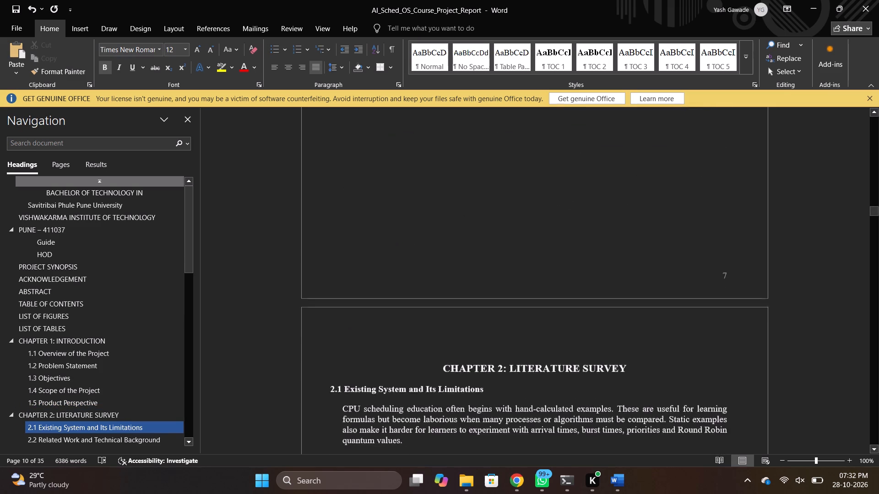
scroll(391, 288, "down", 2)
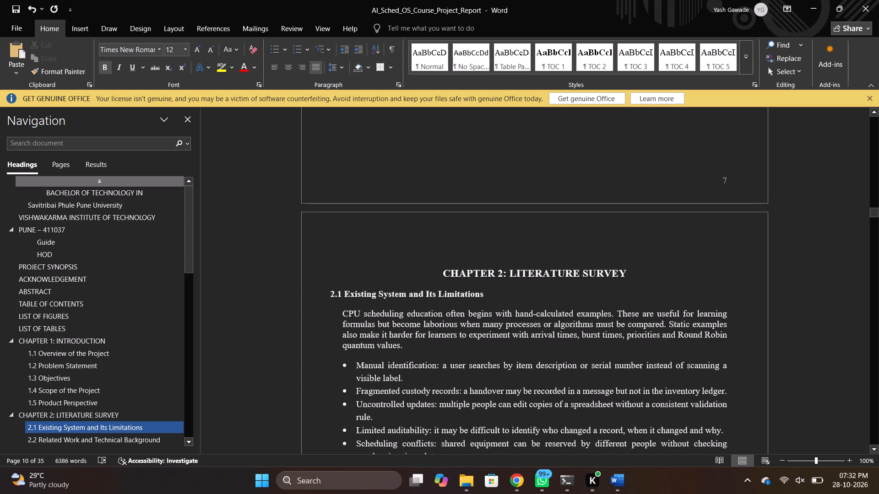
scroll(391, 288, "down", 2)
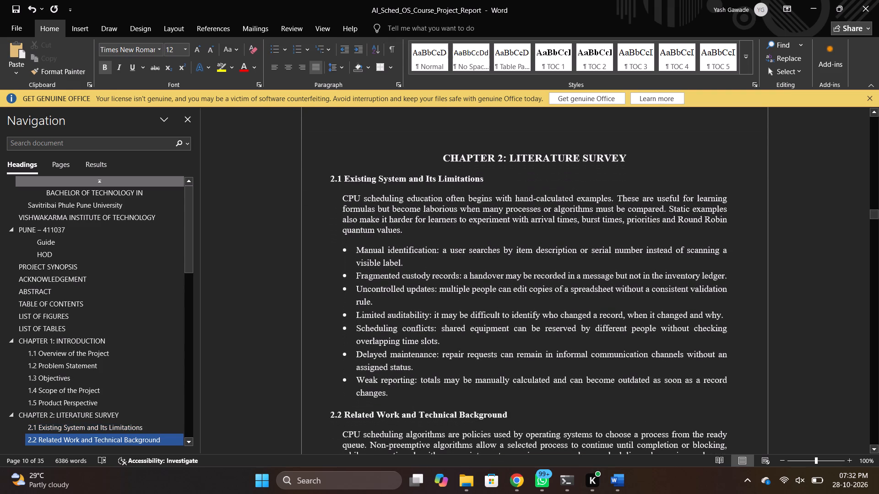
scroll(391, 288, "down", 2)
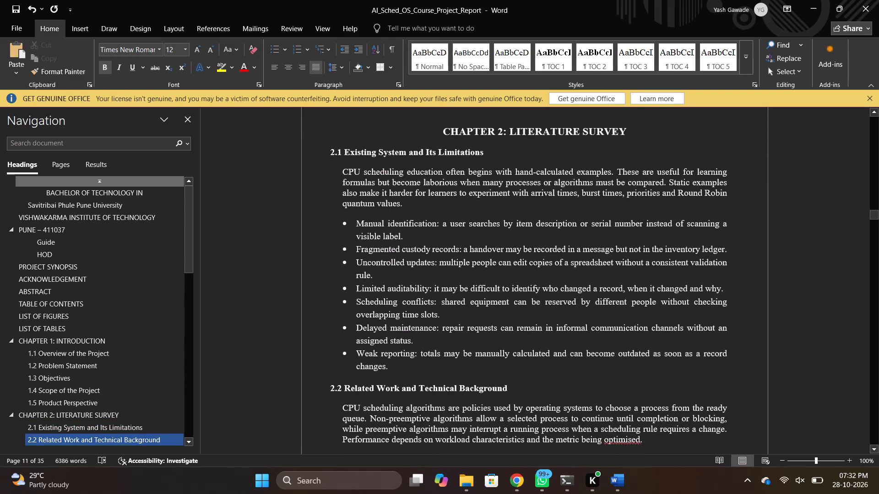
scroll(391, 288, "down", 3)
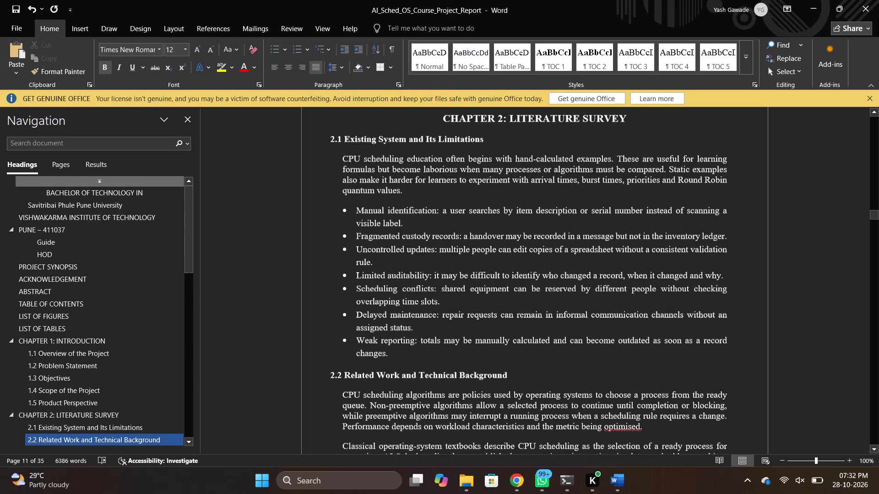
scroll(391, 288, "down", 3)
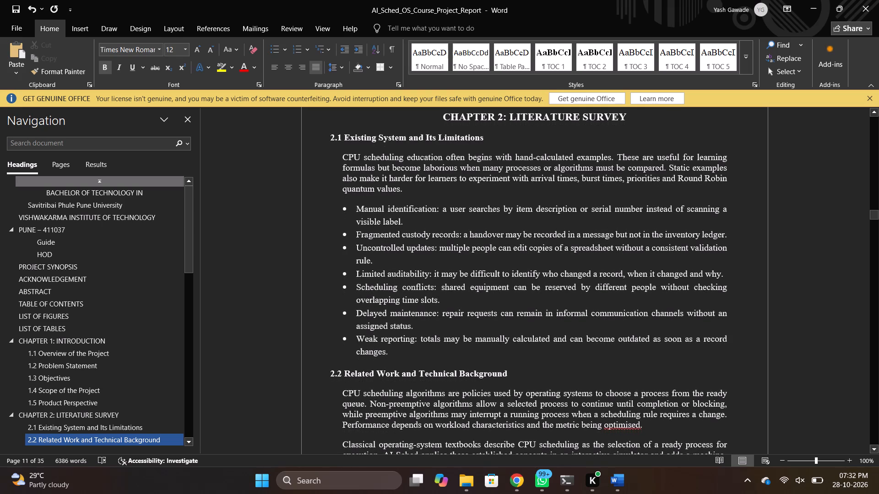
scroll(391, 288, "down", 7)
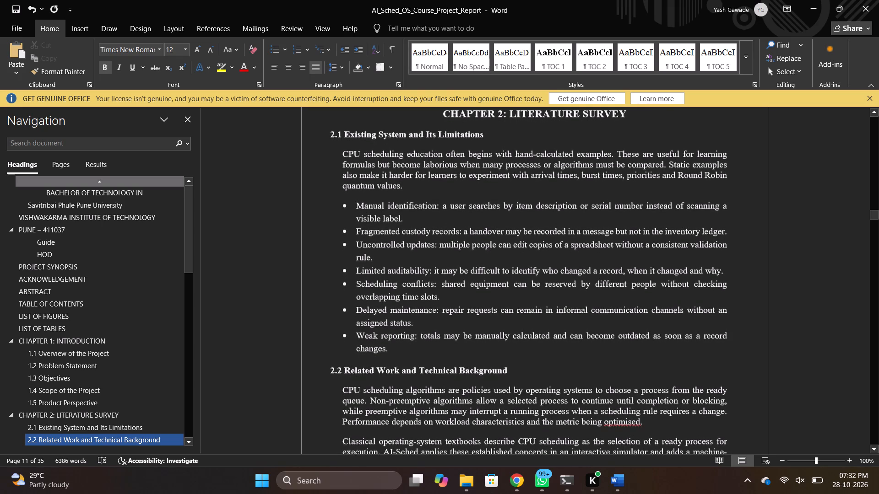
scroll(391, 288, "down", 1)
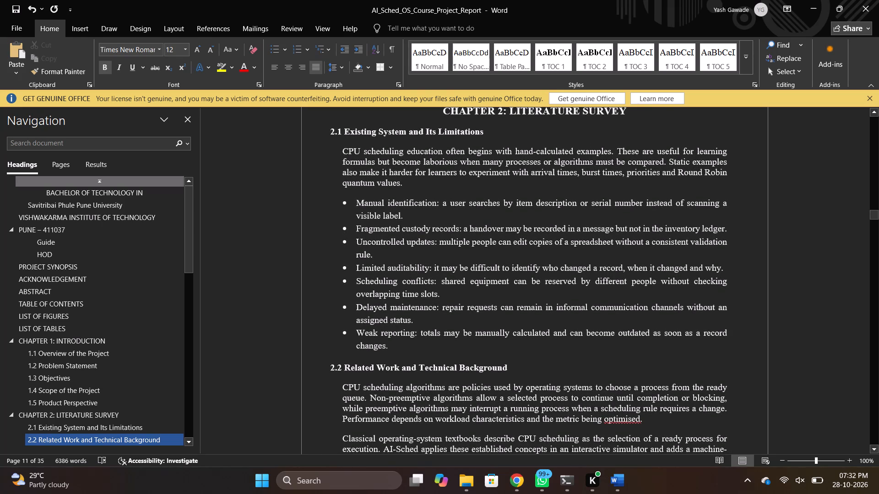
scroll(391, 288, "down", 1)
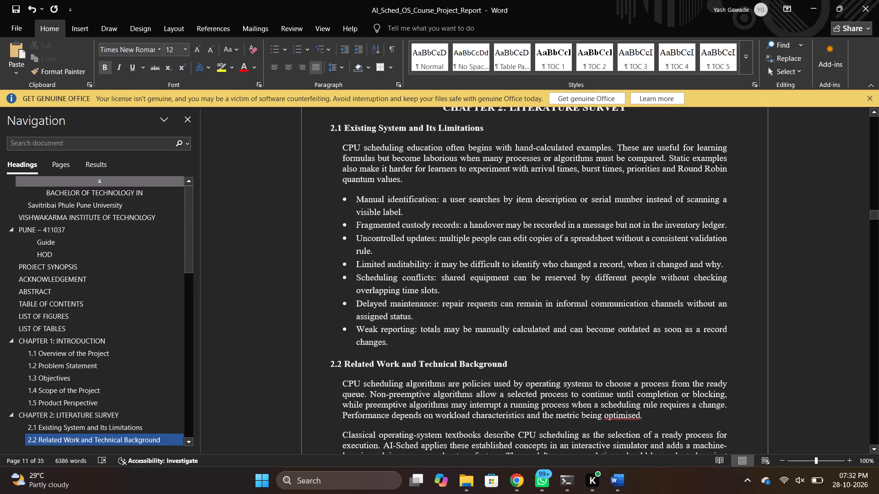
scroll(390, 288, "up", 1)
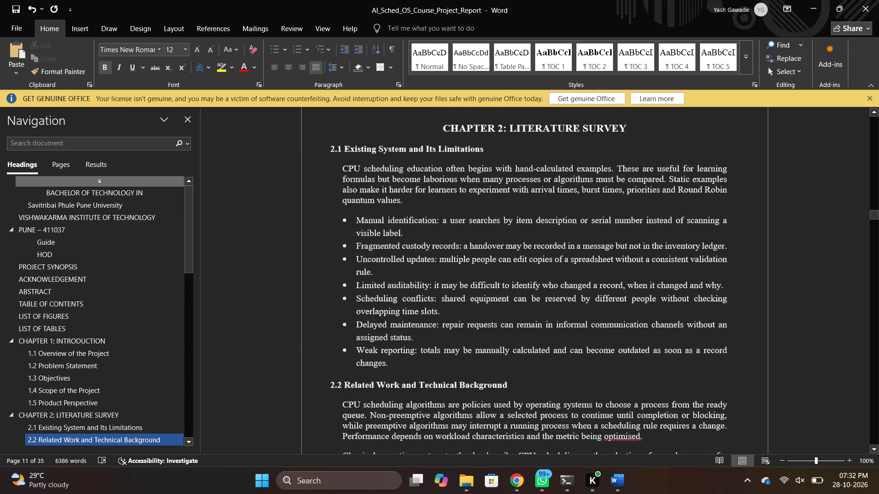
scroll(390, 288, "up", 1)
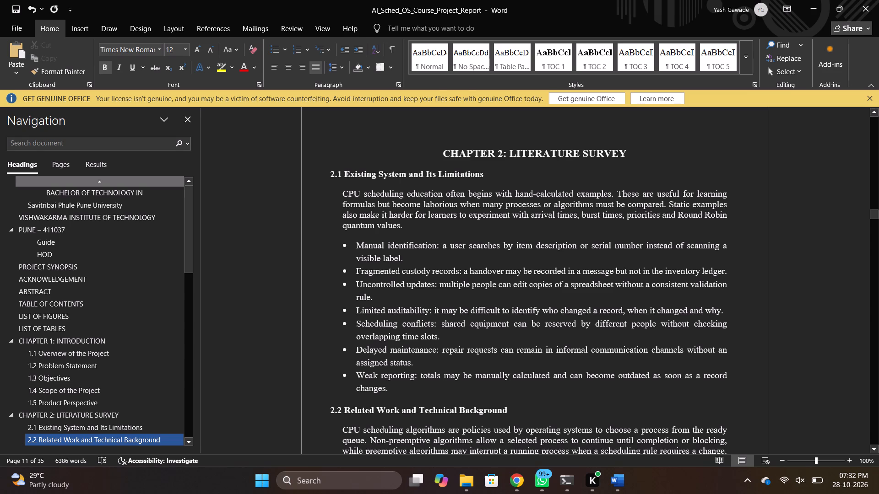
Delete the whole bulleted list of limitations, from "Manual identification" to "Weak reporting", in section 2.1.
left_click_drag(399, 391, 329, 252)
key("BackSpace")
key("BackSpace")
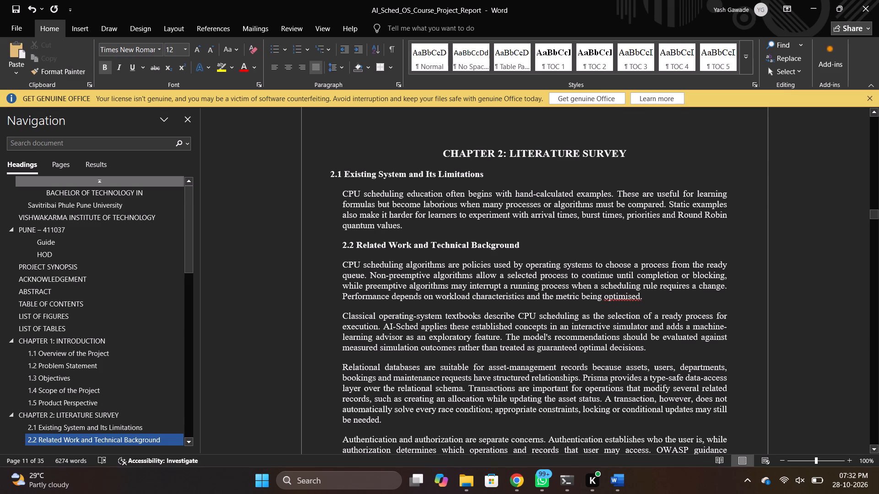
Examine sections 2.2 Related Work and 2.3 Proposed System Overview for content that does not belong to the scheduling project.
scroll(478, 217, "down", 1)
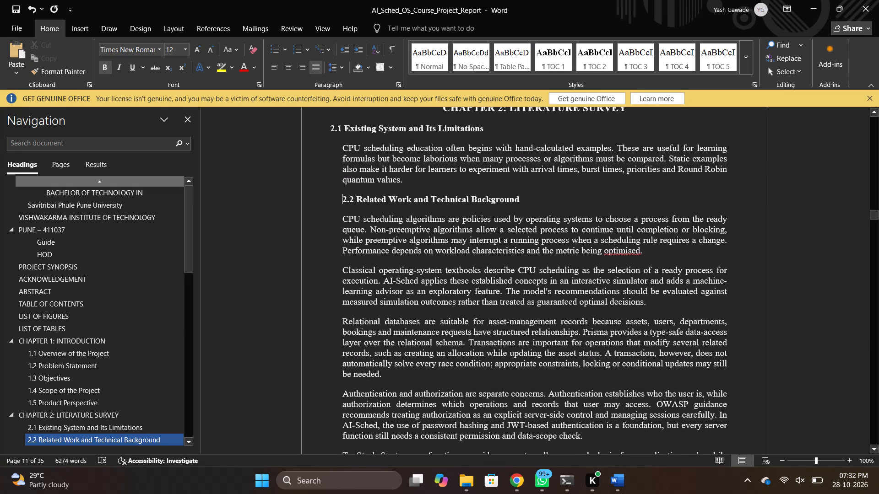
scroll(478, 217, "down", 3)
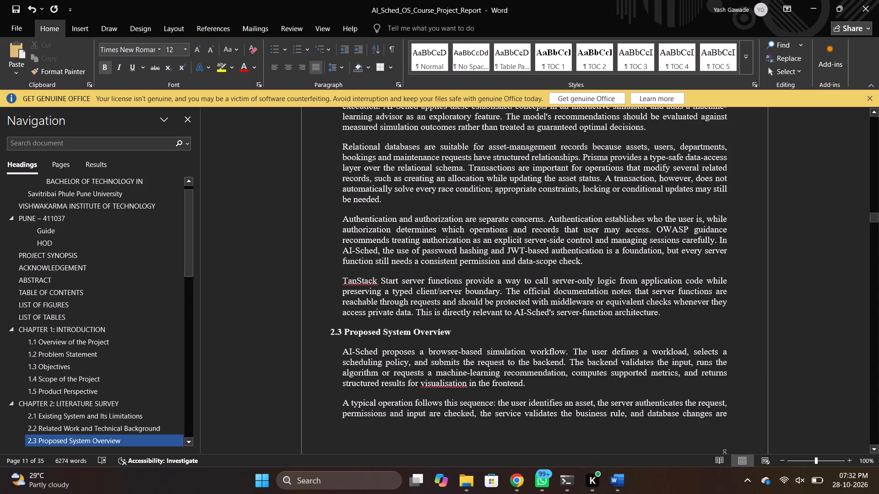
scroll(548, 249, "up", 1)
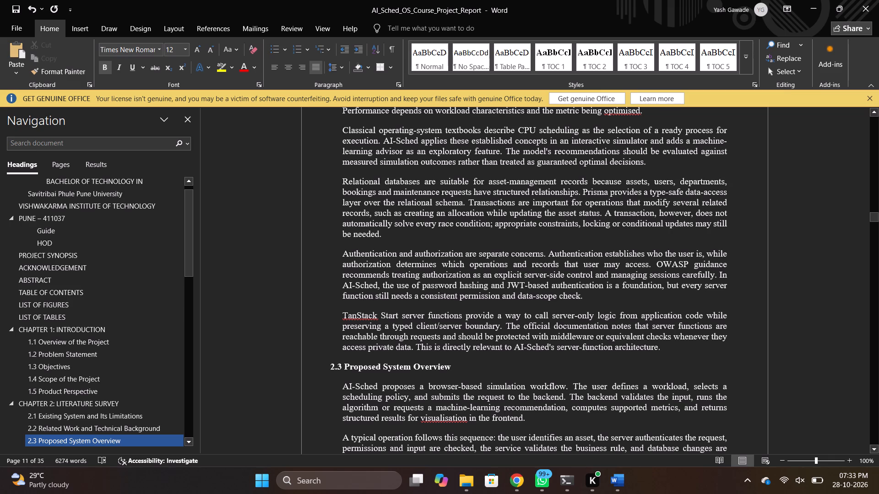
scroll(561, 281, "up", 1)
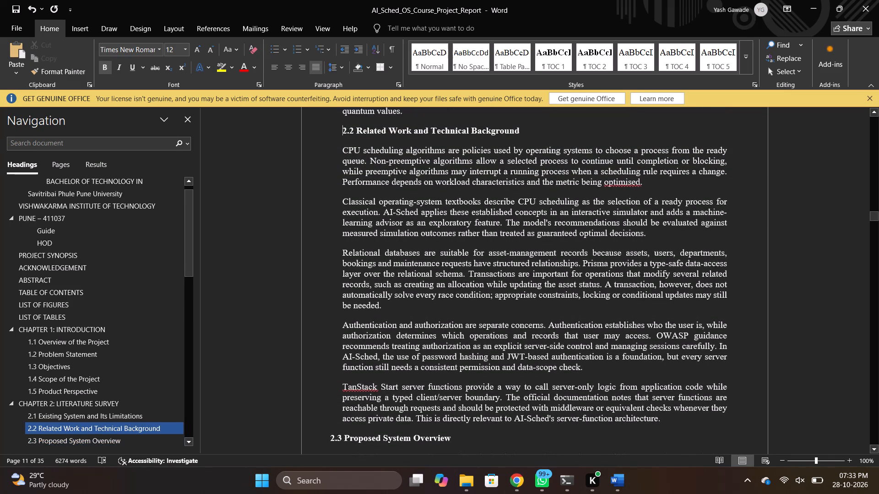
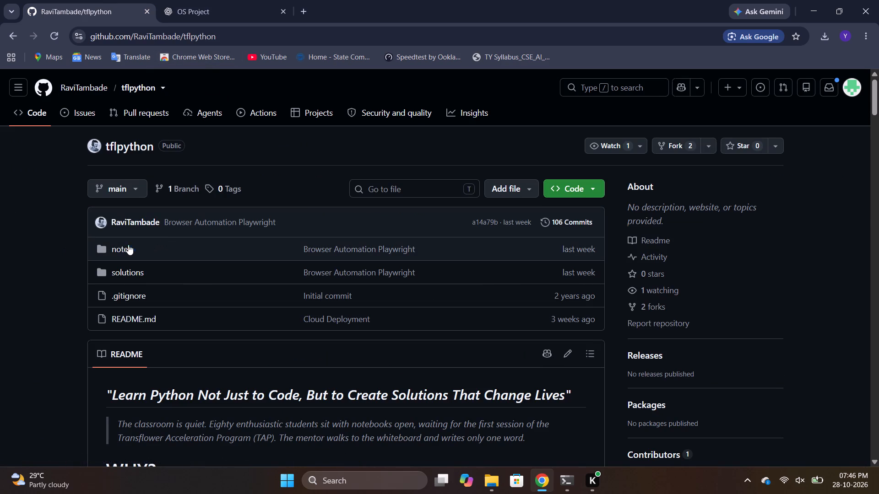
left_click(120, 248)
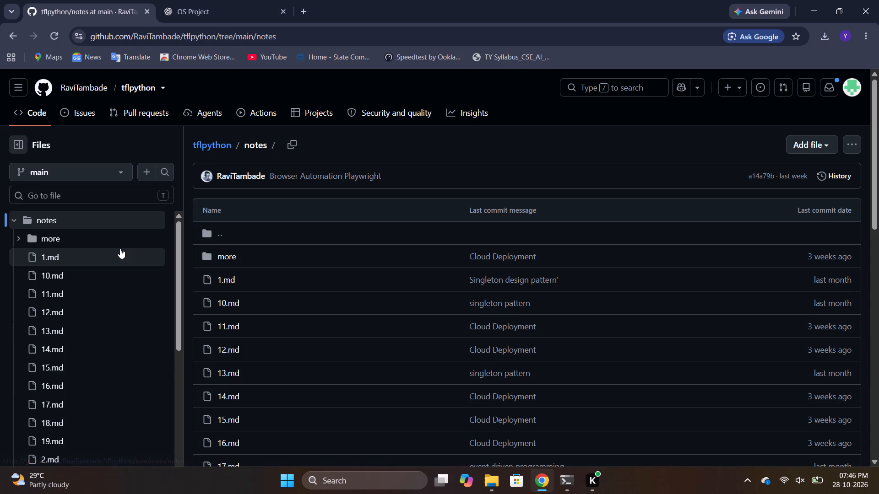
Browse the notes folder, open 13.md to skim its content, and return to the file list.
scroll(469, 350, "down", 4)
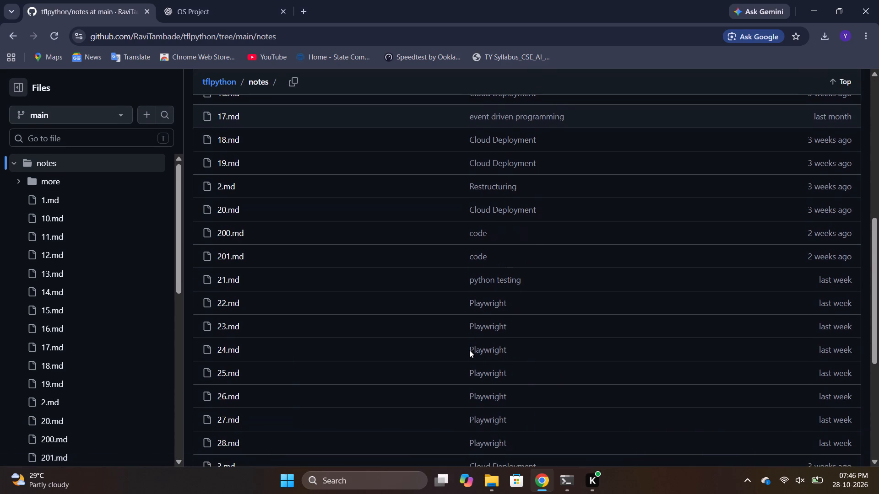
scroll(335, 359, "down", 4)
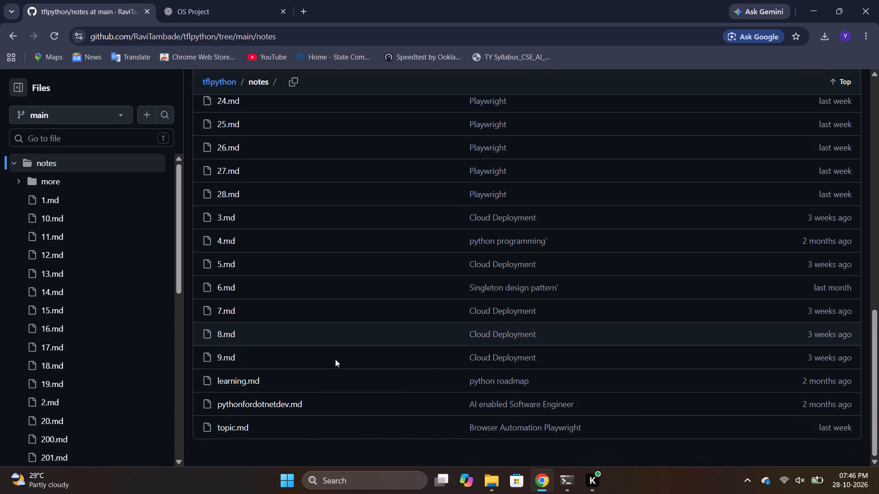
scroll(335, 359, "up", 5)
scroll(324, 222, "up", 2)
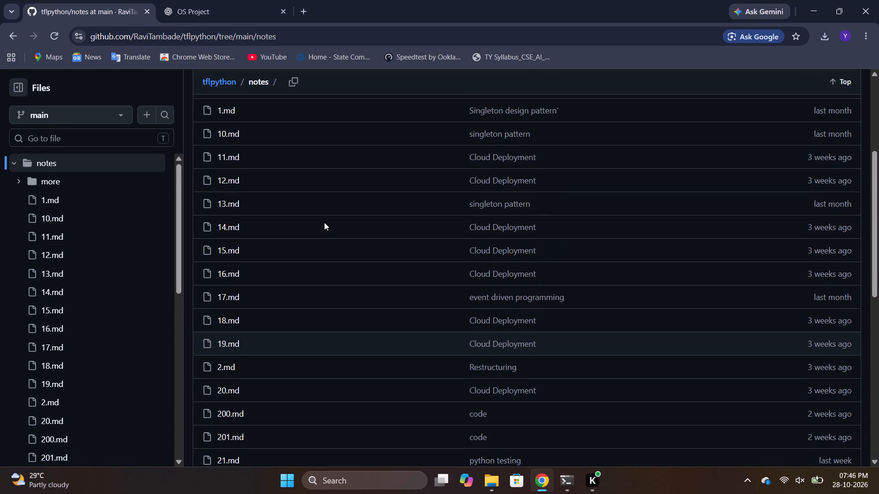
left_click(233, 204)
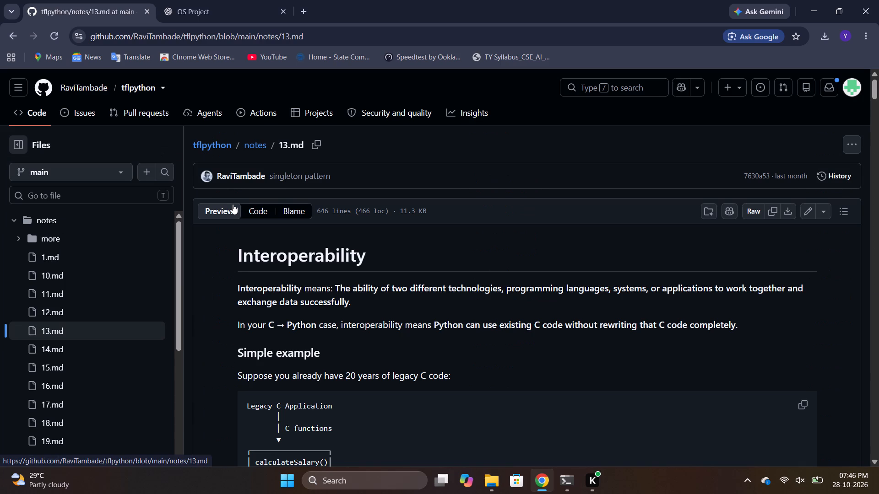
scroll(345, 305, "up", 2)
scroll(345, 305, "down", 7)
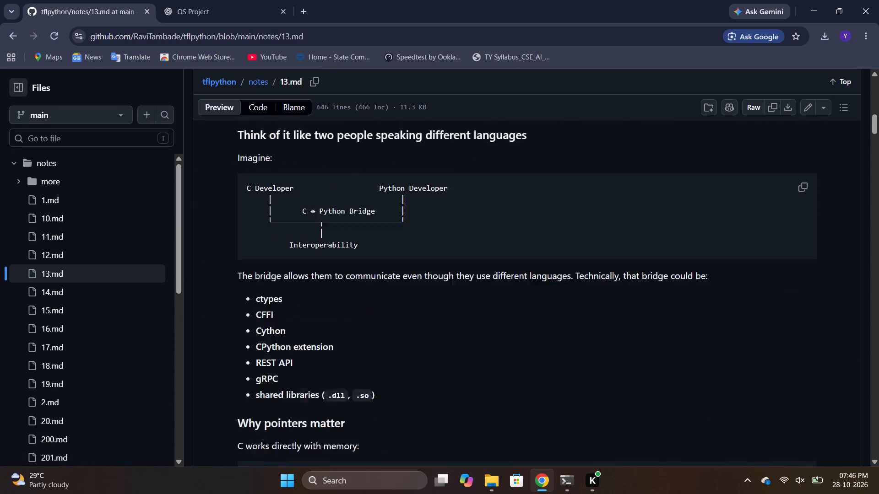
scroll(345, 305, "down", 6)
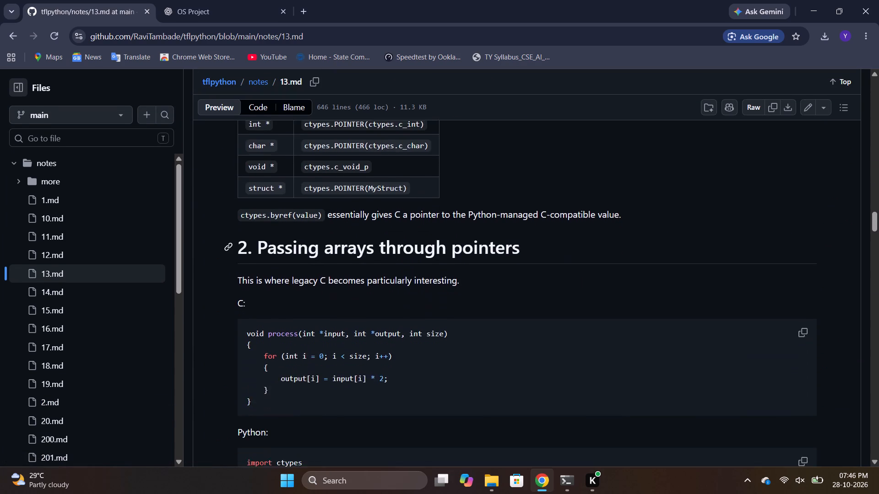
scroll(345, 305, "down", 1)
scroll(345, 305, "up", 17)
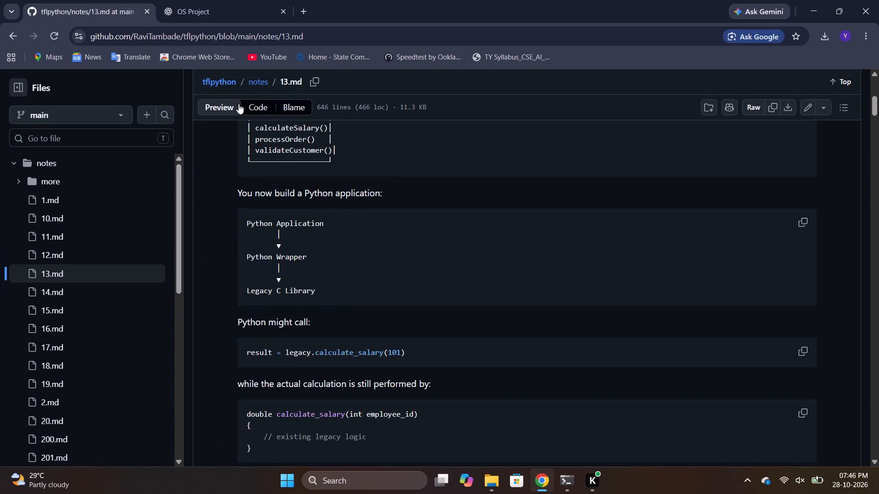
left_click(11, 39)
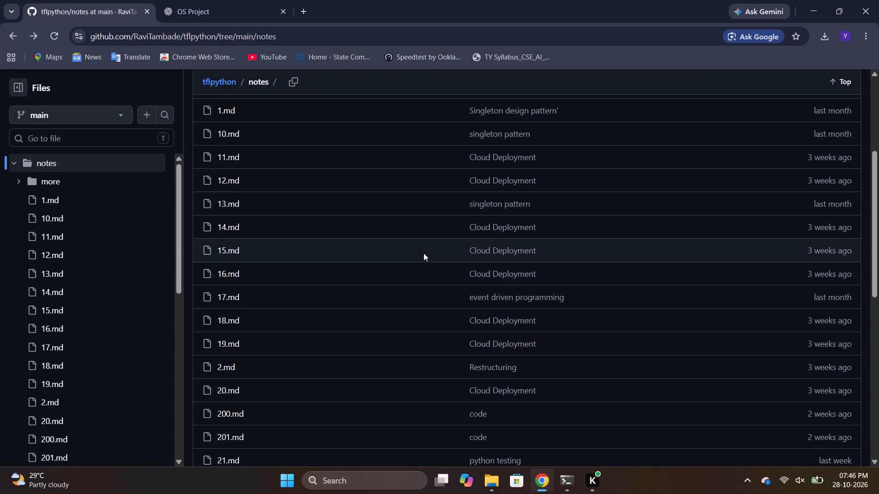
Open 14.md from the notes folder, skim its content, and return to the file list.
left_click(224, 228)
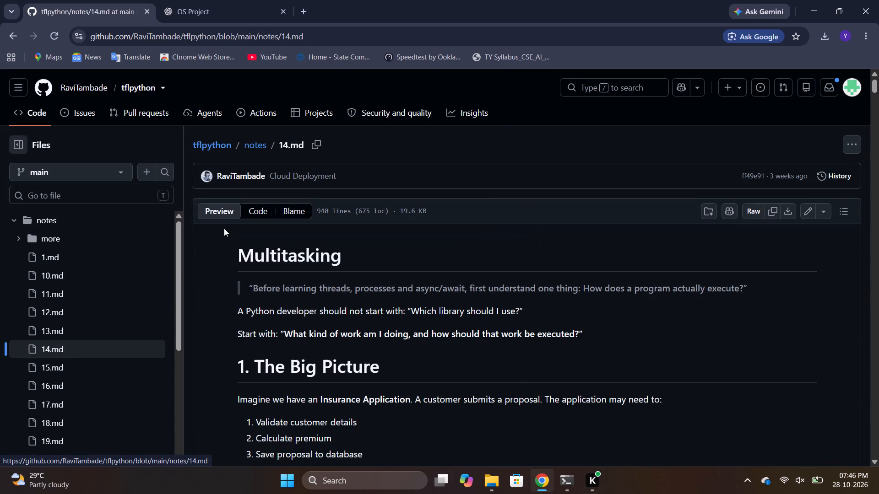
scroll(442, 359, "down", 8)
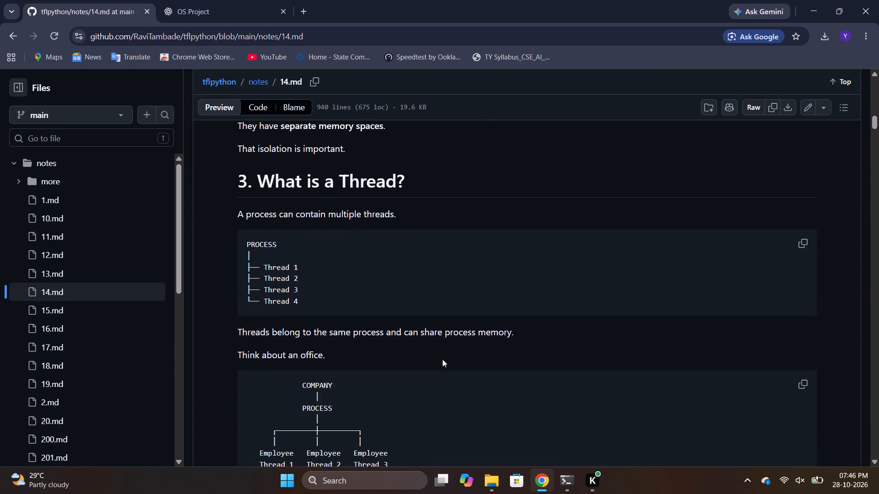
scroll(442, 359, "down", 3)
scroll(442, 359, "up", 12)
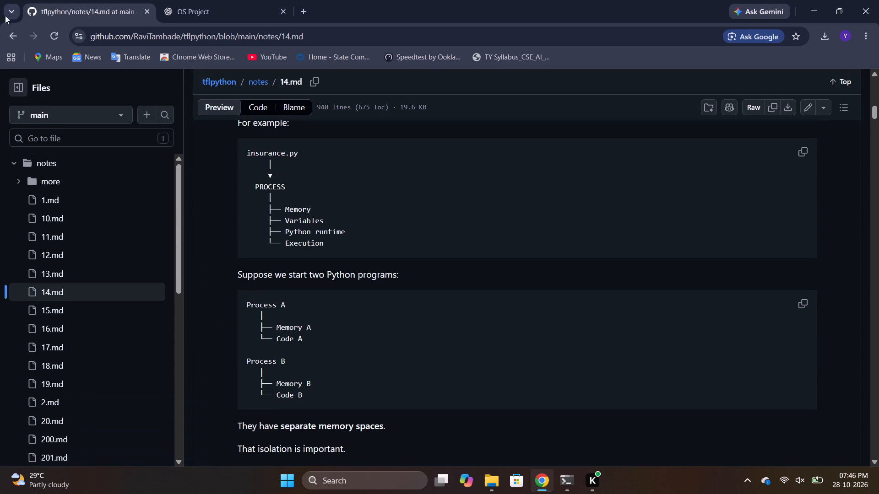
left_click(11, 35)
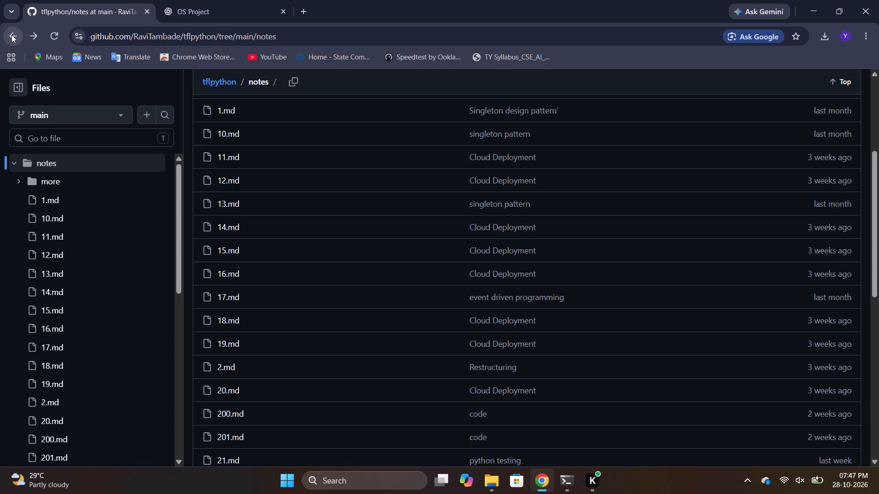
Open 10.md from the notes folder, view its opening section, and return to the file list.
scroll(11, 35, "up", 2)
scroll(423, 148, "up", 1)
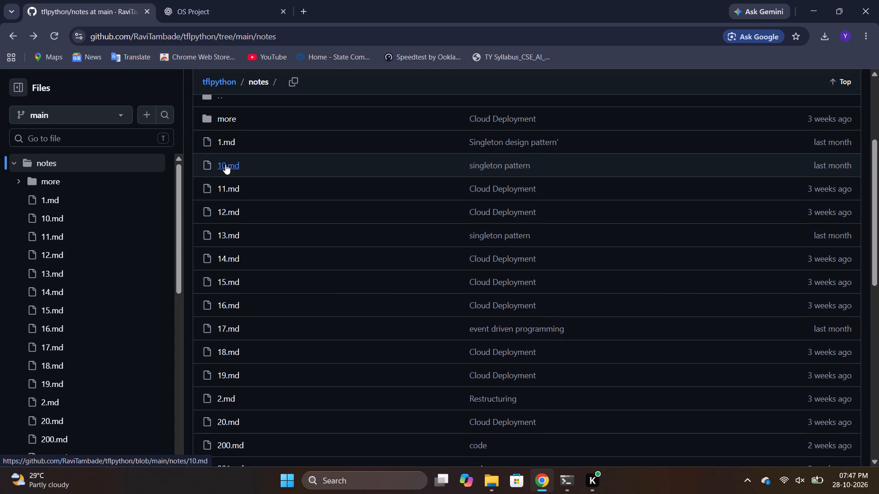
left_click(225, 164)
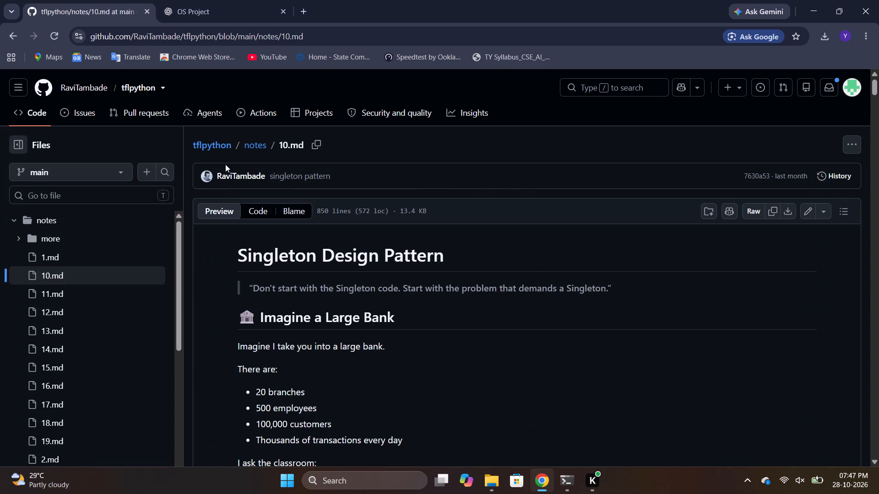
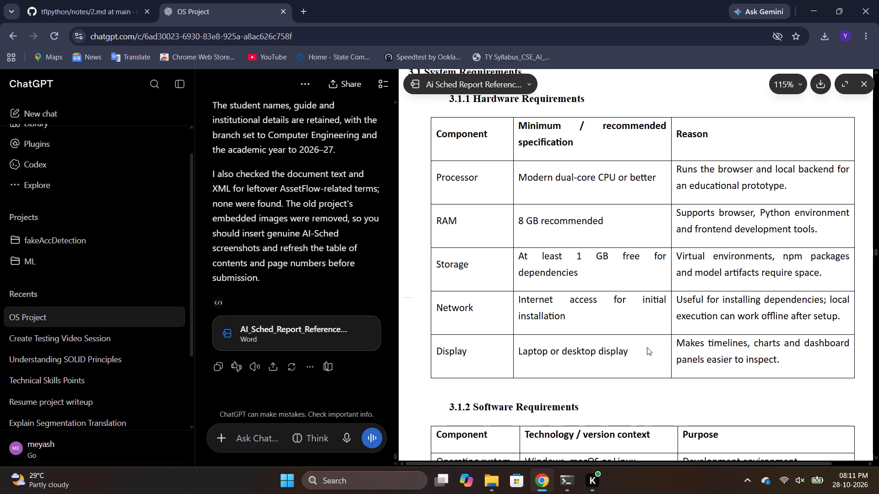
scroll(647, 347, "down", 3)
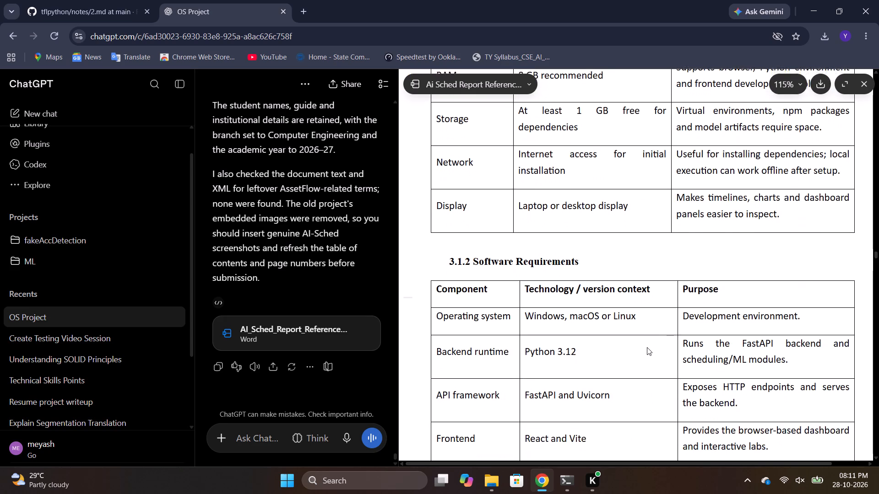
scroll(647, 347, "down", 3)
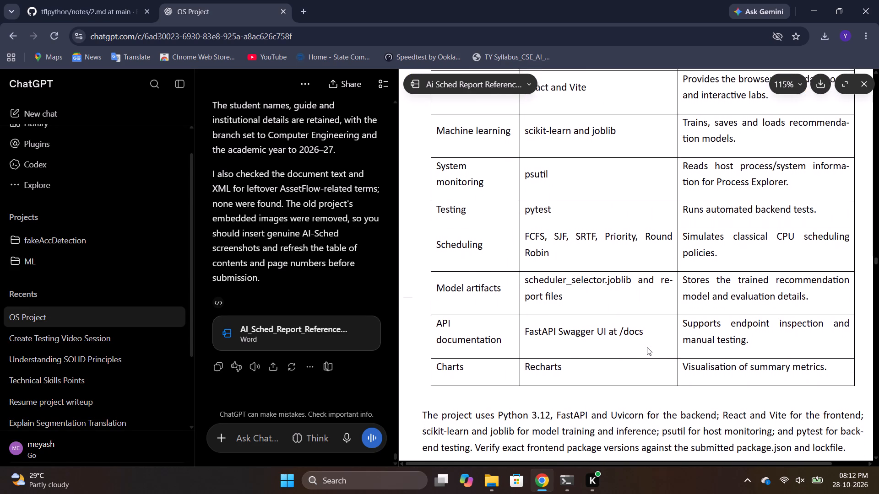
scroll(647, 347, "down", 4)
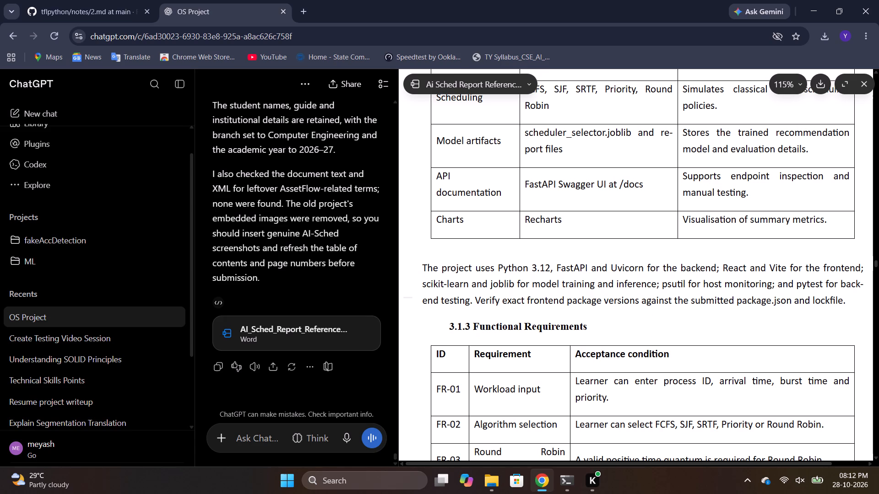
Read the functional requirements table and the non-functional requirements table in Chapter 3.
scroll(657, 259, "down", 5)
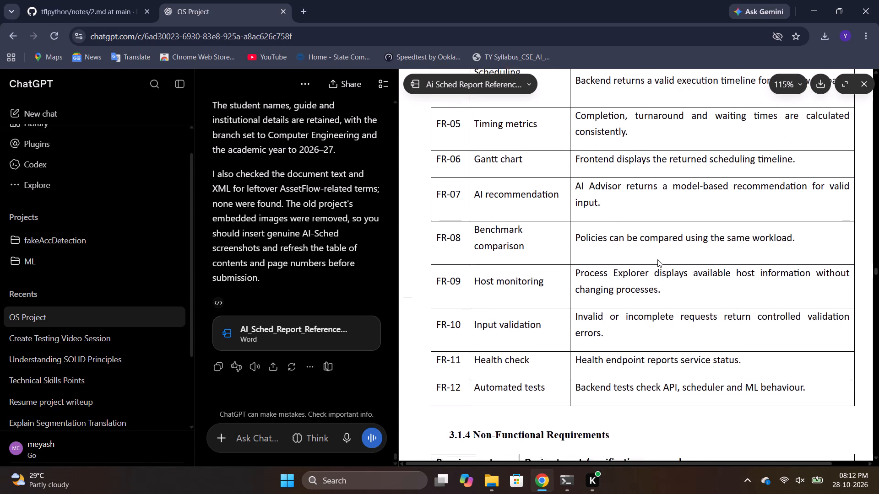
scroll(657, 259, "down", 4)
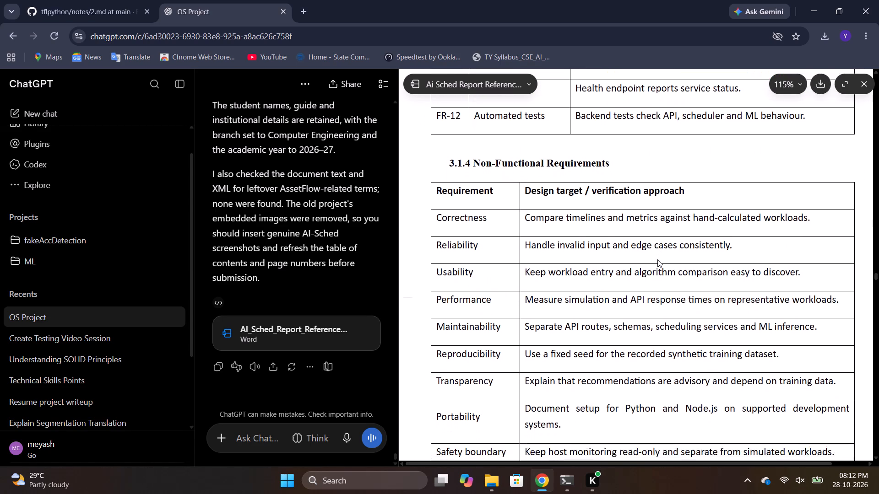
Skim the rest of Chapter 3, covering the system layers, use case description and module description.
scroll(657, 259, "down", 3)
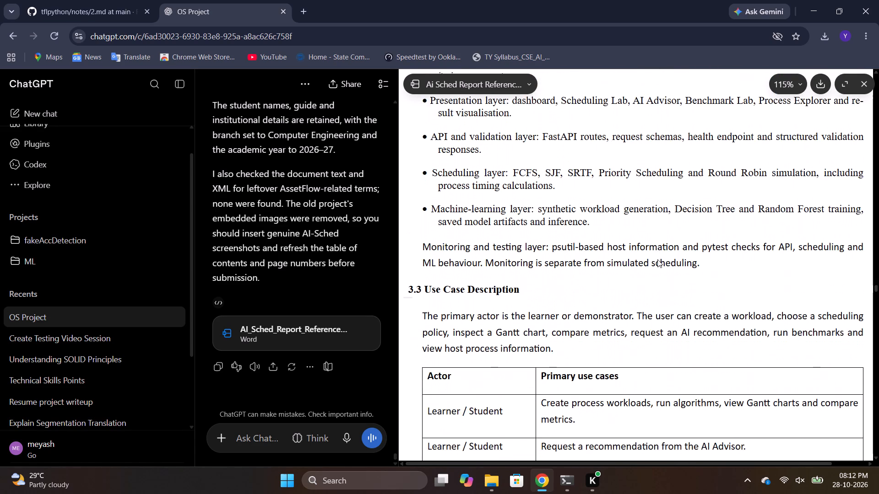
scroll(657, 259, "down", 2)
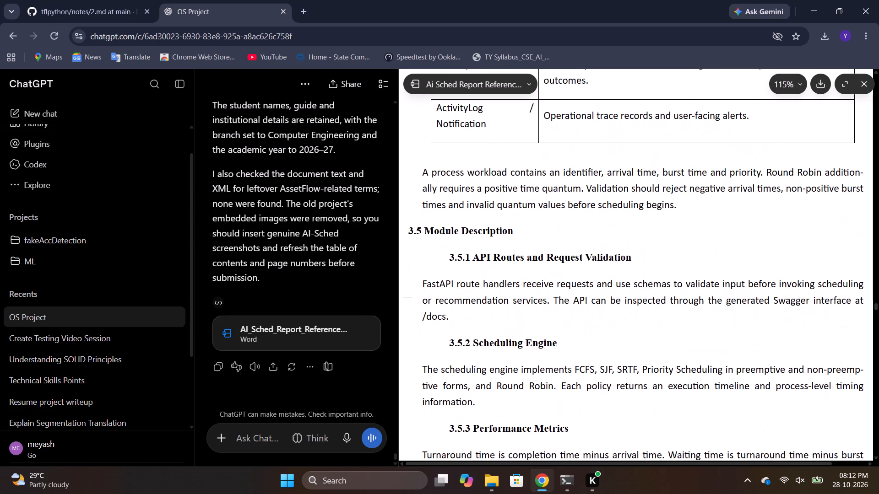
scroll(657, 259, "down", 4)
Read Chapter 4 from the setup steps through algorithm and workflow, scheduling metrics and the suggested screenshots table.
scroll(657, 259, "down", 2)
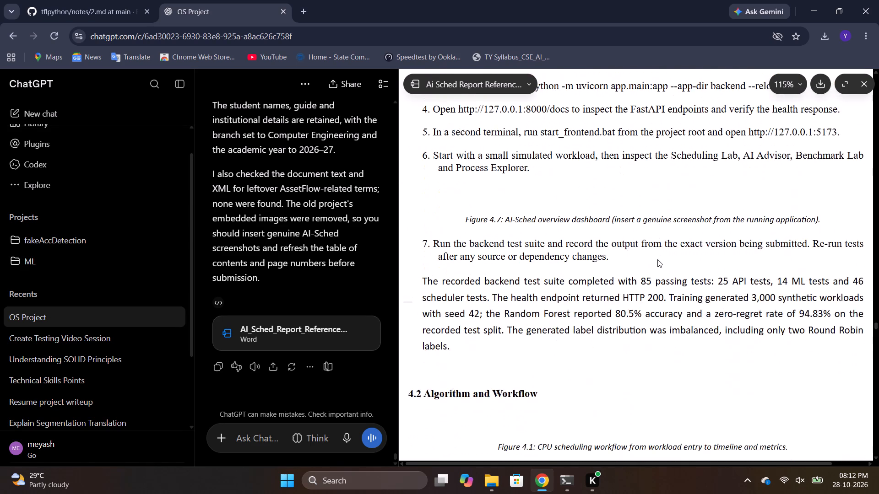
scroll(657, 259, "down", 3)
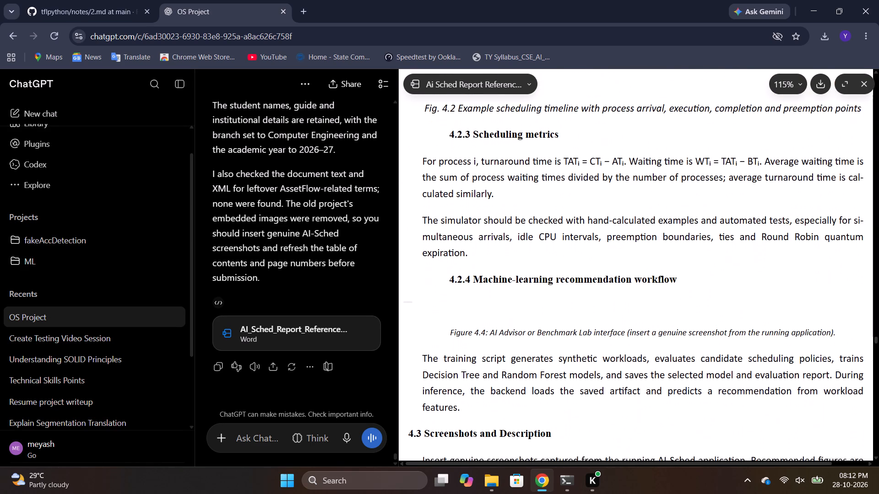
scroll(657, 259, "down", 2)
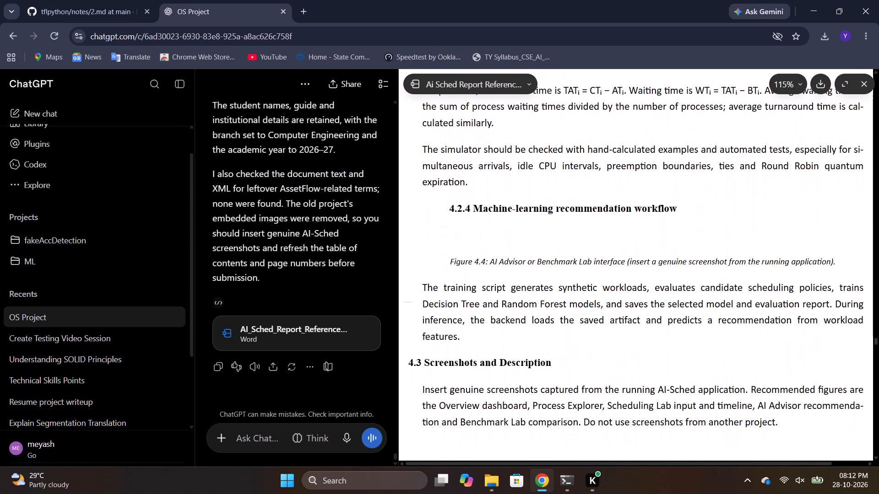
scroll(657, 259, "down", 2)
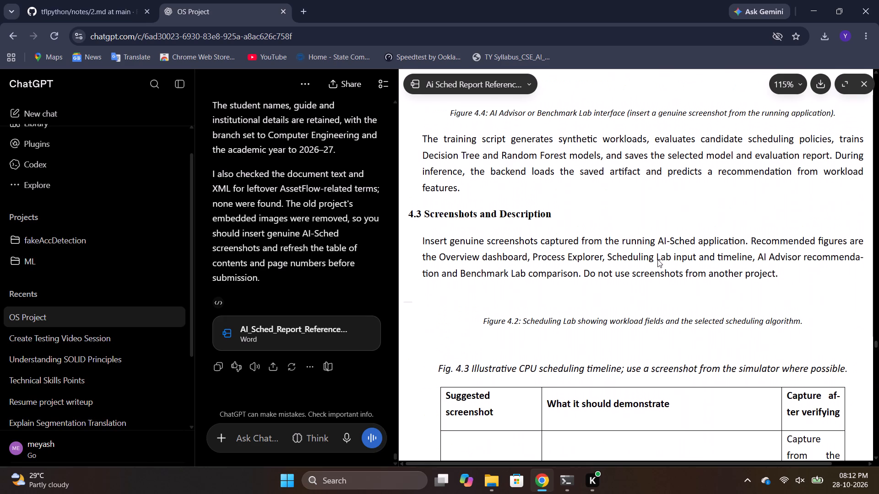
scroll(657, 259, "up", 1)
scroll(657, 259, "down", 1)
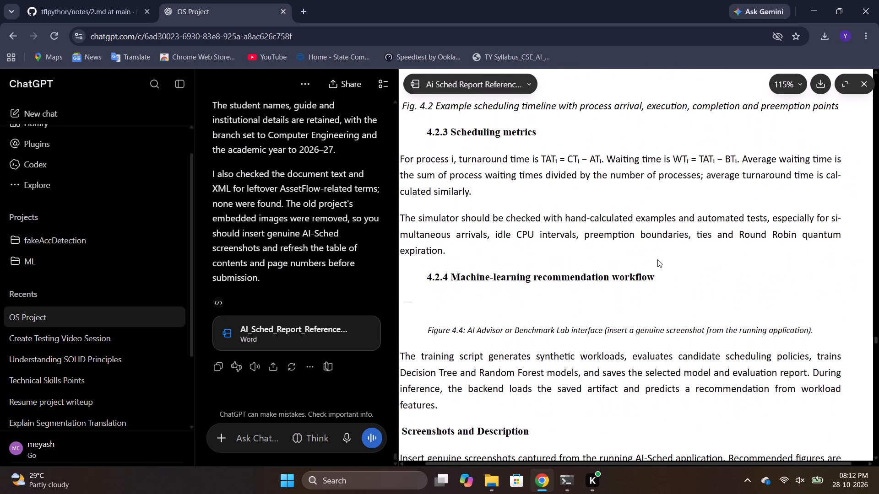
scroll(657, 259, "down", 3)
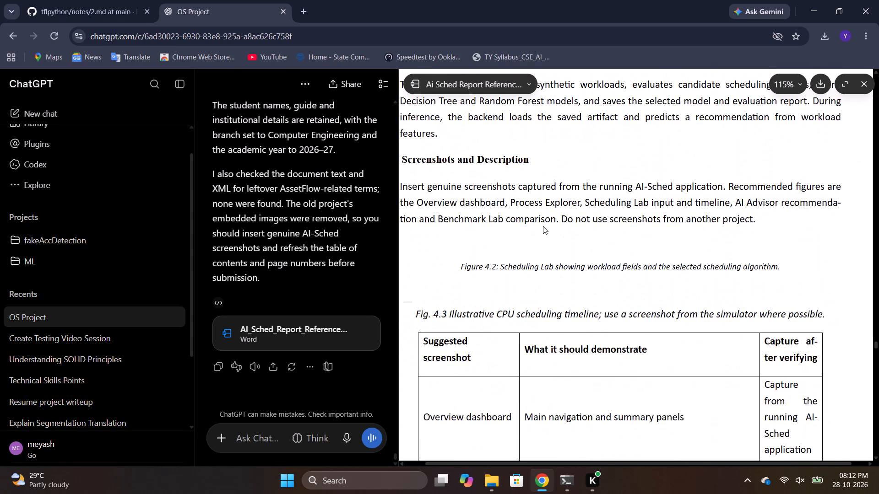
left_click(455, 160)
scroll(572, 241, "down", 2)
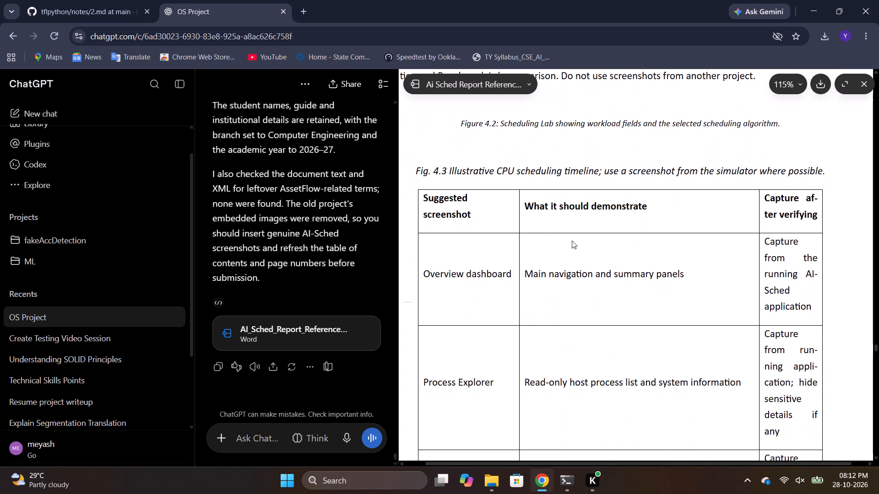
scroll(572, 241, "down", 1)
Read the end of Chapter 4, covering the issues table, 4.6 Key Design Decisions and 4.7 Proposed Architecture Flow.
scroll(572, 241, "down", 1)
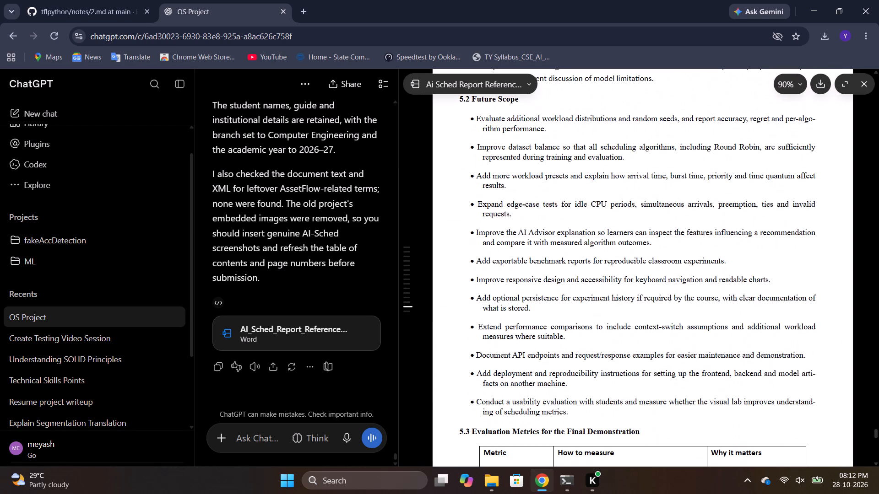
scroll(572, 241, "down", 1)
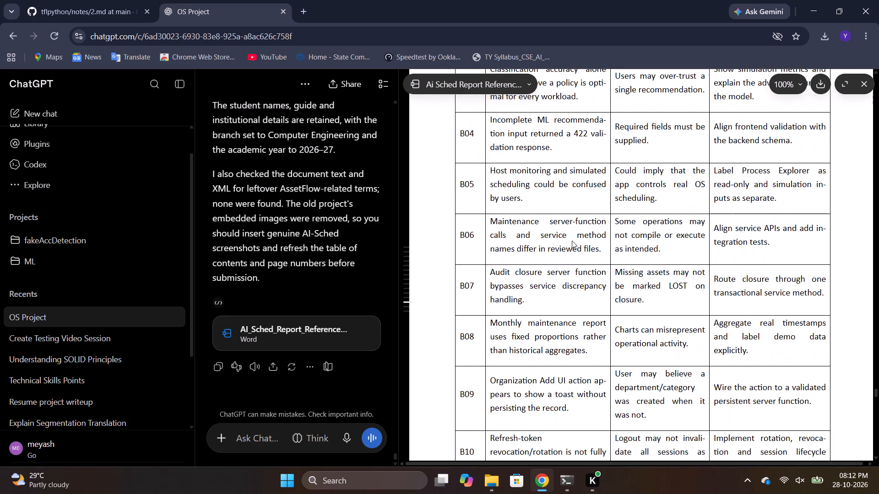
scroll(572, 241, "down", 3)
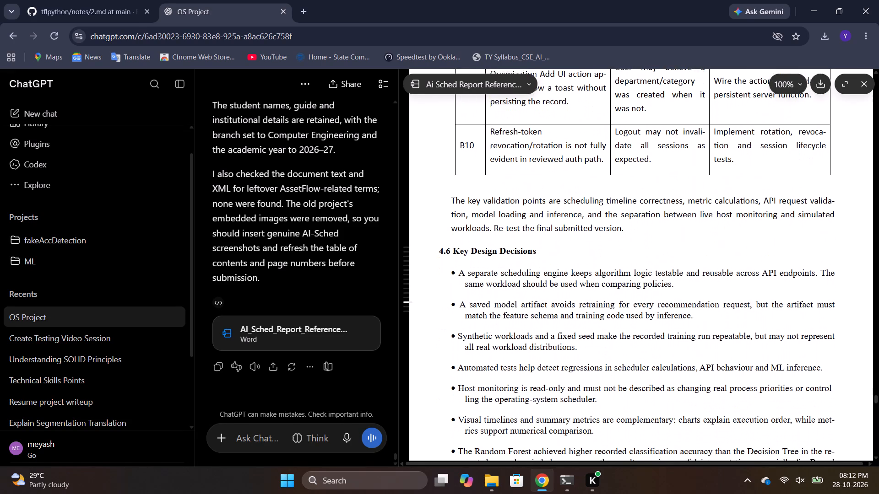
scroll(572, 241, "down", 1)
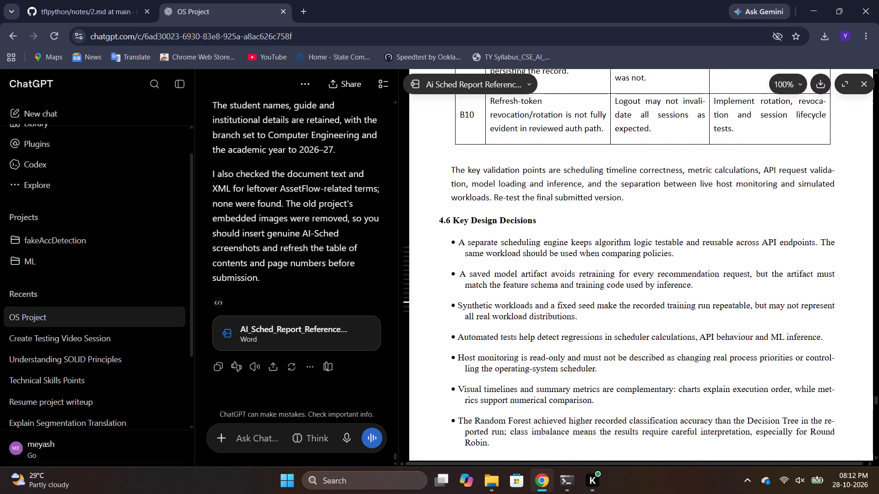
scroll(569, 242, "down", 1)
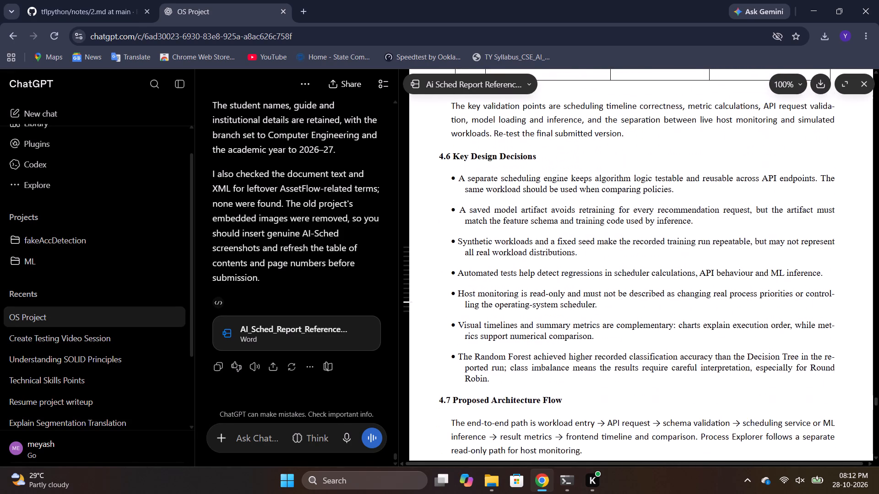
Read Chapter 5: Conclusion and Future Scope and continue to the end of the references list.
scroll(569, 242, "down", 4)
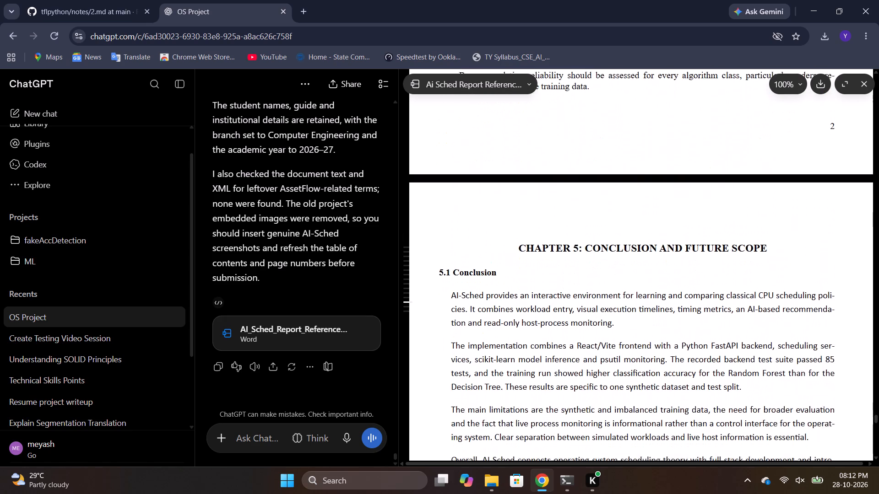
scroll(569, 242, "down", 2)
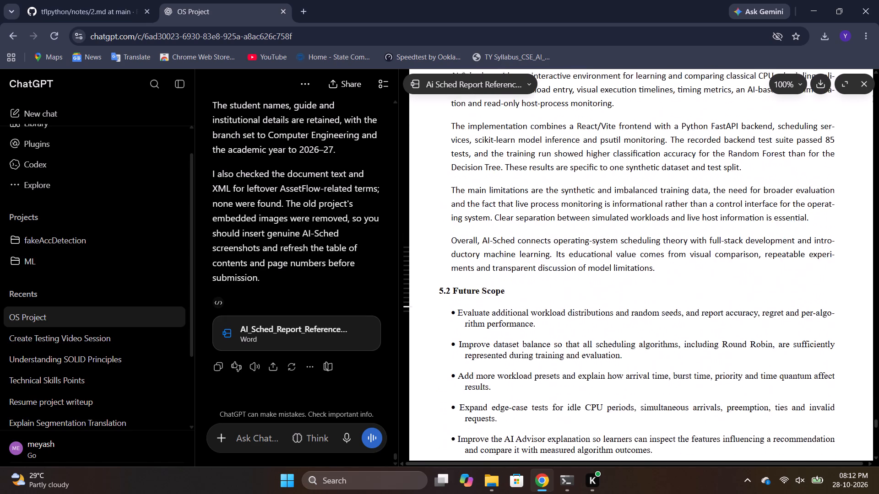
scroll(569, 242, "down", 3)
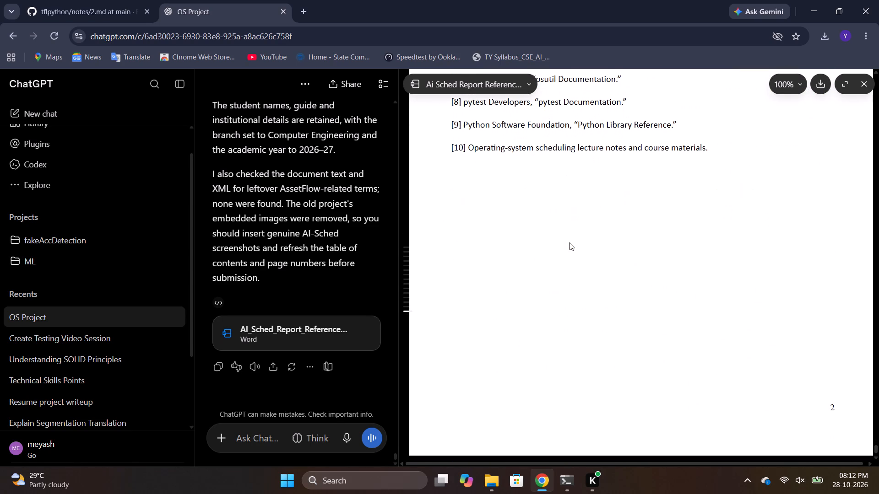
scroll(569, 242, "down", 1)
Skim back through the whole report preview from the references to the cover page.
scroll(569, 242, "up", 9)
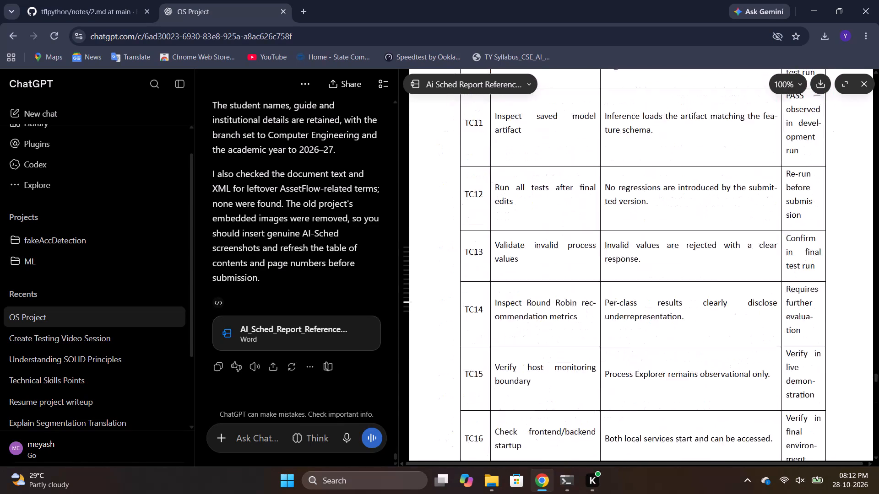
scroll(569, 242, "up", 2)
scroll(569, 364, "up", 8)
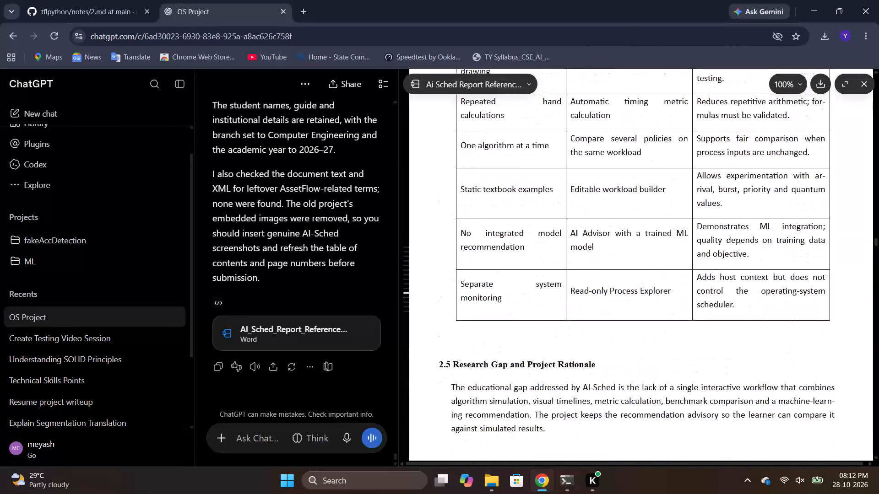
scroll(569, 364, "up", 10)
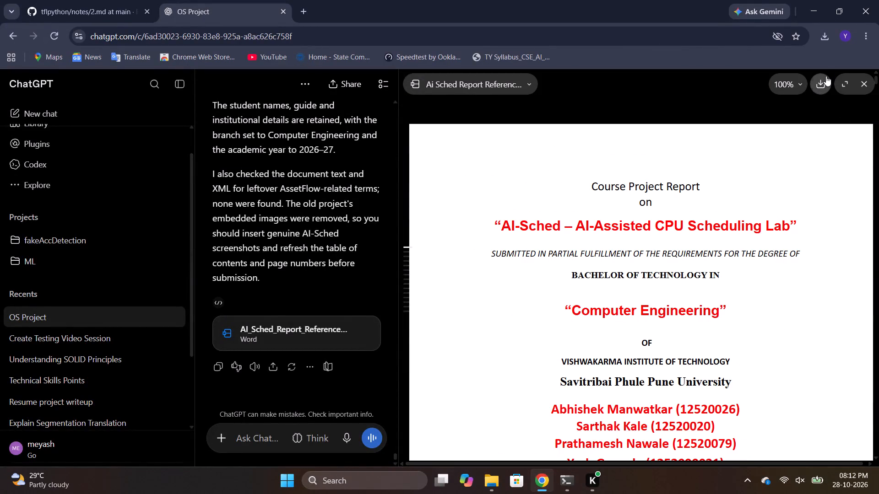
Download the AI-Sched report as a Word (DOCX) file.
left_click(826, 76)
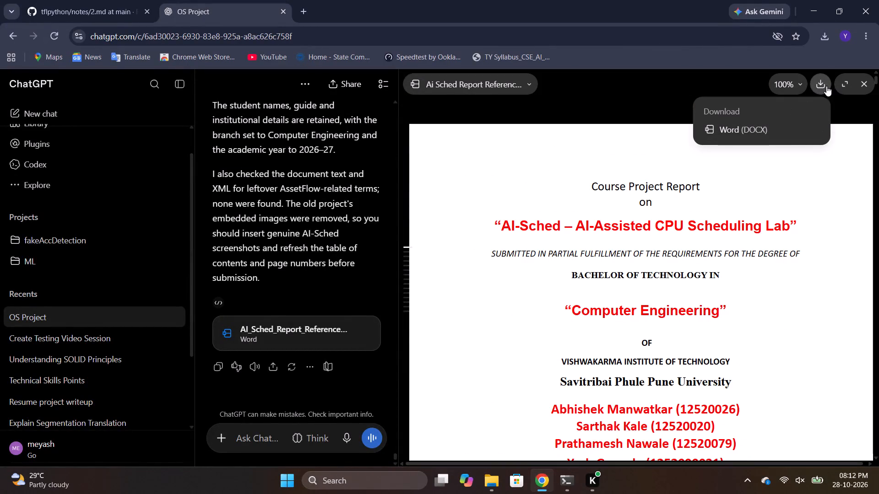
left_click(827, 86)
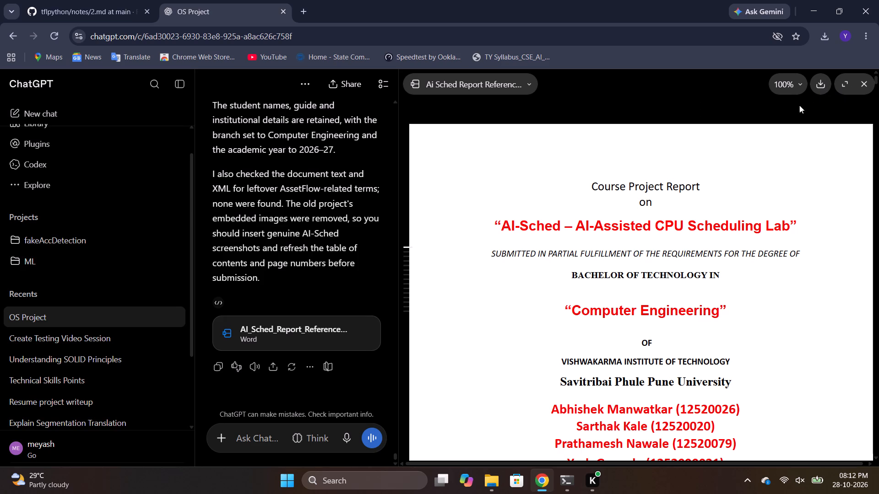
left_click(824, 85)
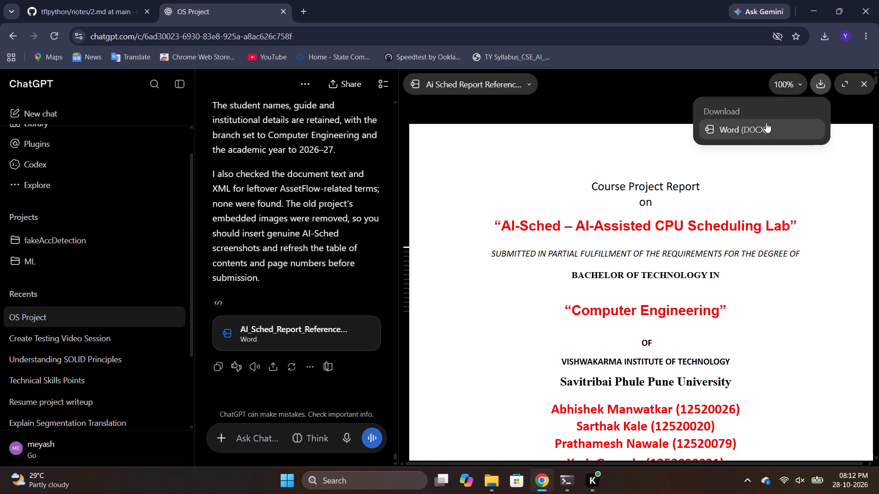
left_click(762, 123)
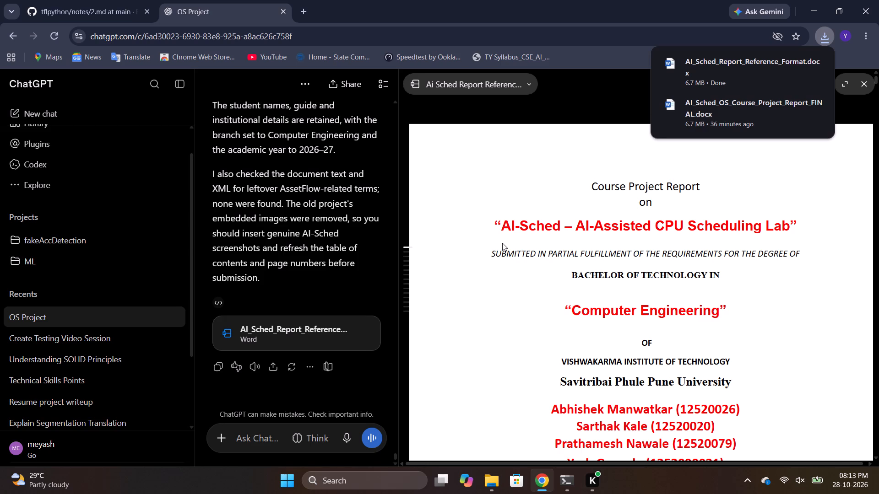
Open the downloaded AI_Sched_Report_Reference_Format document in Word and dismiss the Protected View and licence notification bars.
left_click(729, 80)
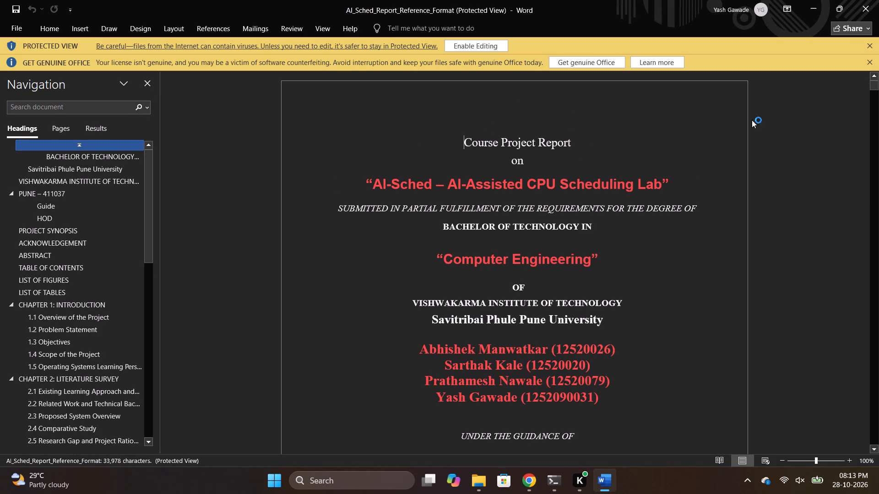
left_click(872, 48)
left_click(872, 48)
Review the report's opening pages in the Word document, from the cover page through the certificate and project synopsis.
scroll(689, 215, "down", 4)
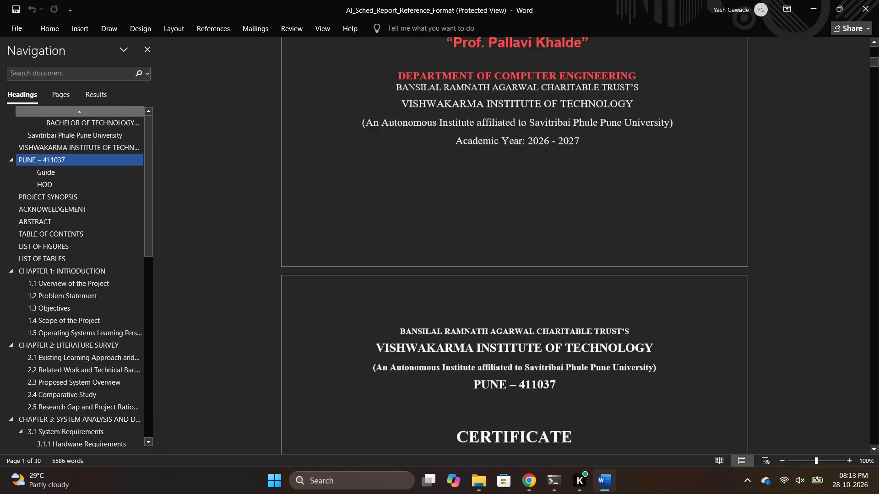
scroll(689, 215, "down", 1)
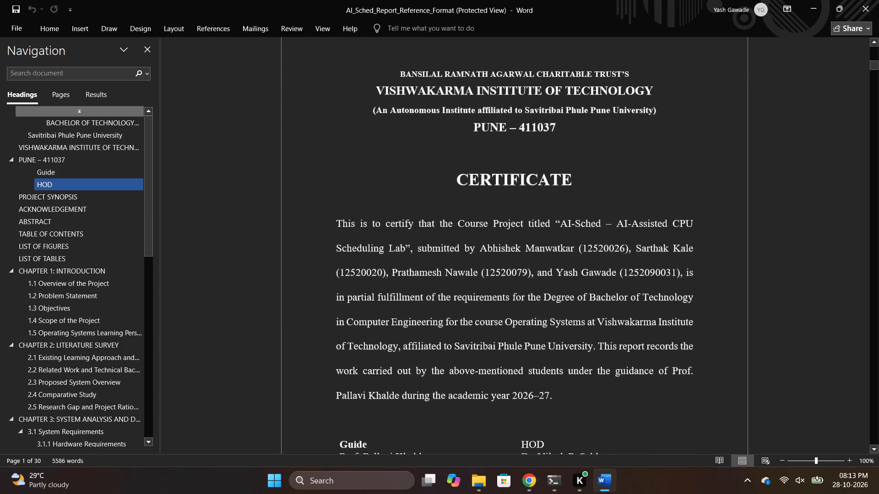
scroll(689, 215, "down", 3)
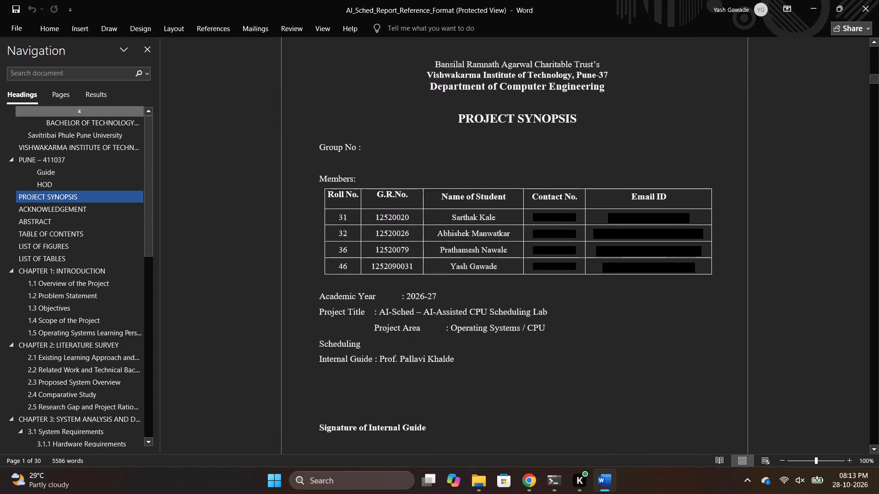
scroll(689, 215, "down", 2)
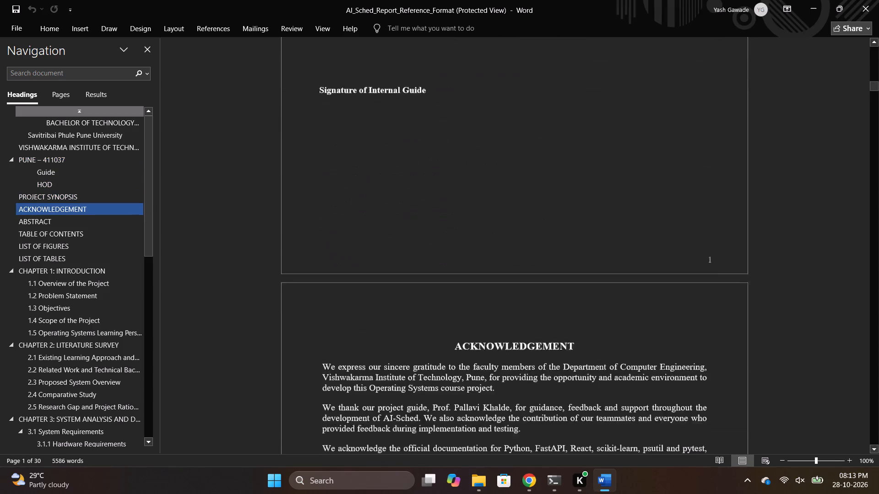
Read the acknowledgement and abstract, and skim the table of contents and Chapter 1: Introduction.
scroll(689, 215, "down", 3)
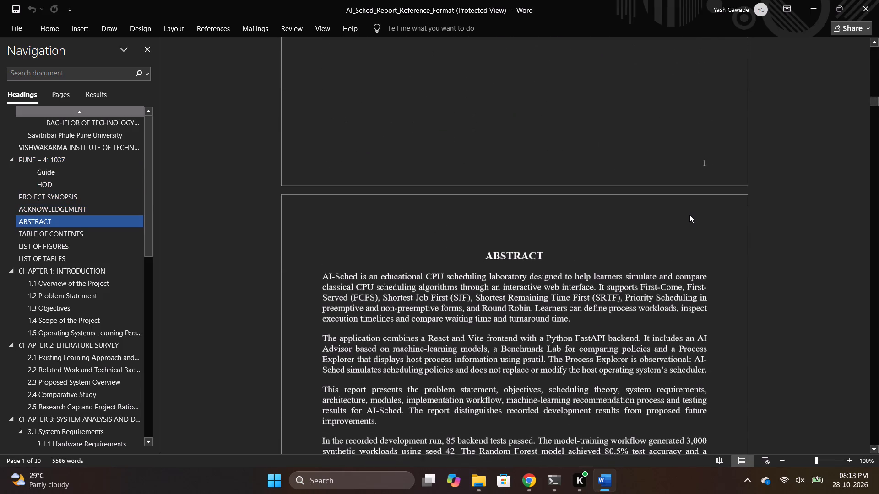
scroll(689, 215, "down", 2)
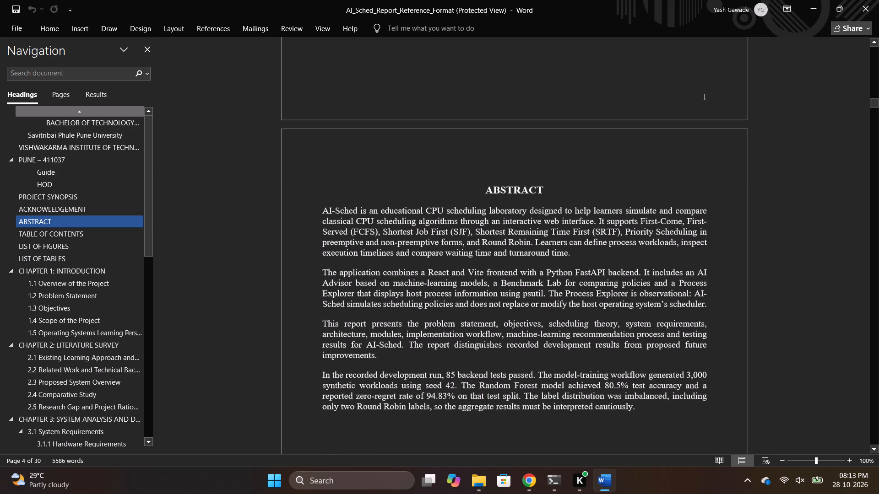
scroll(689, 215, "down", 2)
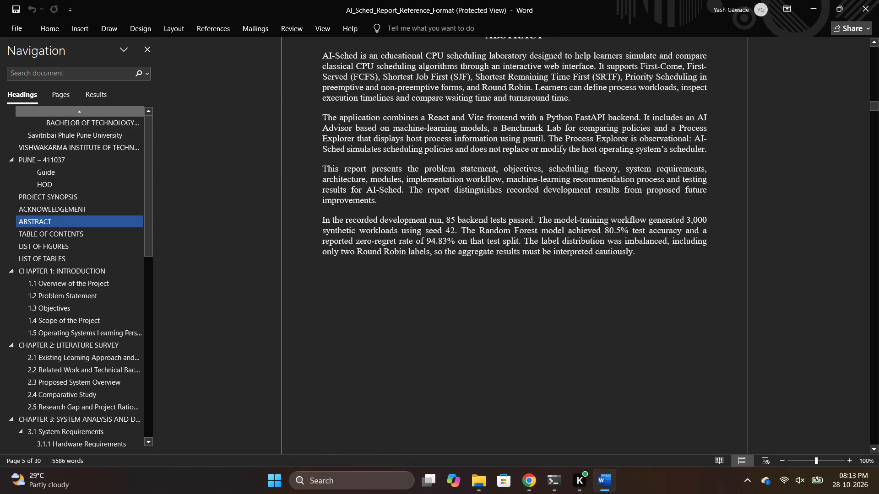
scroll(689, 215, "down", 3)
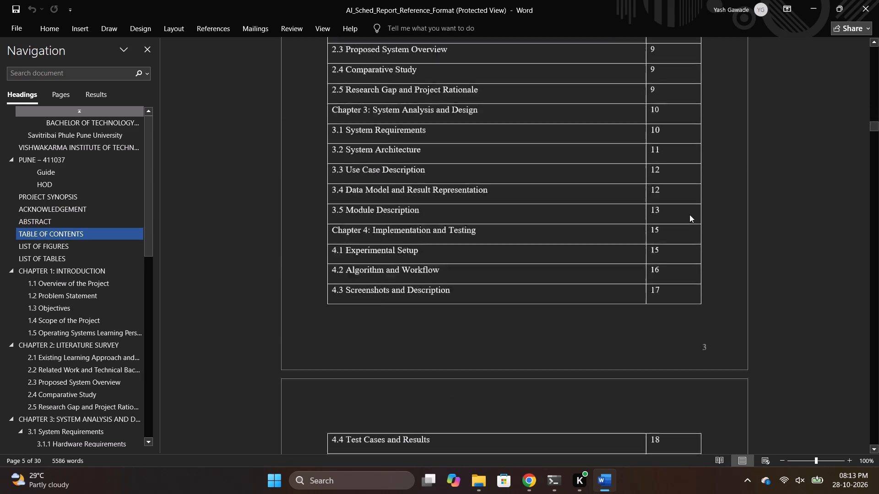
scroll(689, 215, "down", 4)
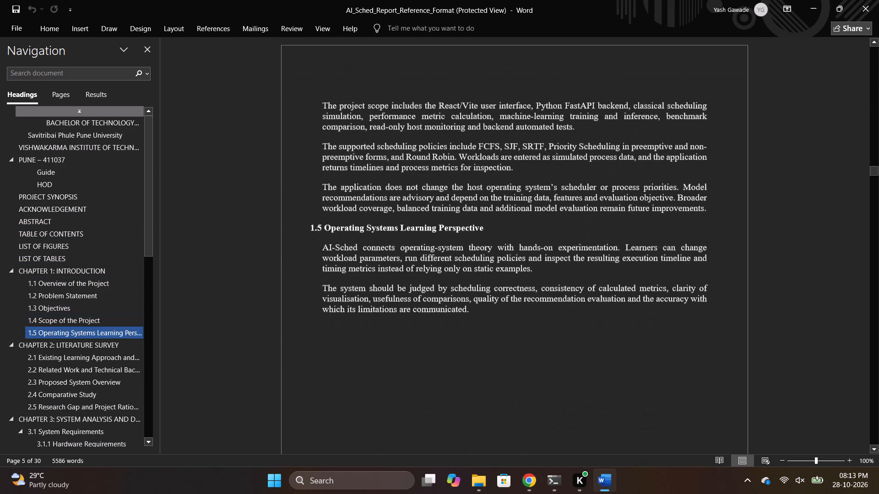
Review Chapter 2: Literature Survey, from the existing learning approach through the research gap, and continue past the chapter's end.
scroll(689, 215, "down", 5)
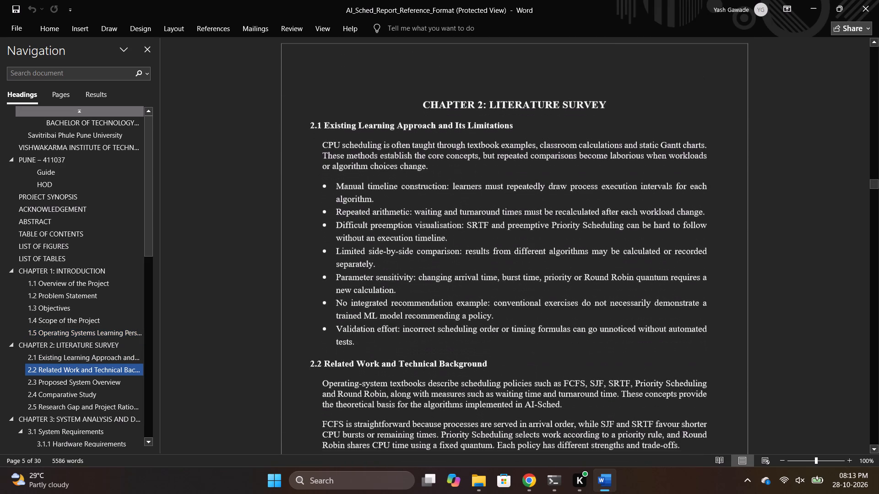
scroll(689, 215, "down", 1)
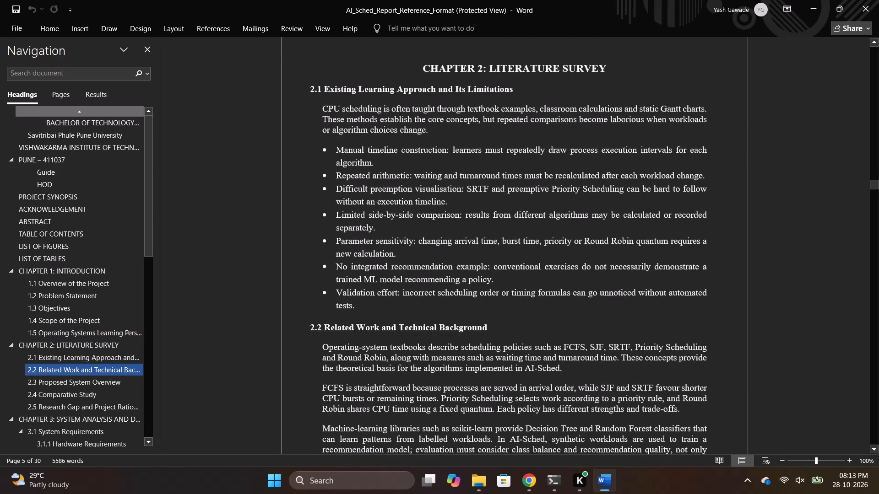
scroll(689, 215, "down", 1)
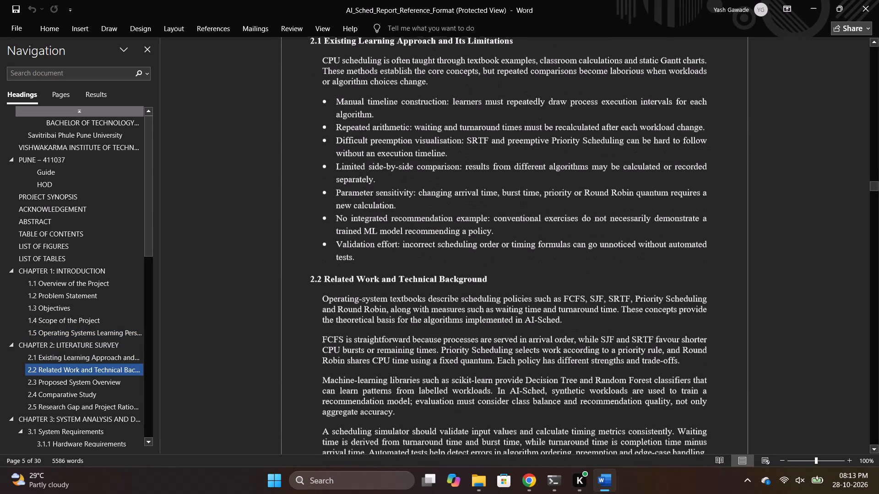
scroll(689, 215, "down", 5)
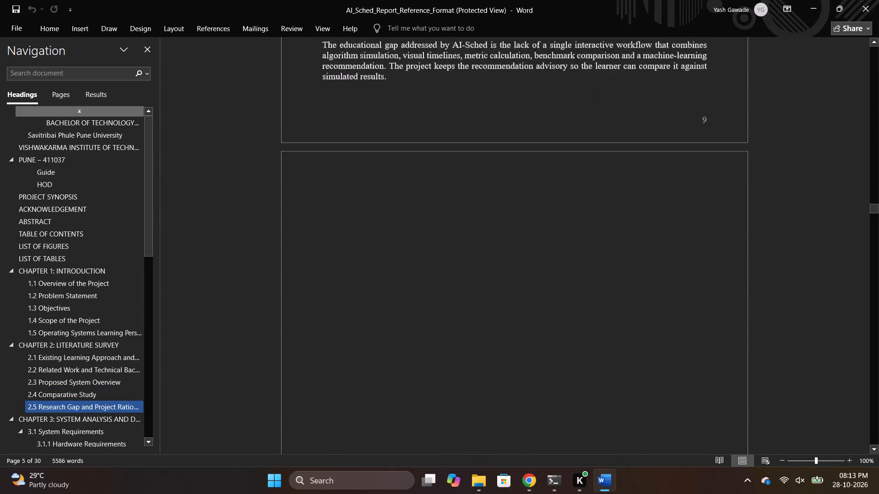
scroll(689, 215, "down", 2)
Return to the start of the report and recheck the cover page's title, student, guide and department details.
scroll(689, 215, "up", 20)
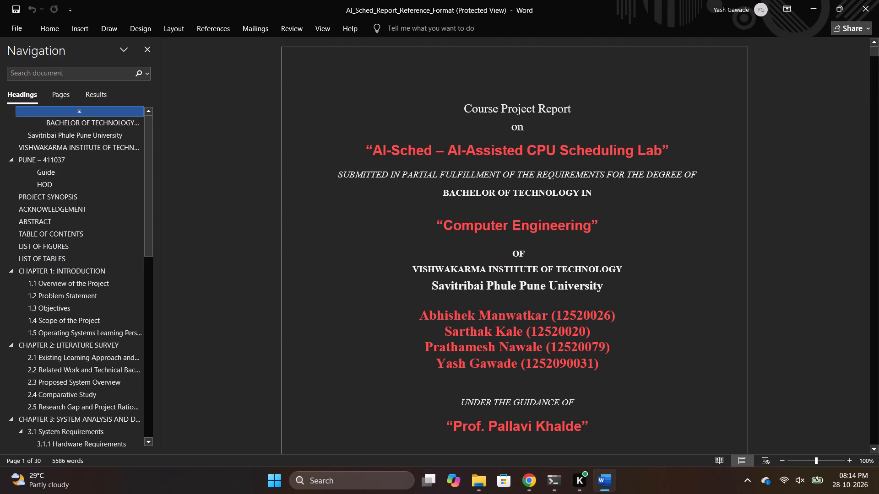
scroll(581, 375, "down", 2)
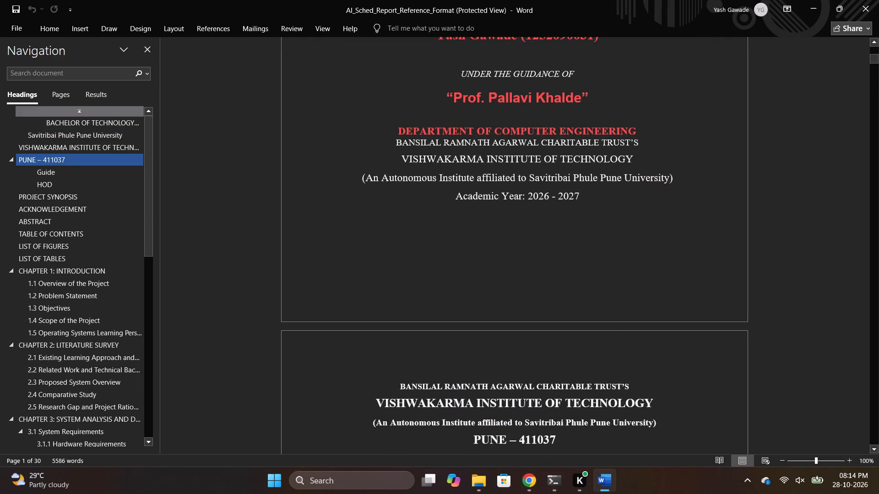
scroll(625, 396, "down", 1)
scroll(625, 396, "up", 2)
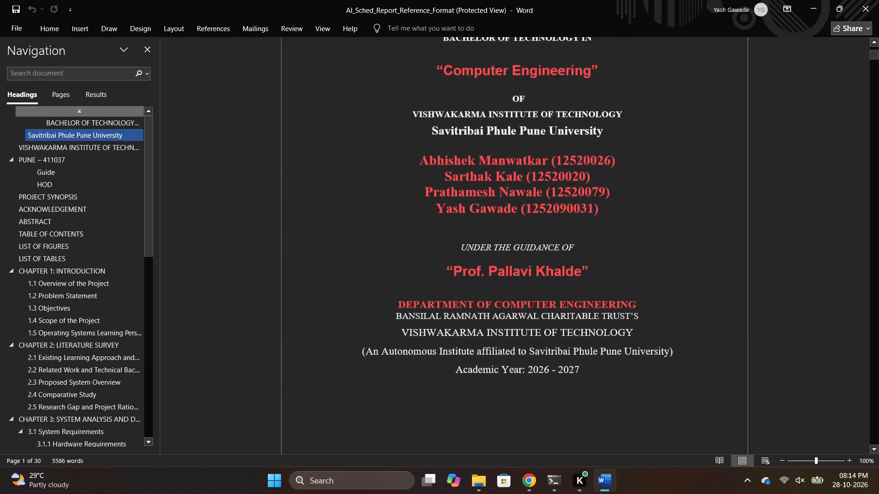
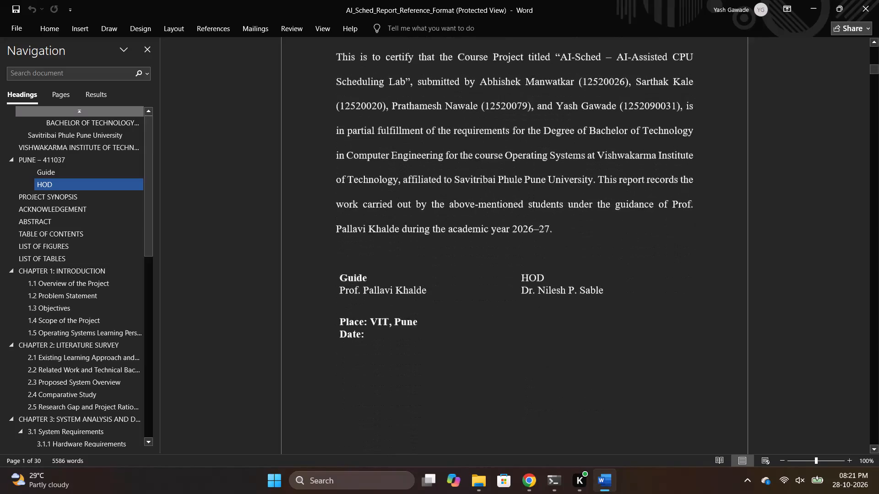
Recheck the report's front matter from the certificate's signature block through the project synopsis to the acknowledgement.
scroll(661, 236, "down", 1)
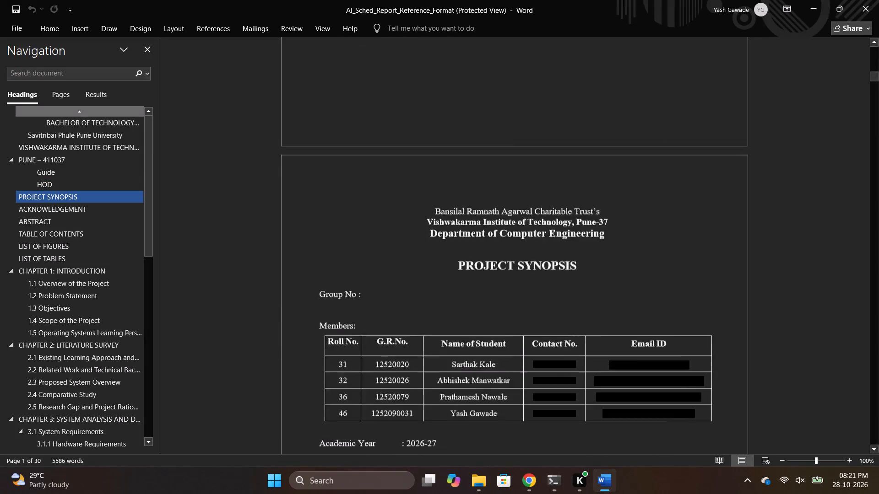
scroll(661, 236, "down", 4)
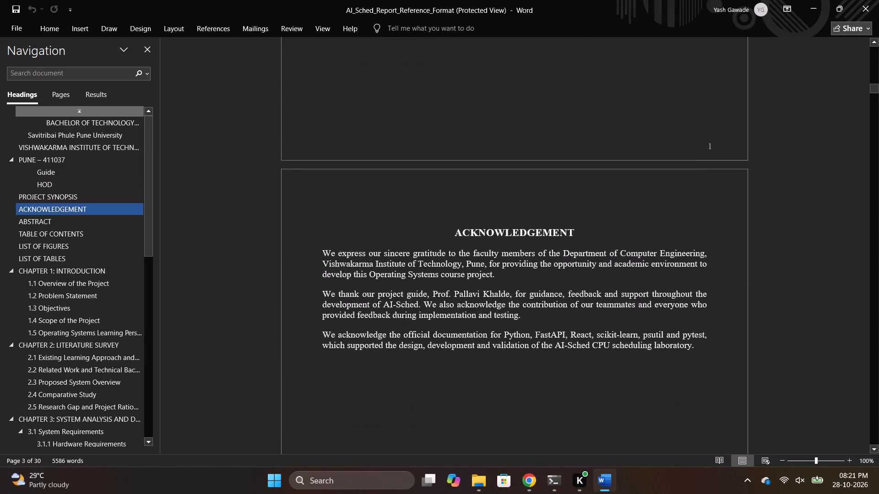
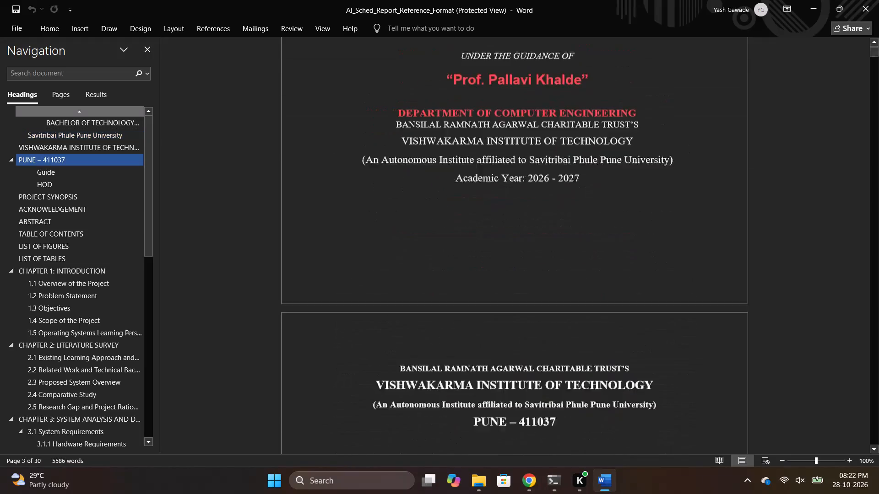
Recheck the report's title page and certificate page, including the student details and guide and HOD signature block.
scroll(688, 151, "up", 14)
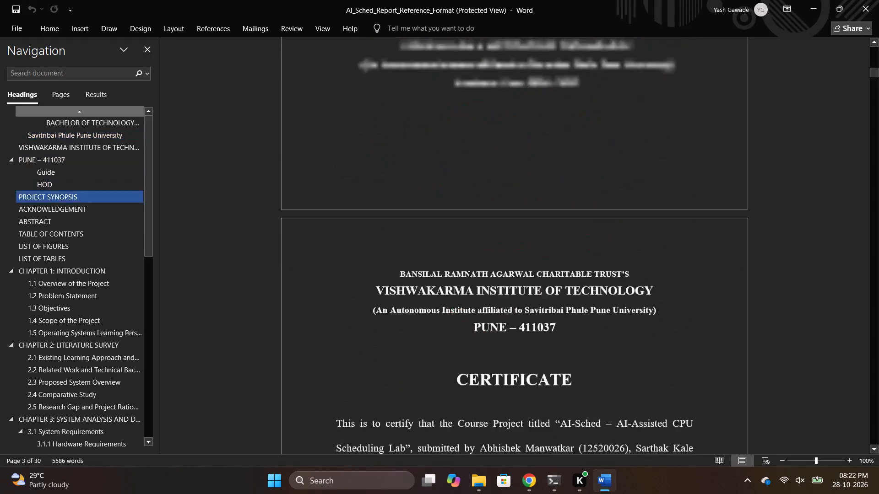
scroll(688, 151, "up", 1)
scroll(688, 151, "down", 3)
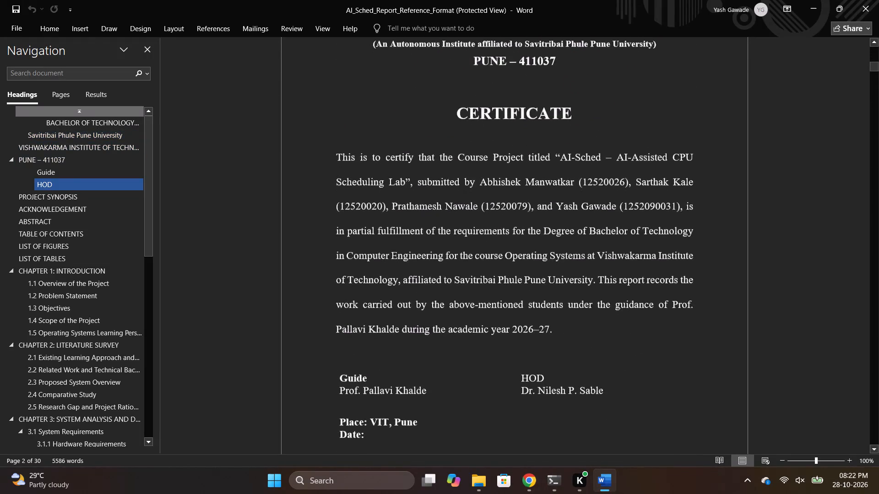
scroll(688, 151, "down", 7)
scroll(688, 151, "up", 2)
scroll(688, 151, "down", 1)
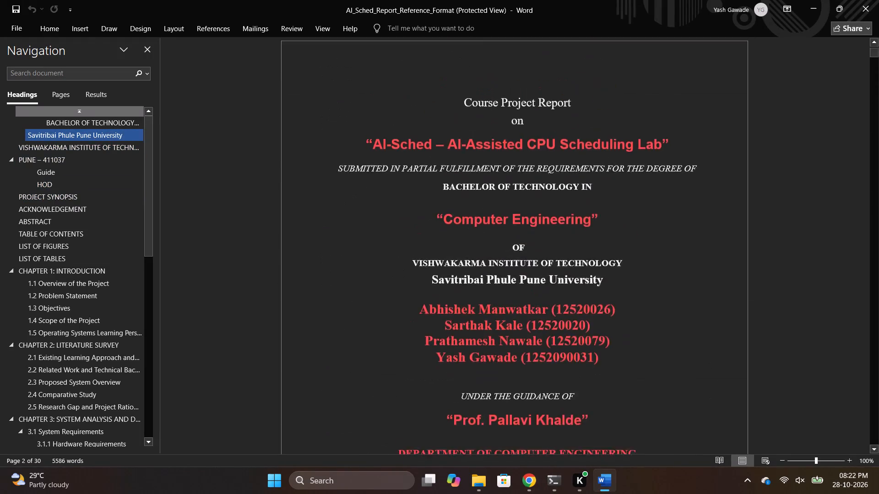
scroll(688, 151, "down", 4)
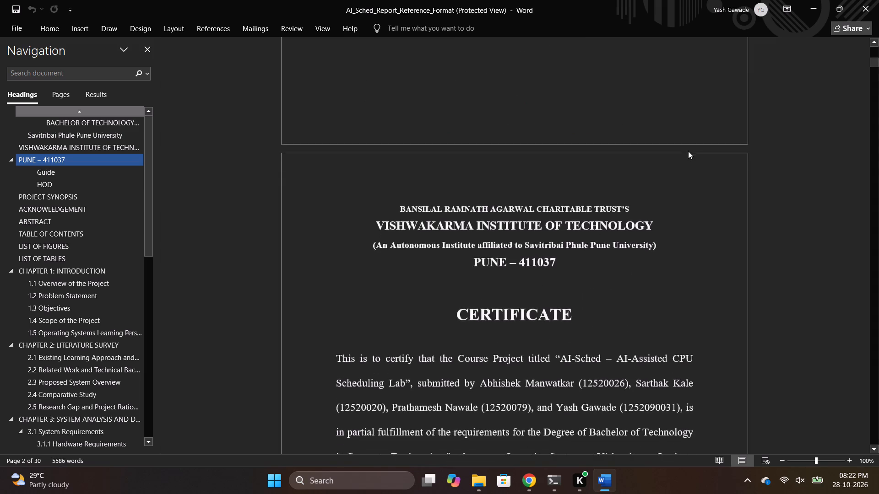
scroll(688, 151, "down", 1)
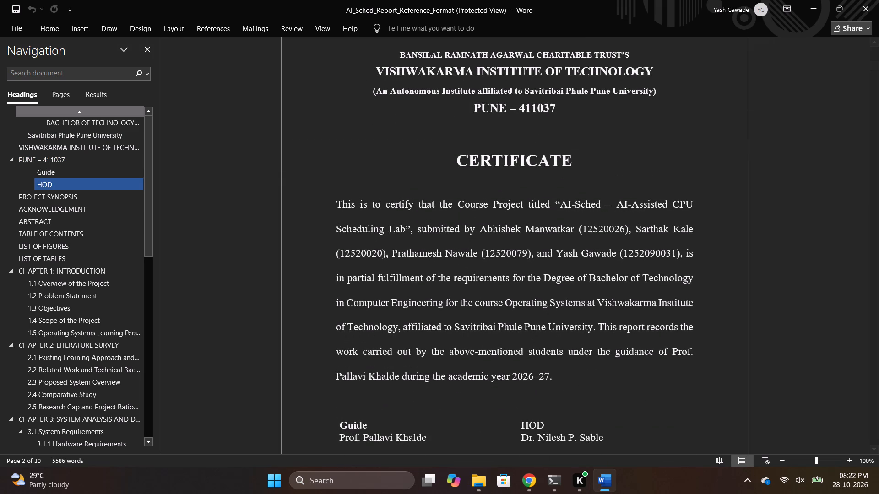
Review the project synopsis page with its student table and project details, and the acknowledgement page.
scroll(688, 151, "down", 7)
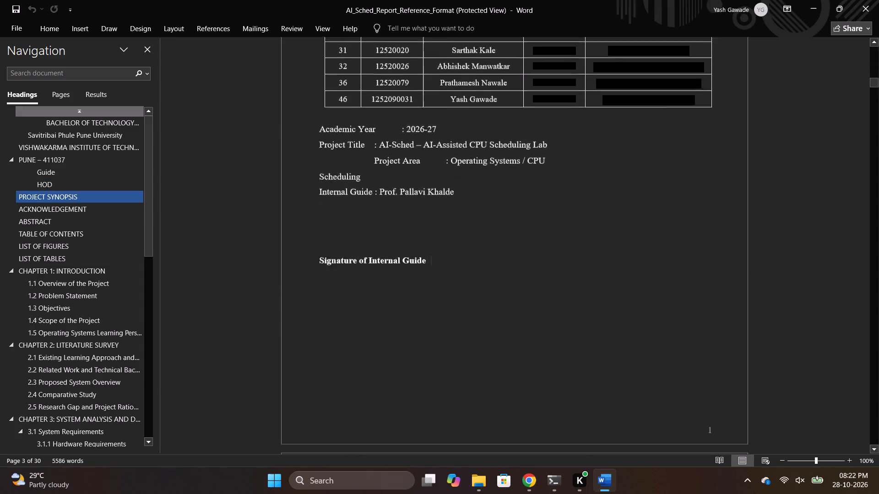
scroll(689, 129, "down", 2)
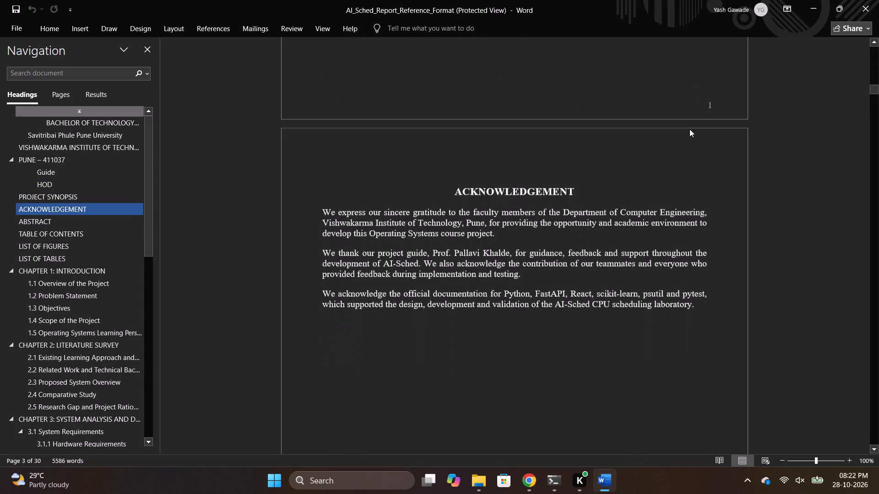
scroll(689, 129, "down", 1)
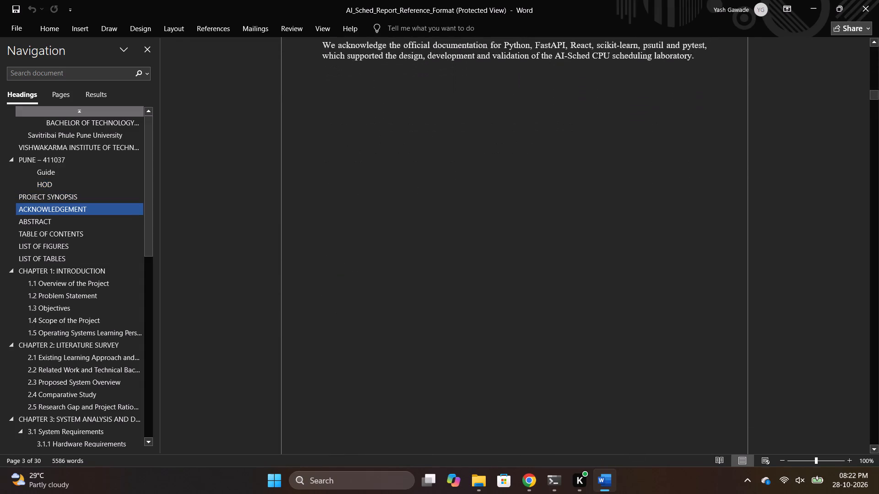
scroll(689, 129, "up", 1)
scroll(689, 129, "down", 1)
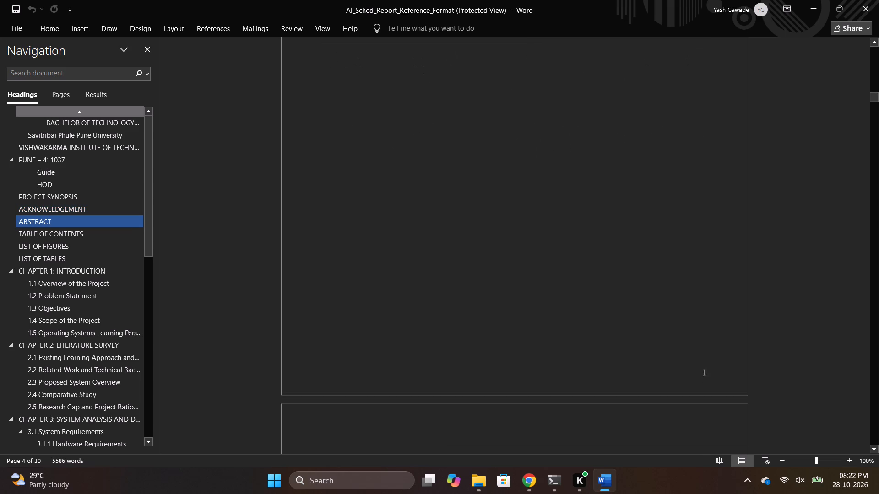
Review the abstract and the table of contents, continuing past the lists of figures and tables to Chapter 1.
scroll(689, 129, "down", 2)
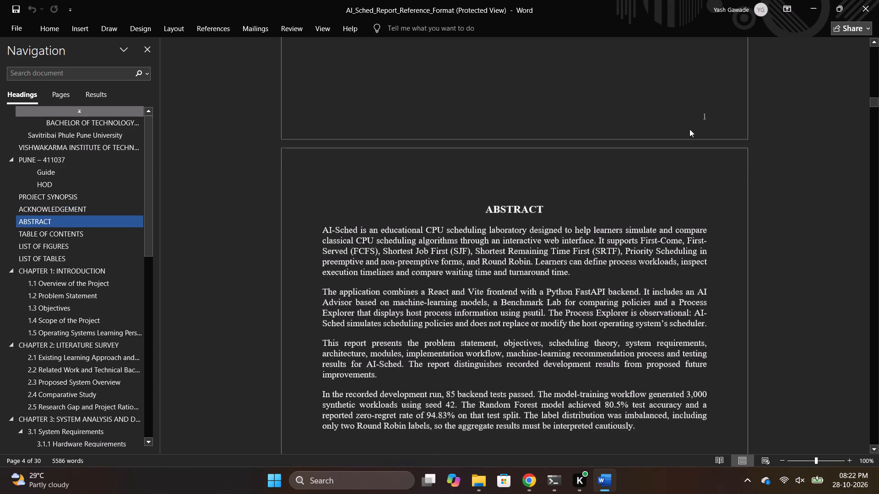
scroll(689, 129, "down", 5)
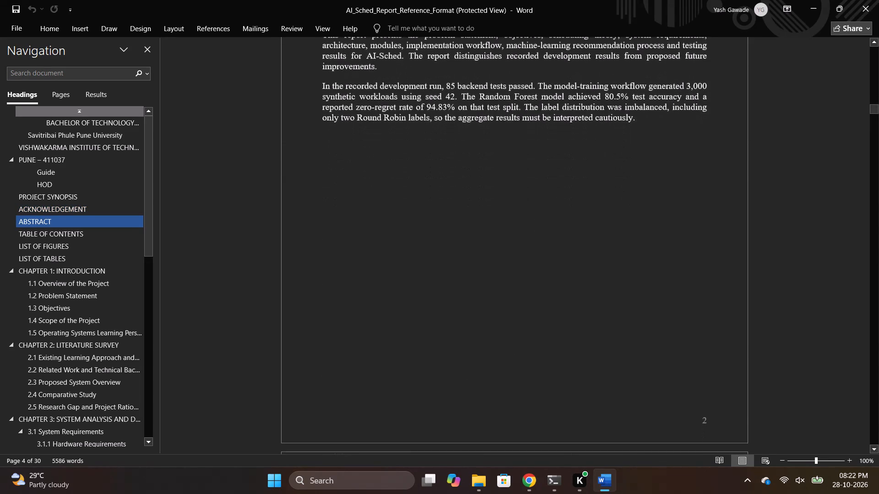
scroll(689, 129, "down", 4)
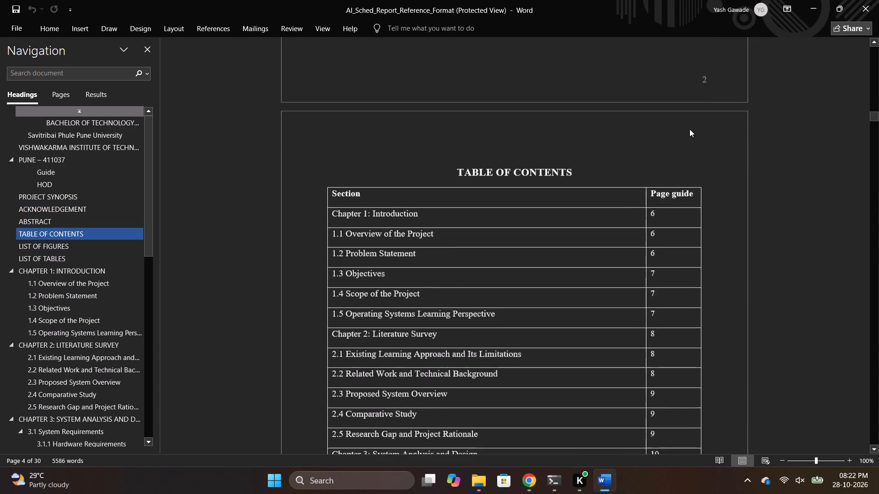
scroll(689, 129, "down", 1)
double_click(689, 129)
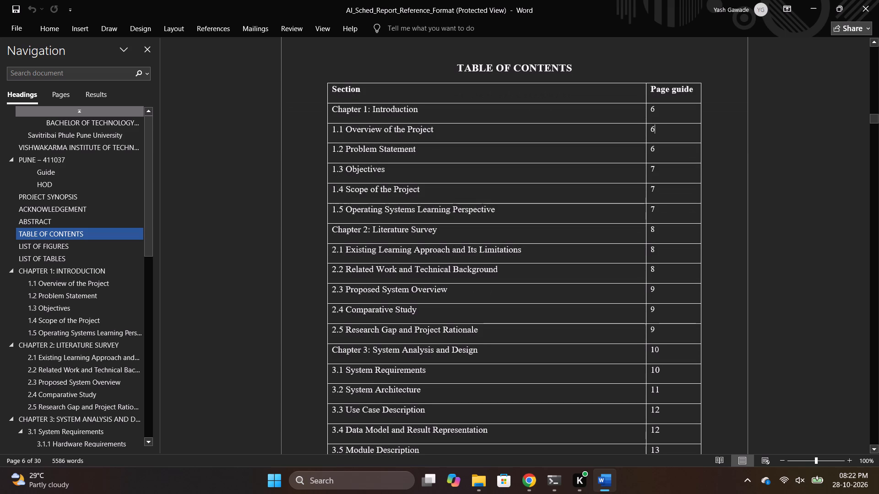
scroll(689, 129, "down", 5)
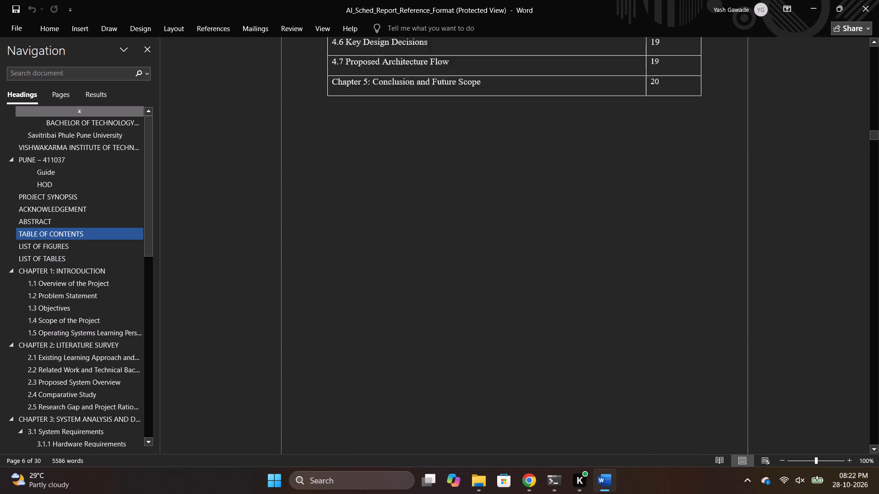
scroll(689, 129, "down", 8)
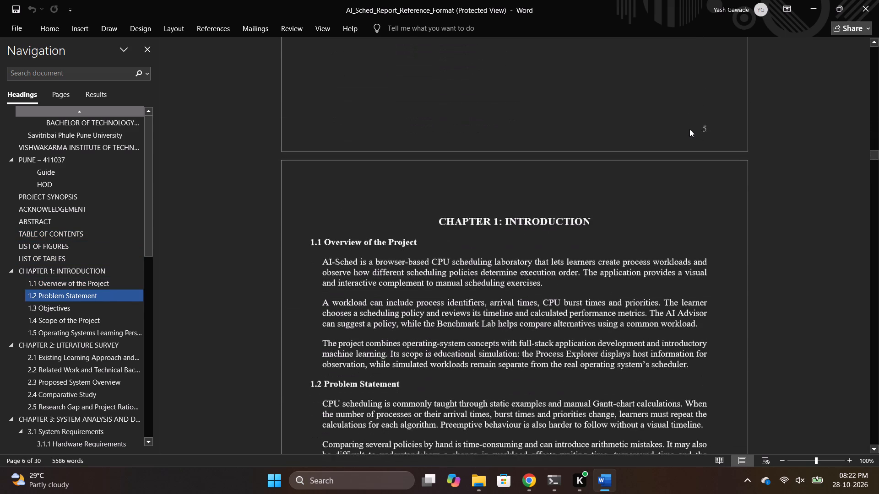
Read section 1.1 Overview of the Project, highlighting the sentence about its educational simulation scope while reading.
scroll(689, 129, "down", 1)
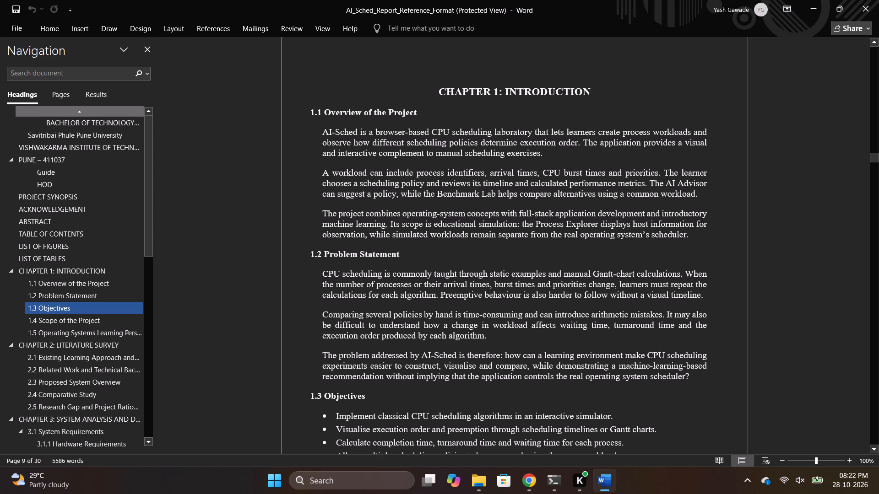
scroll(576, 201, "down", 1)
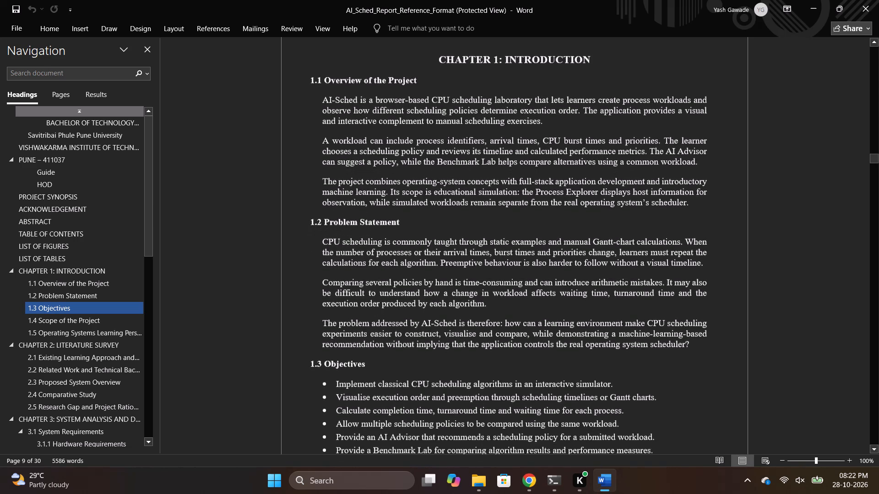
scroll(576, 201, "down", 1)
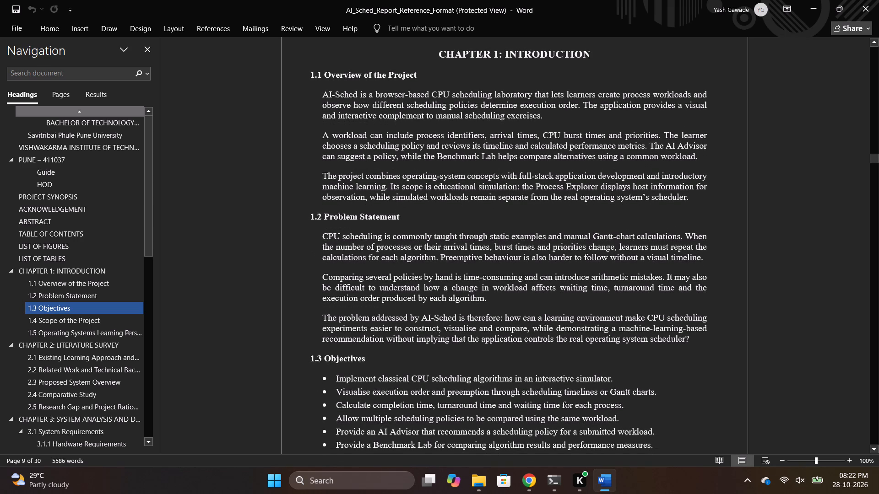
left_click(632, 172)
left_click(679, 183)
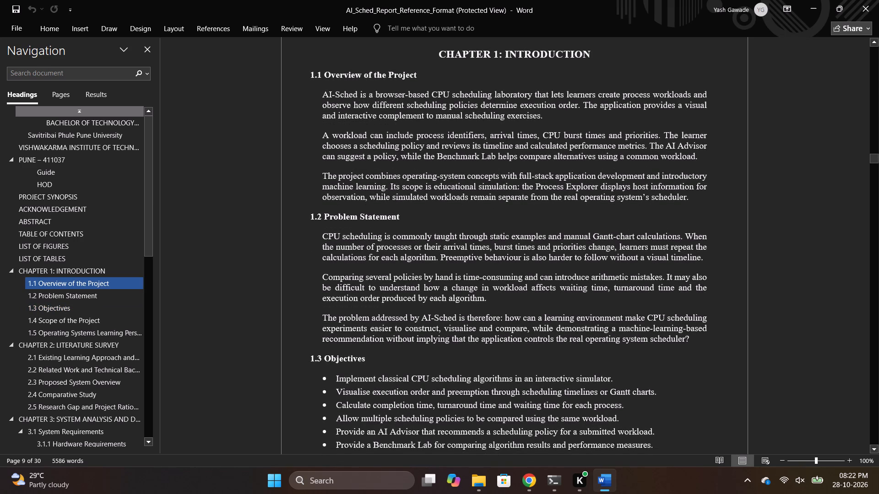
left_click_drag(392, 183, 456, 189)
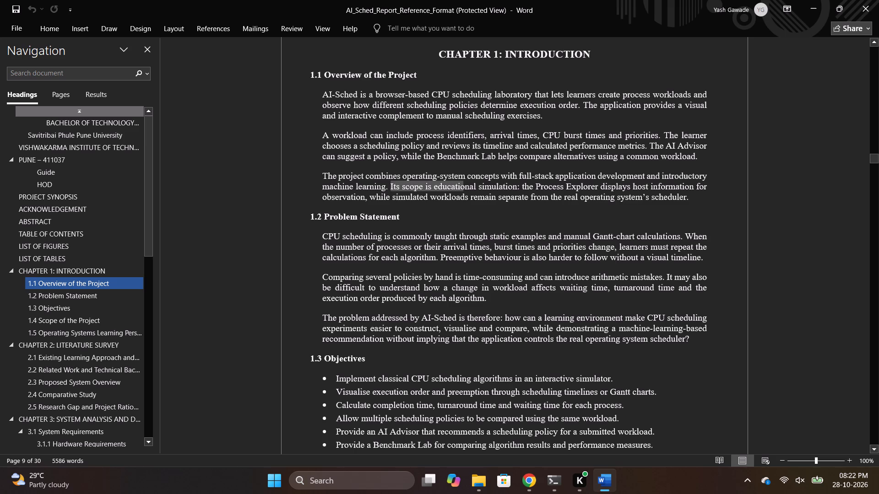
left_click_drag(456, 189, 504, 185)
left_click(544, 215)
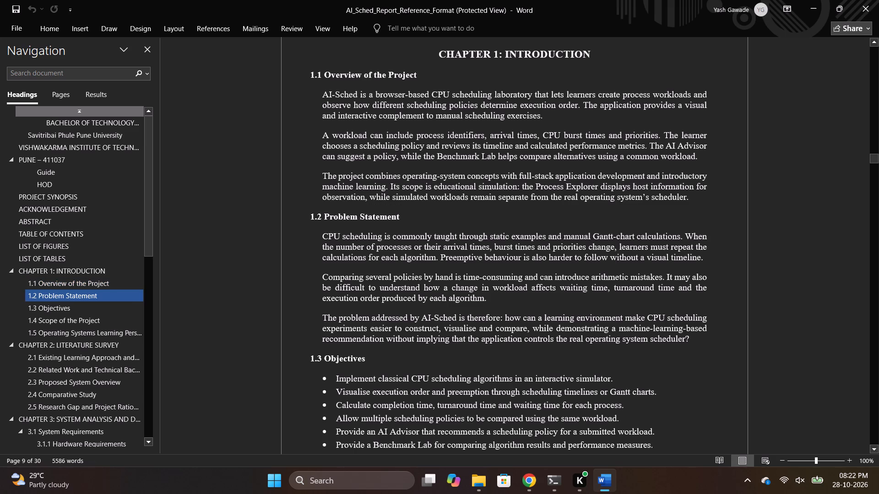
Read the rest of Chapter 1, from the problem statement and objectives through the project scope and Operating Systems learning perspective.
scroll(544, 210, "down", 1)
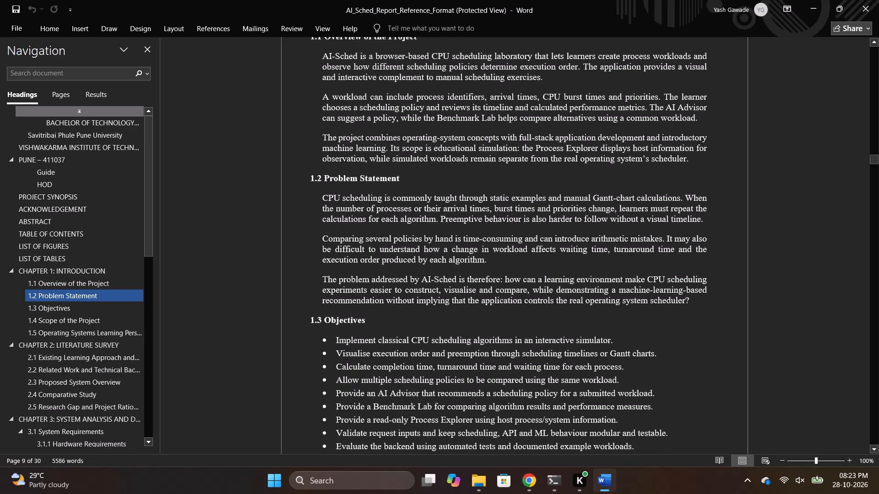
scroll(545, 206, "down", 1)
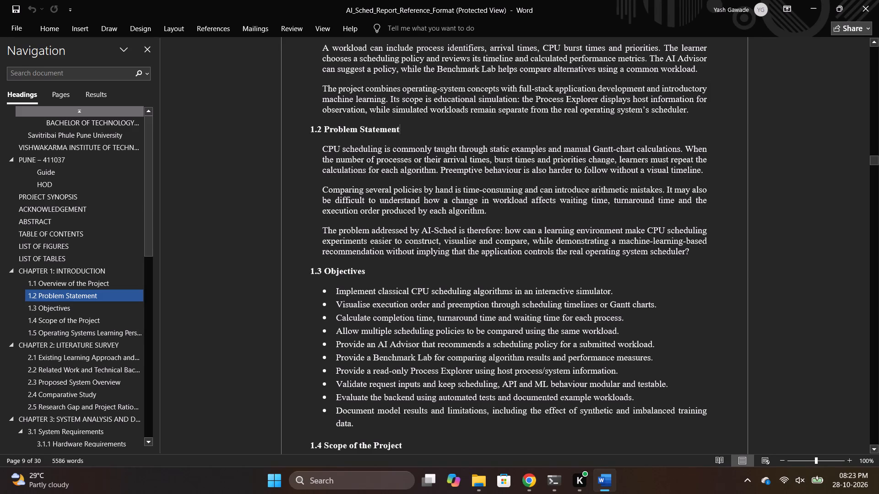
scroll(381, 193, "down", 1)
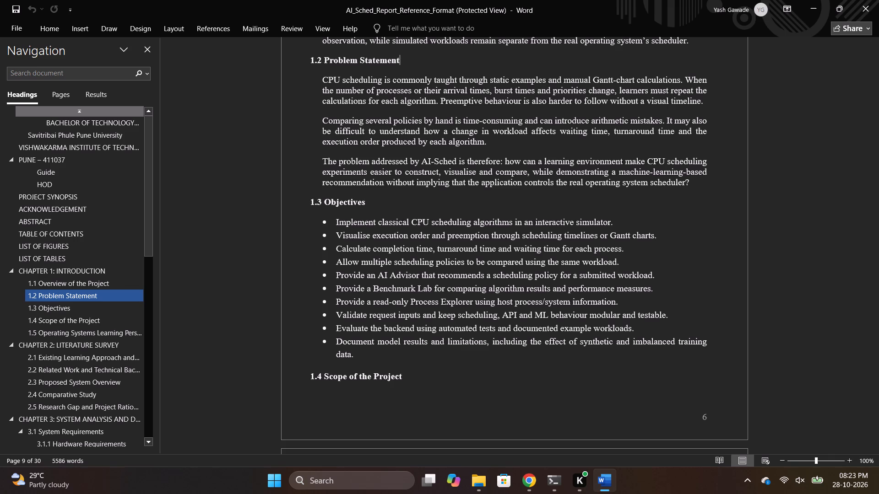
scroll(381, 193, "down", 1)
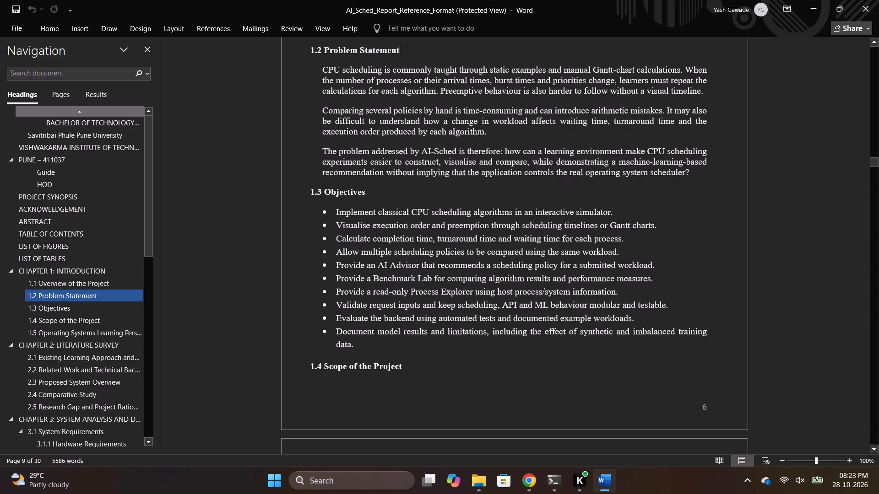
scroll(381, 193, "down", 1)
scroll(436, 209, "down", 2)
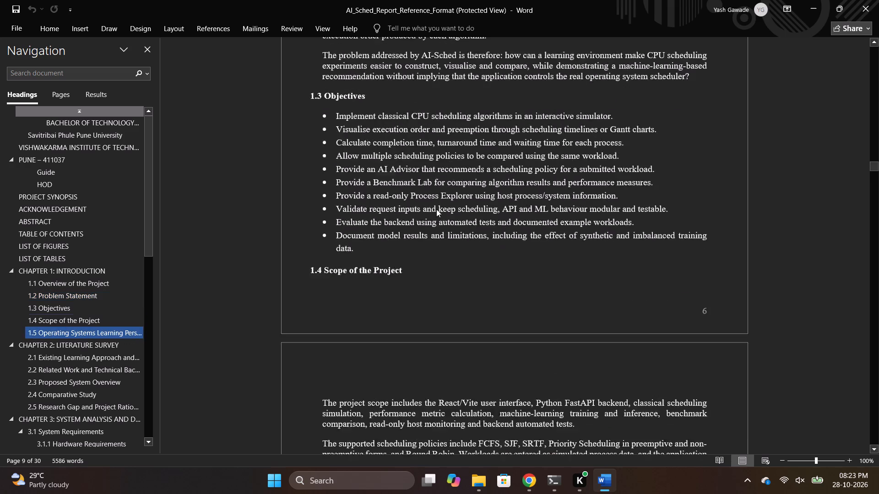
scroll(436, 209, "down", 5)
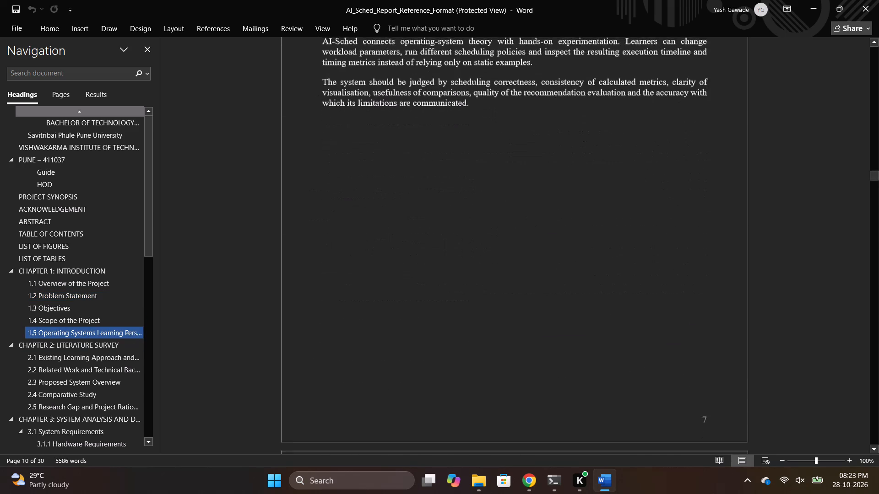
Read Chapter 2, from the existing learning approach and related work through the comparative study table and the research gap.
scroll(436, 209, "down", 2)
scroll(436, 209, "up", 1)
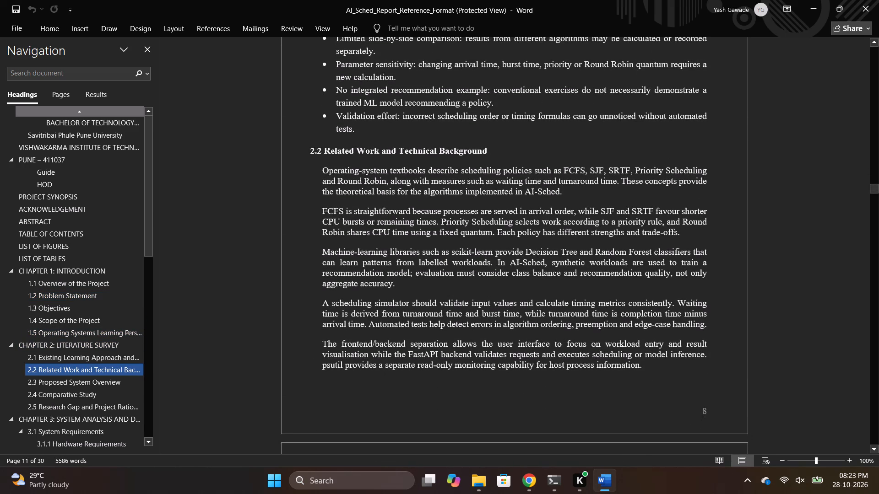
scroll(438, 223, "up", 1)
scroll(438, 231, "down", 1)
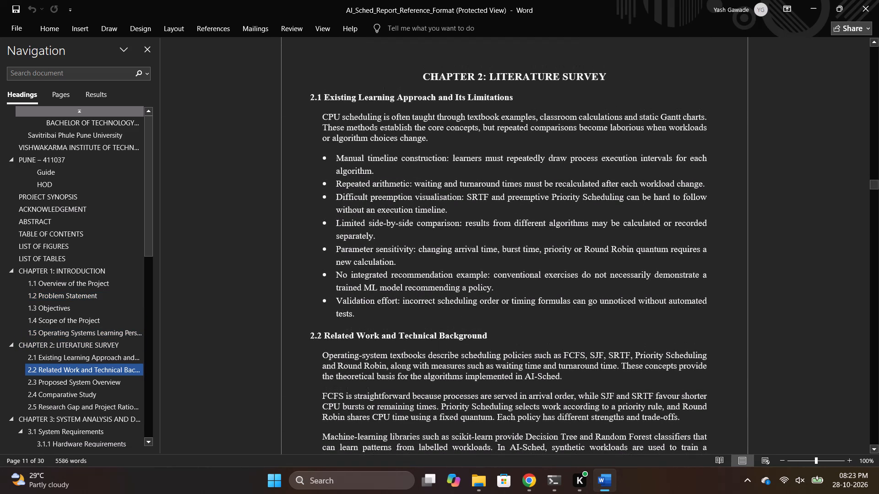
scroll(438, 231, "down", 1)
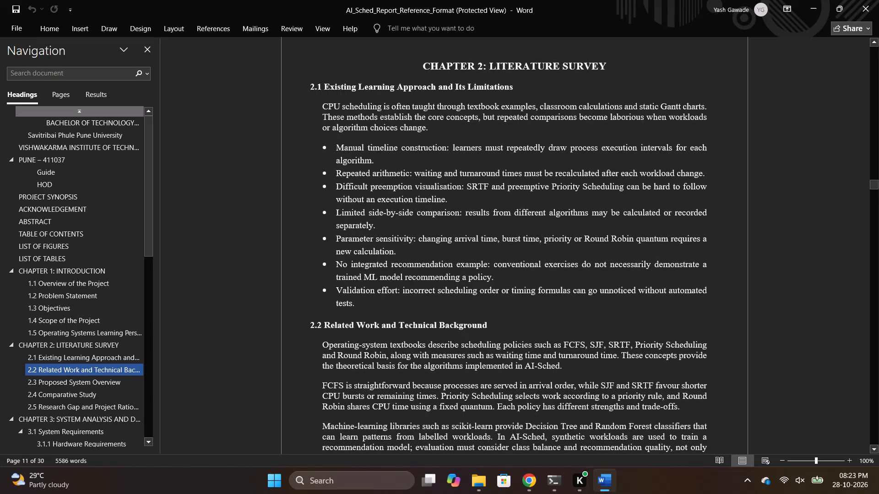
scroll(438, 231, "down", 1)
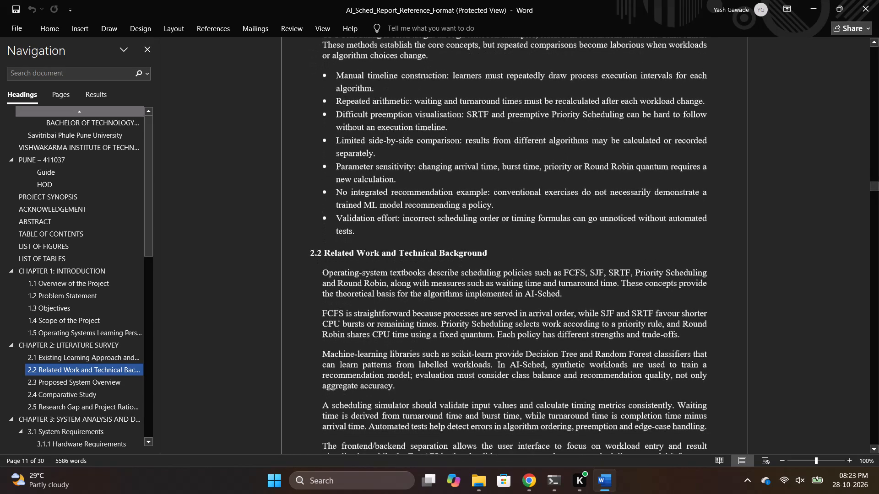
scroll(438, 231, "down", 1)
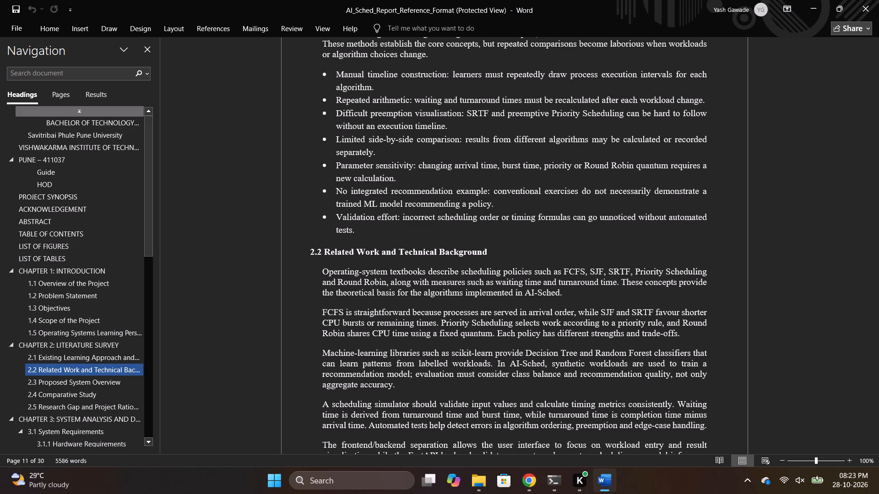
scroll(438, 231, "down", 1)
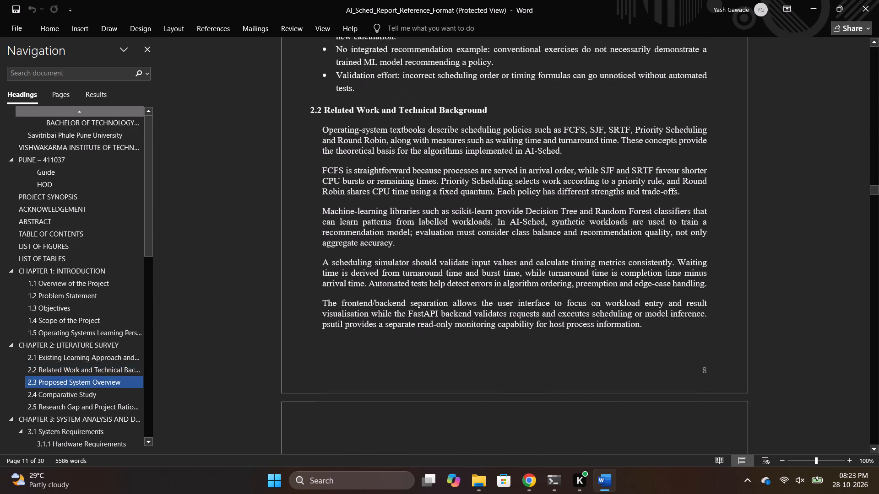
scroll(438, 231, "down", 3)
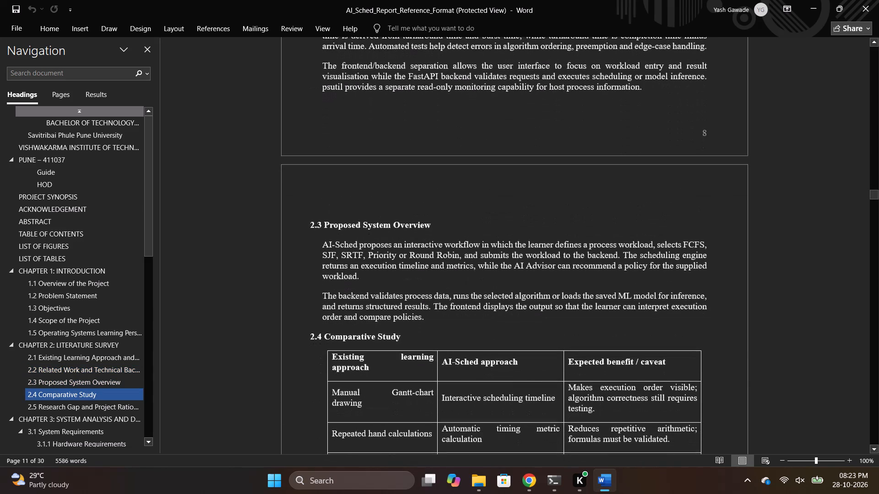
scroll(438, 231, "down", 1)
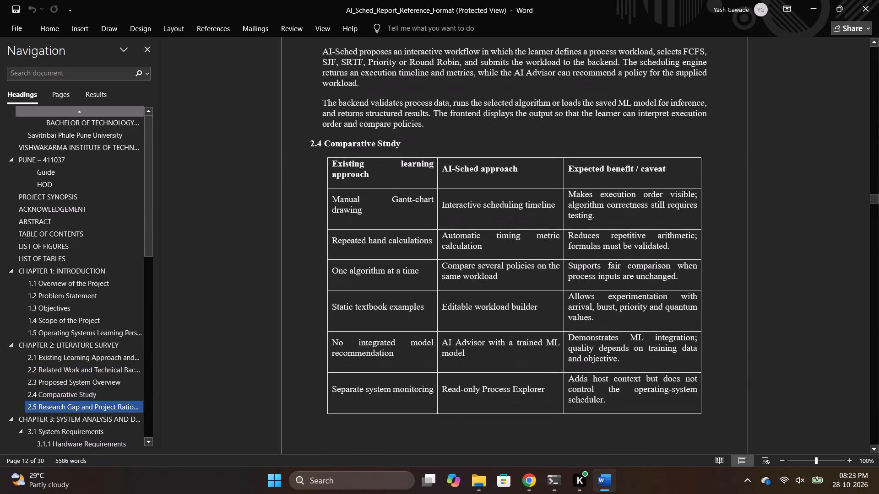
scroll(438, 231, "down", 2)
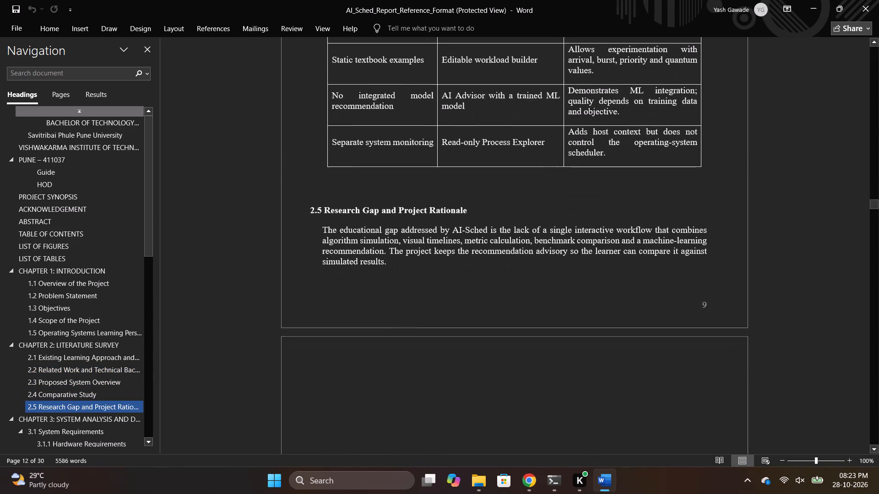
Skim Chapters 3 to 5, from system requirements through implementation, testing and conclusion, ending at the reference list.
scroll(438, 229, "down", 4)
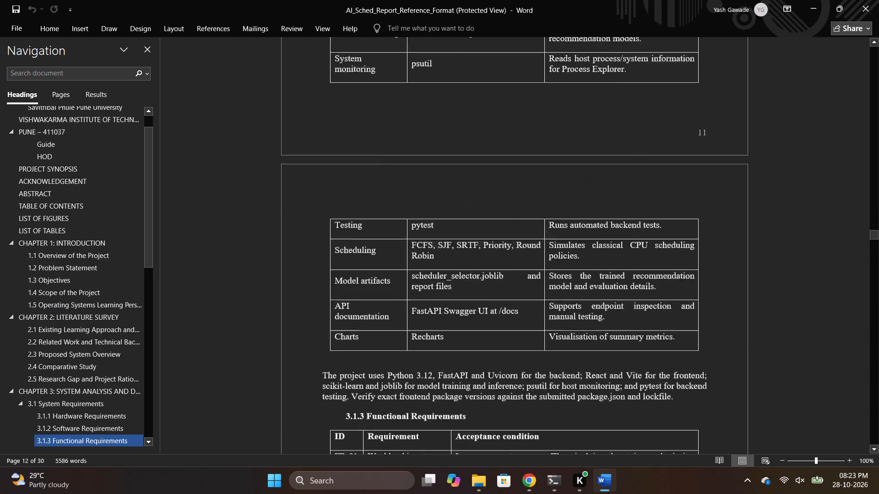
scroll(438, 229, "down", 4)
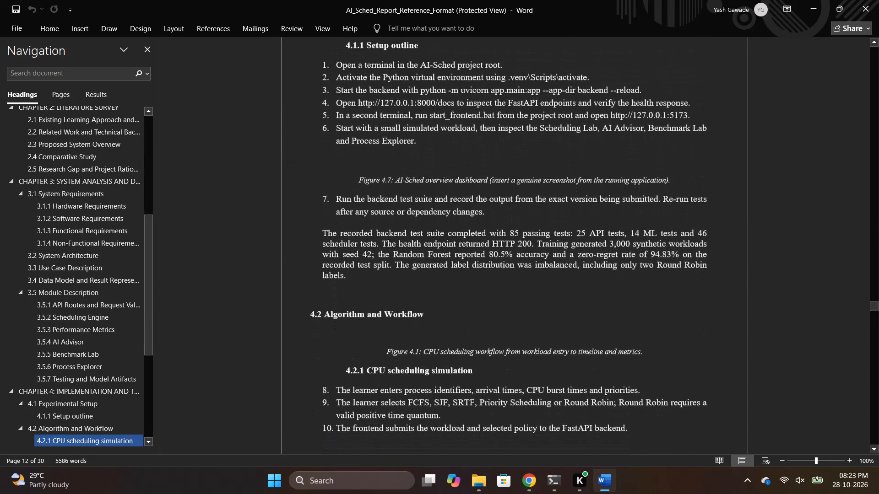
scroll(438, 229, "down", 8)
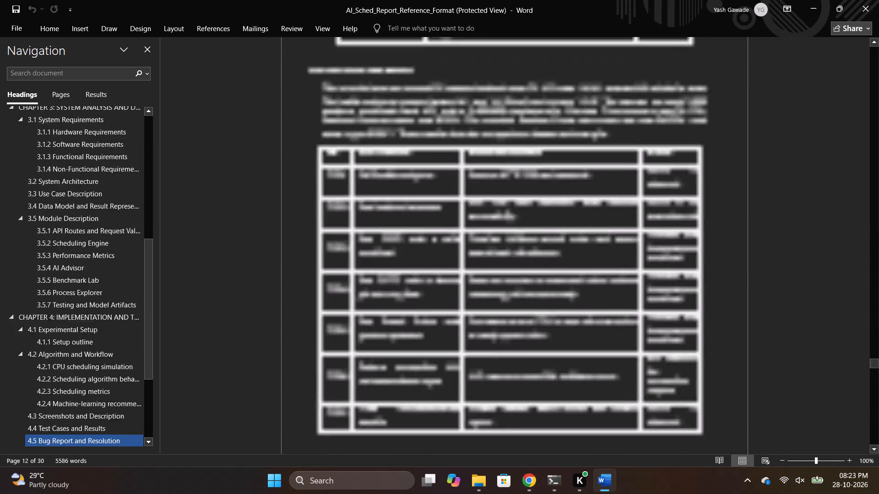
scroll(438, 229, "down", 5)
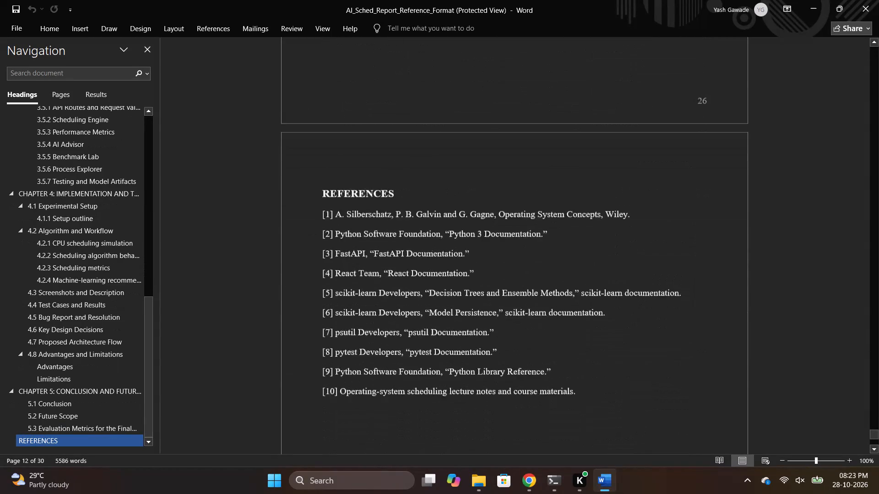
scroll(438, 229, "down", 1)
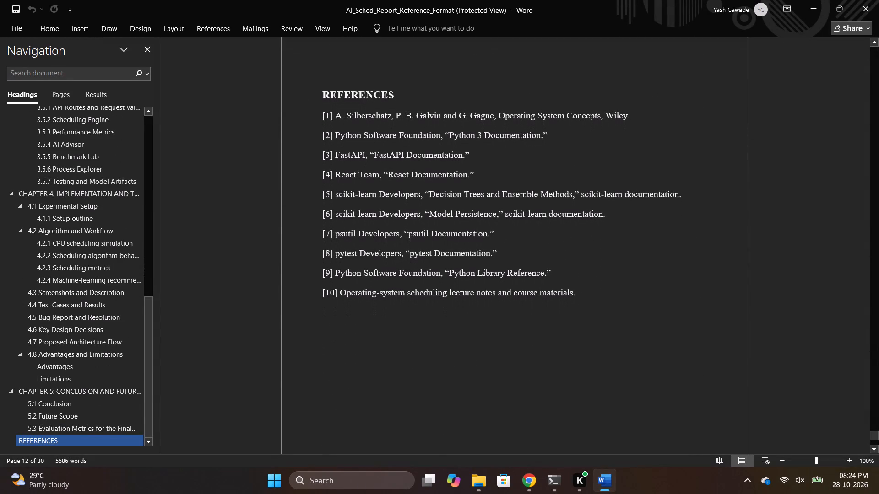
scroll(438, 229, "down", 6)
scroll(438, 229, "up", 1)
scroll(438, 229, "down", 20)
scroll(438, 229, "down", 2)
scroll(438, 229, "up", 5)
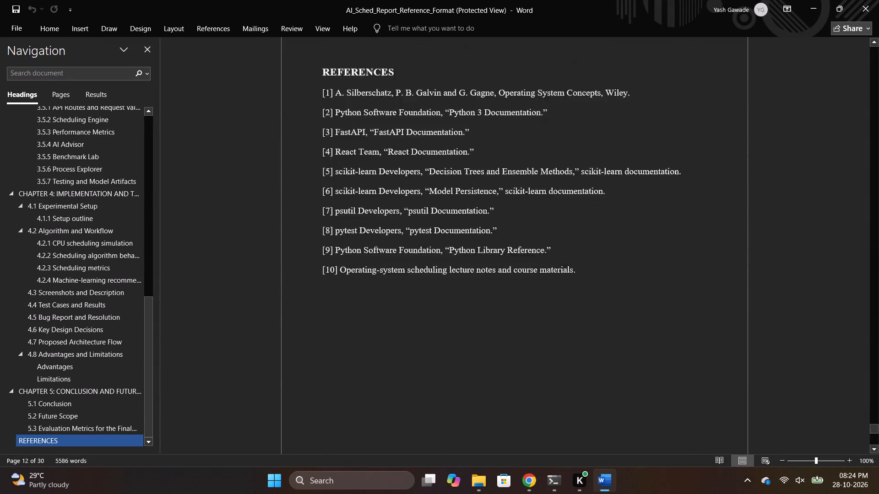
Return to the front matter and recheck the cover page, certificate and project synopsis pages.
scroll(438, 229, "up", 20)
scroll(438, 229, "up", 1)
scroll(431, 398, "up", 10)
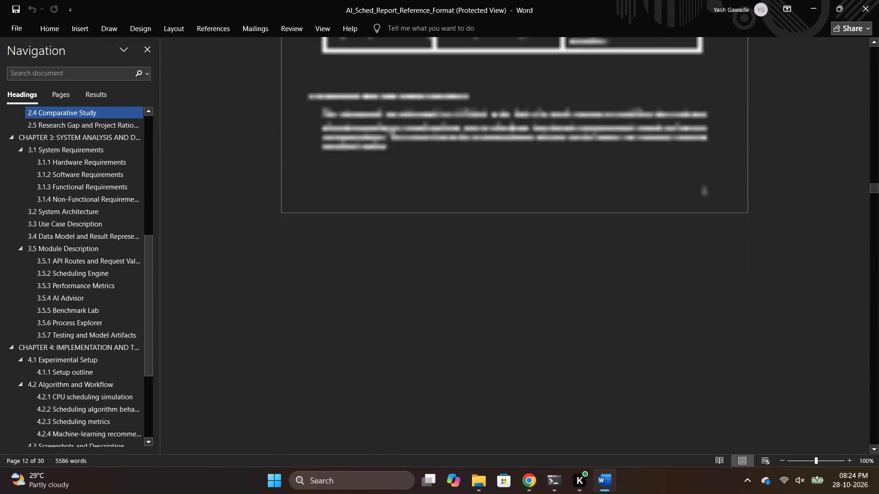
scroll(431, 398, "up", 20)
scroll(431, 398, "up", 19)
scroll(431, 398, "down", 1)
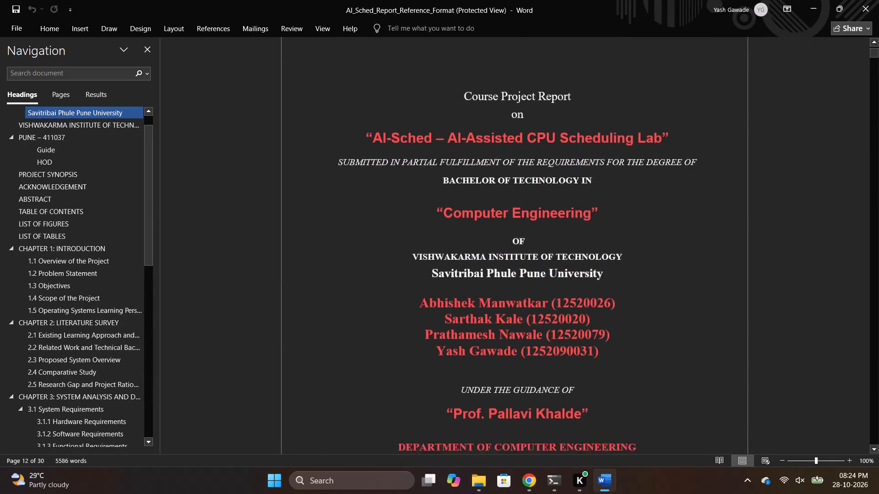
scroll(431, 398, "down", 7)
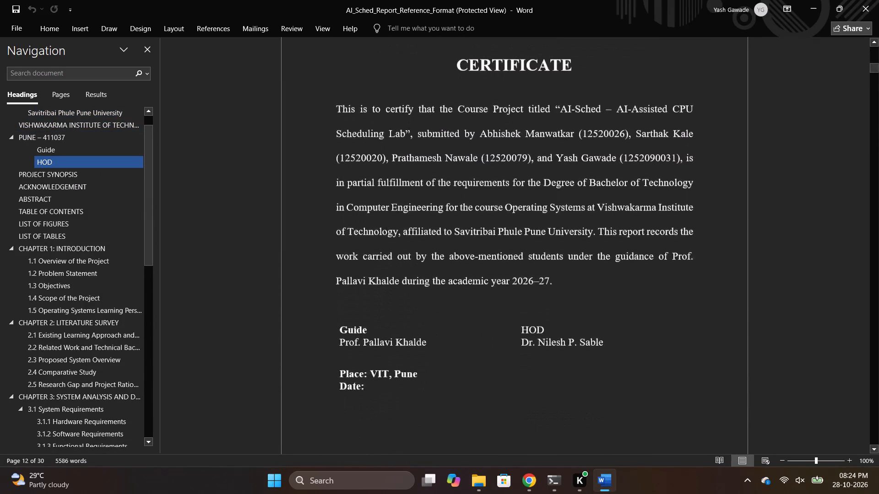
scroll(431, 398, "down", 12)
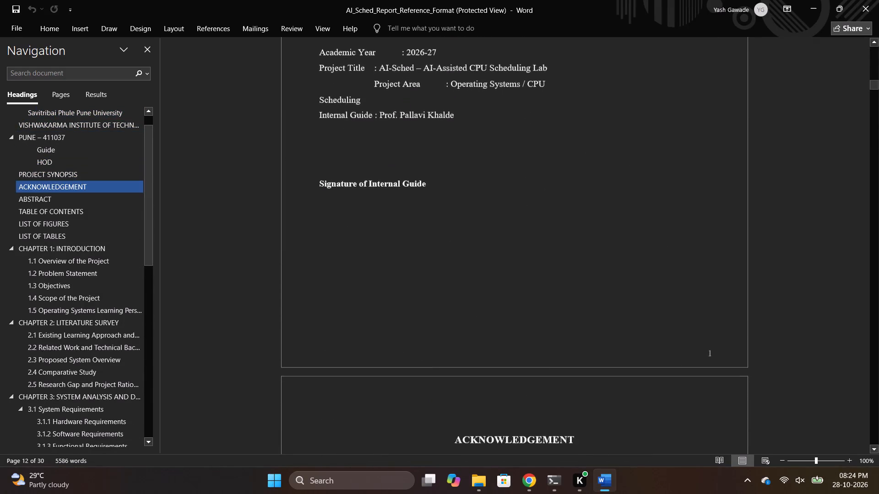
scroll(431, 398, "down", 2)
scroll(431, 398, "up", 17)
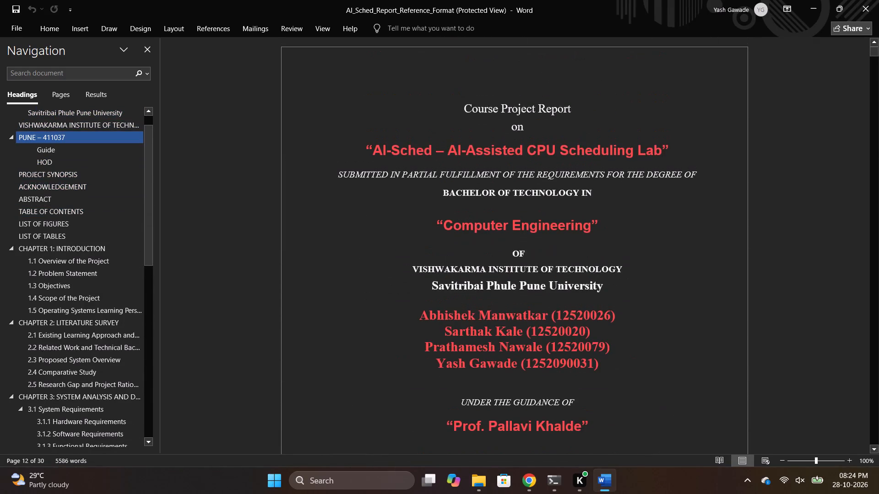
left_click(521, 482)
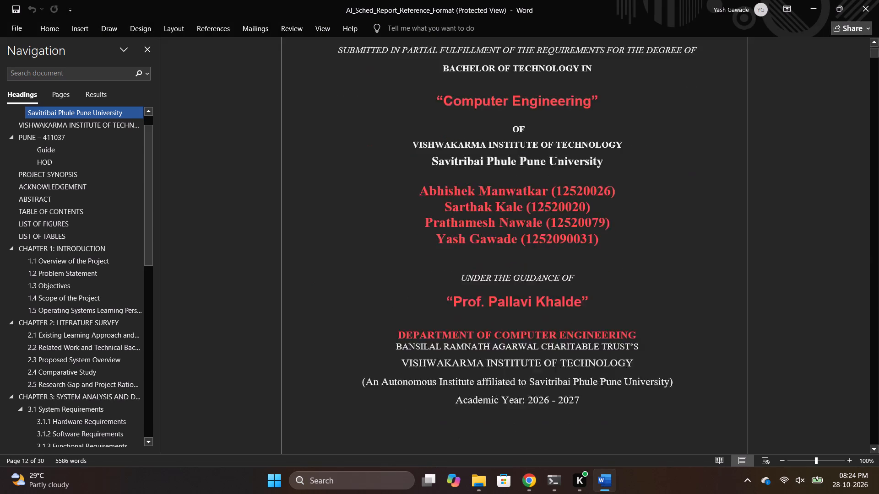
scroll(564, 121, "up", 8)
scroll(564, 121, "up", 14)
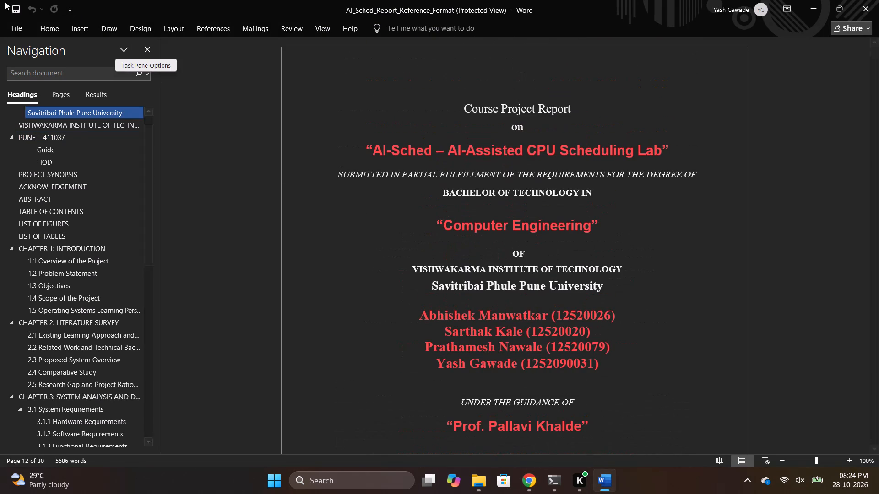
left_click(19, 20)
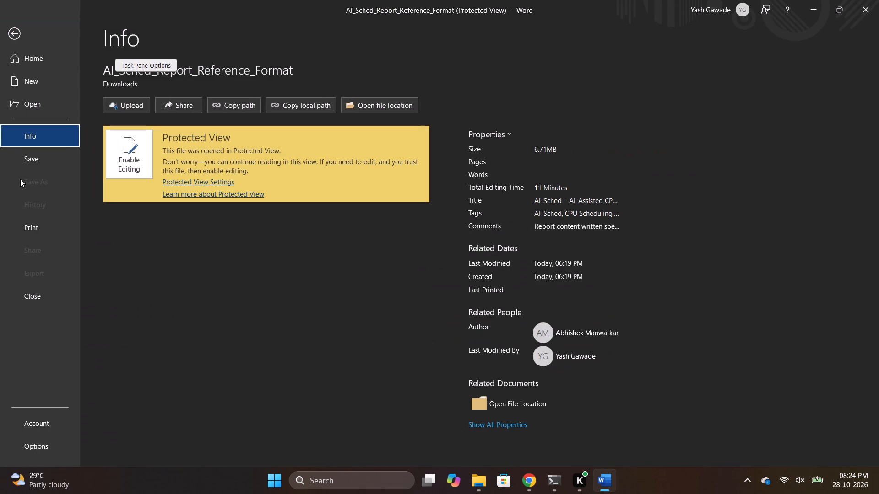
left_click(31, 157)
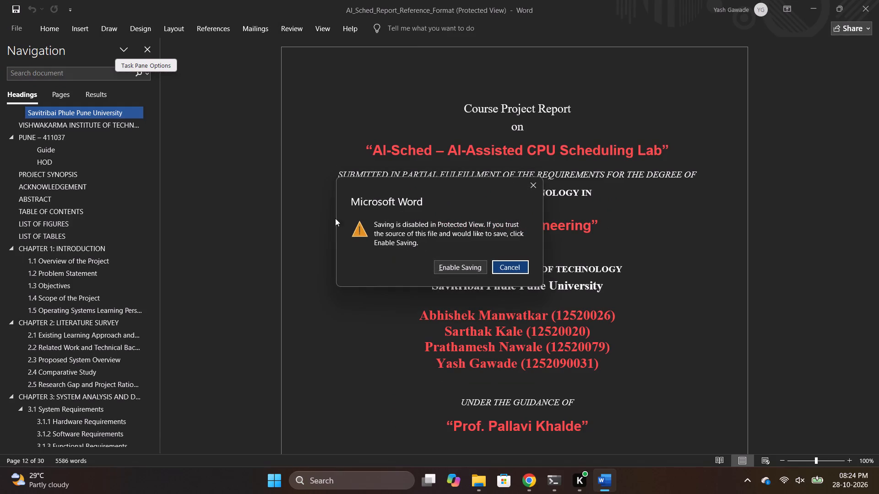
left_click(466, 266)
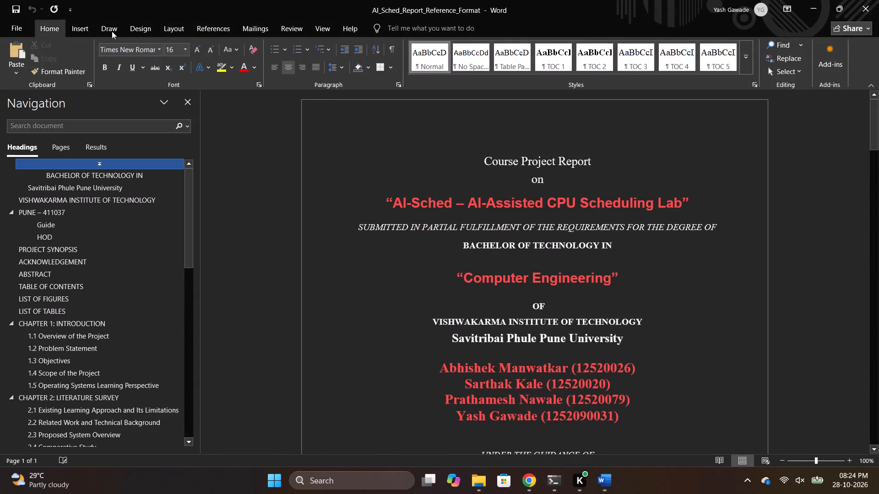
Save a copy of the report to the Desktop as a Word document named "final".
left_click(14, 30)
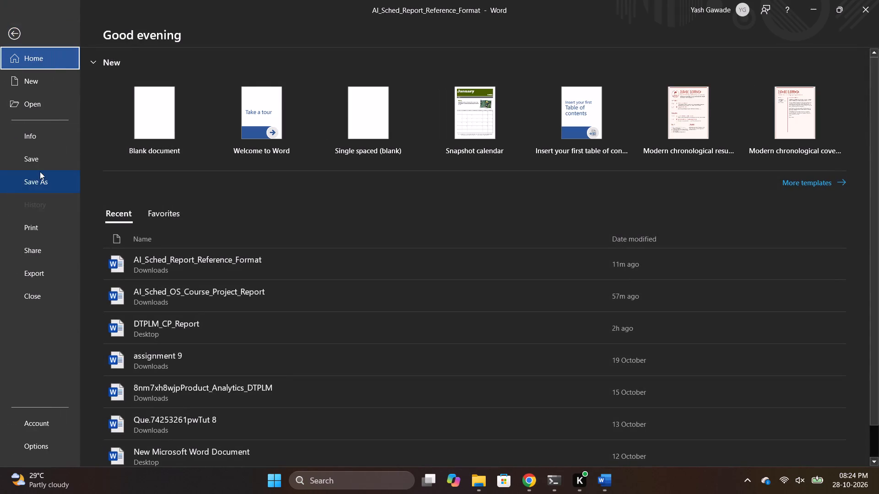
left_click(41, 172)
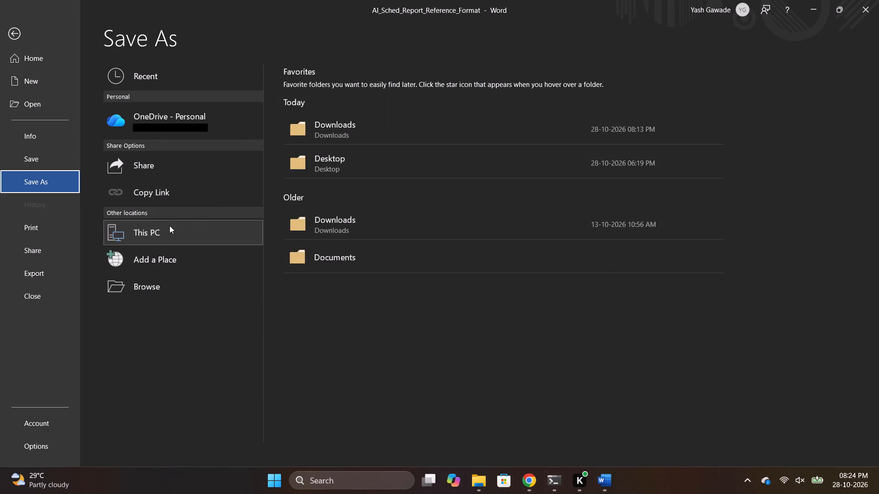
left_click(170, 229)
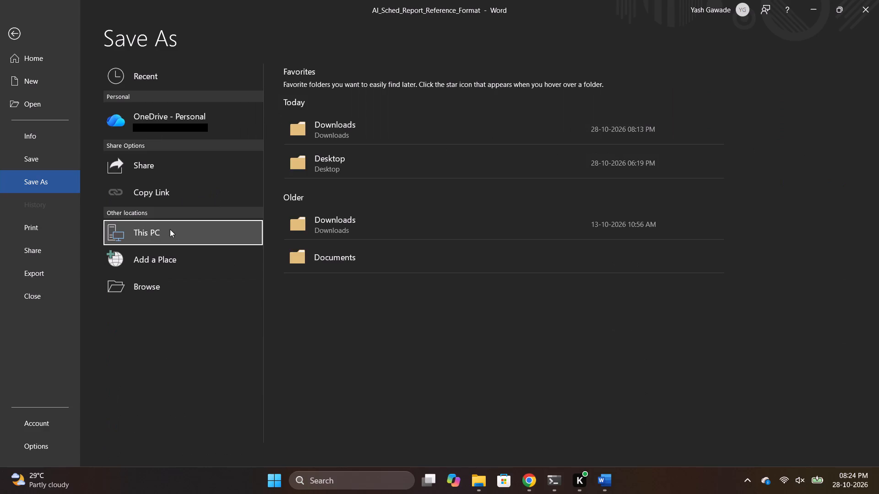
double_click(170, 229)
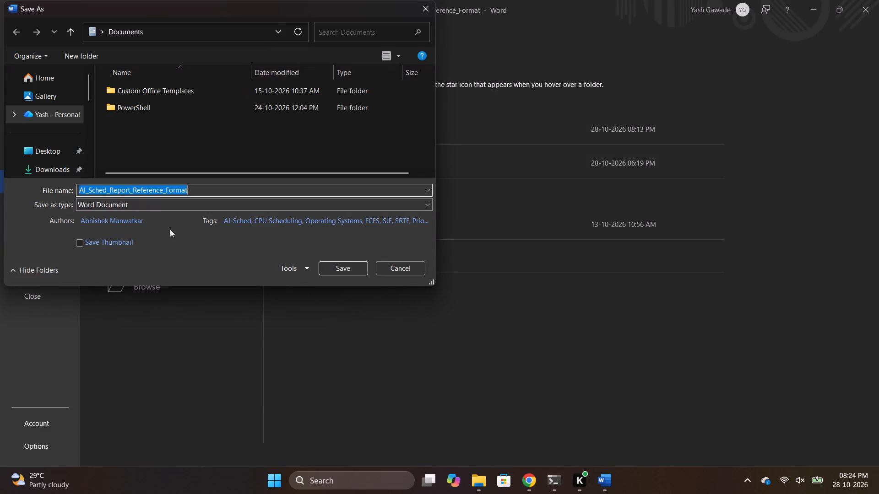
left_click(61, 146)
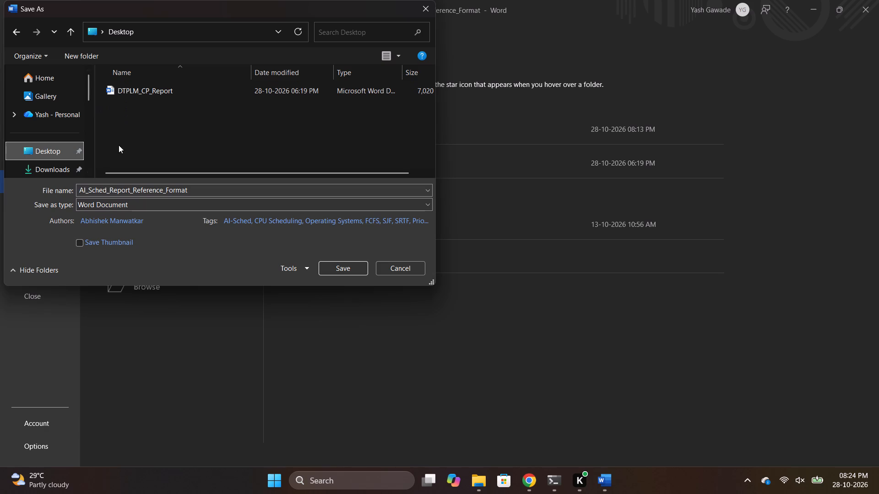
left_click_drag(201, 188, 56, 178)
key("f")
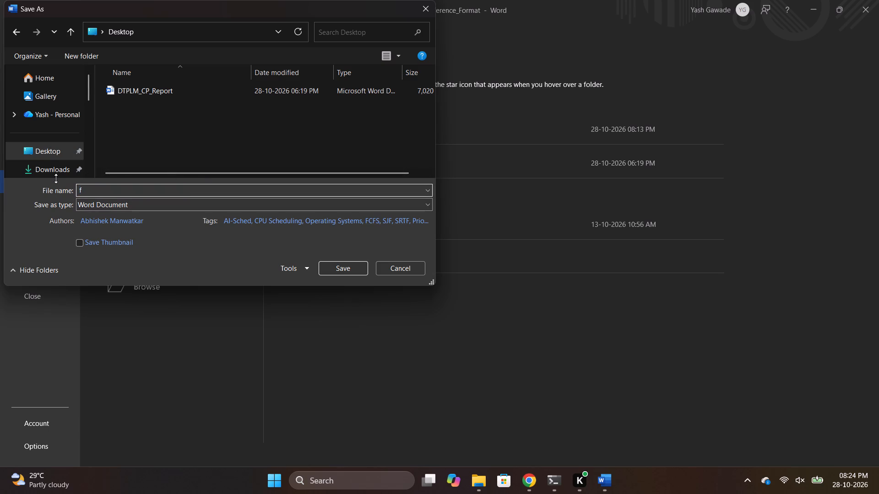
type("ii")
key("BackSpace")
type("nal")
key("Return")
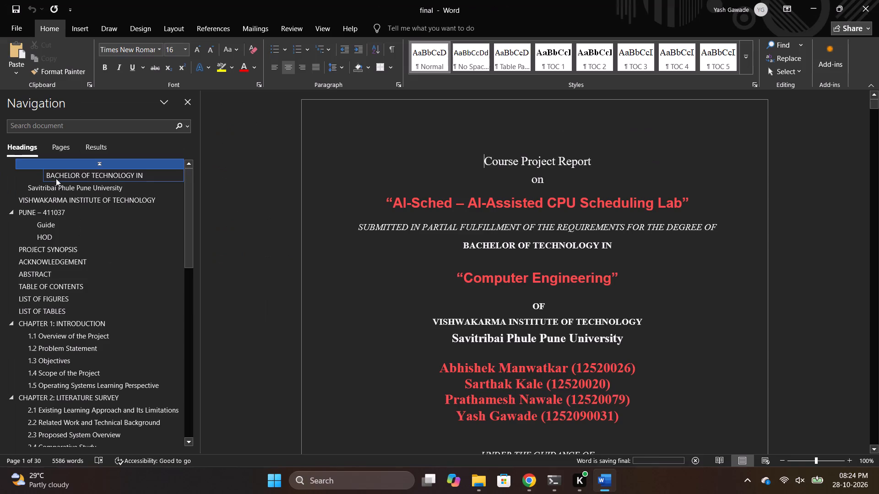
Examine the saved report's front matter from the cover page through the certificate, project synopsis, acknowledgement and abstract.
scroll(487, 222, "down", 3)
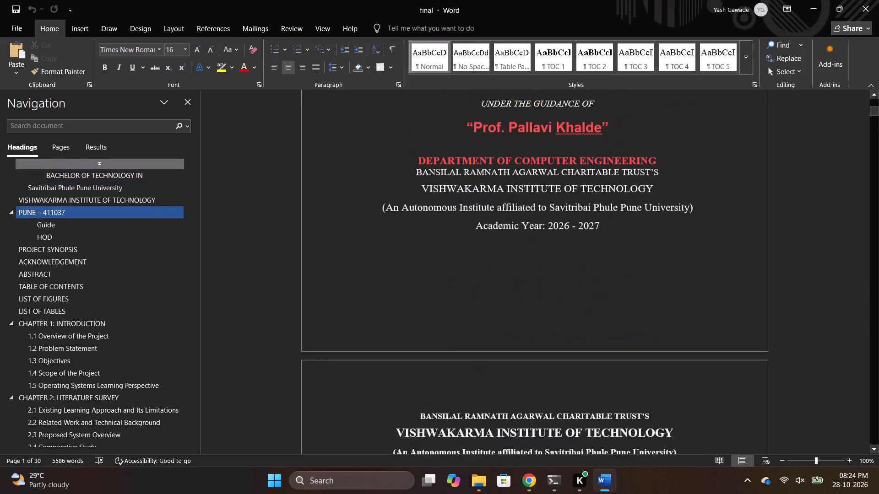
scroll(487, 224, "down", 1)
left_click(487, 224)
scroll(487, 224, "down", 2)
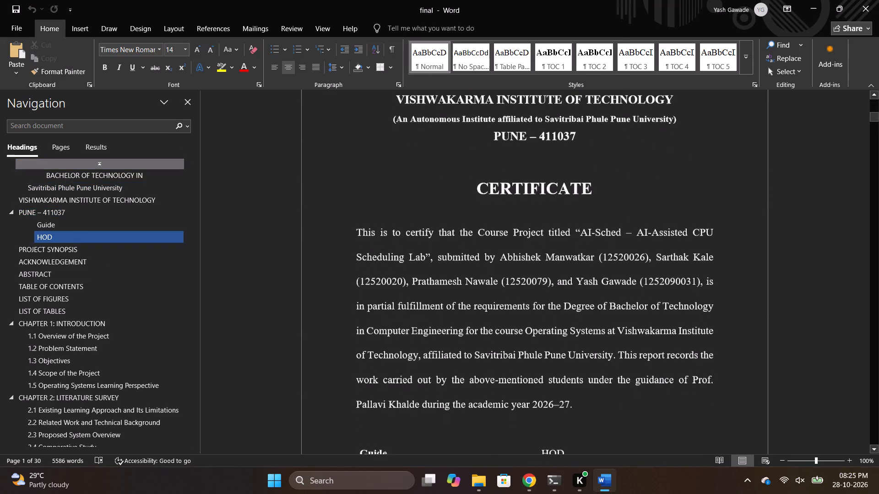
scroll(487, 224, "down", 2)
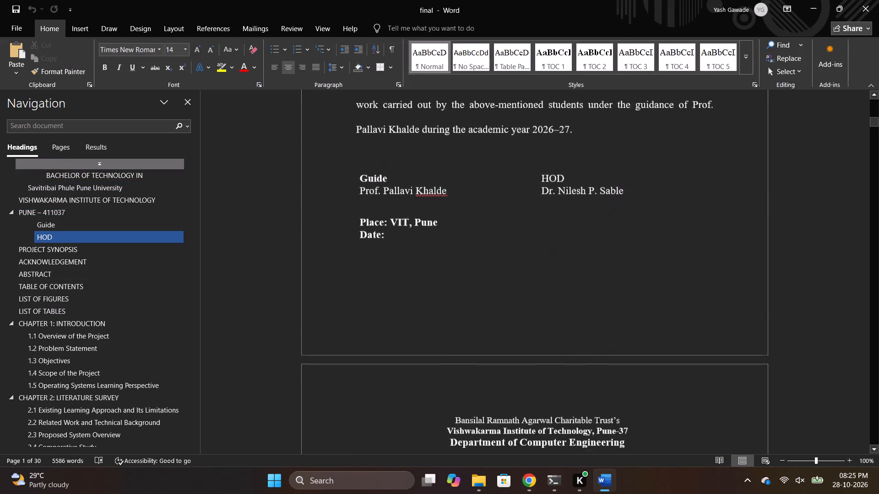
scroll(487, 224, "down", 6)
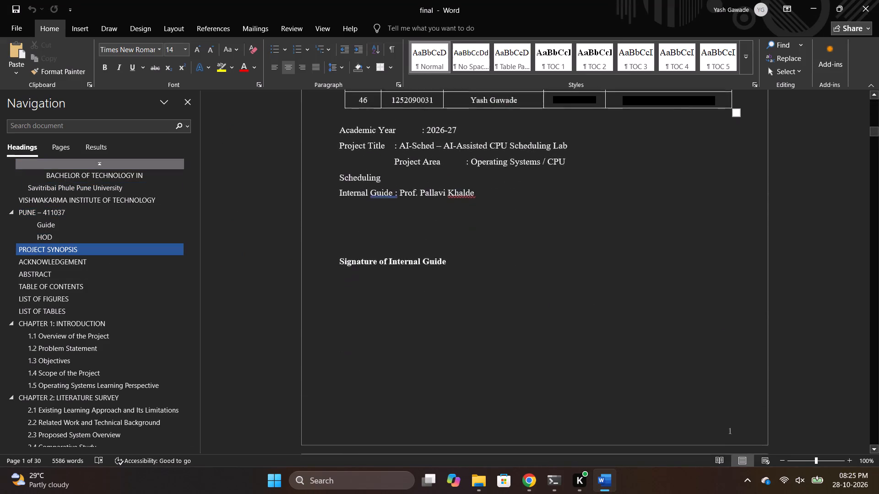
scroll(487, 224, "down", 3)
scroll(487, 224, "up", 1)
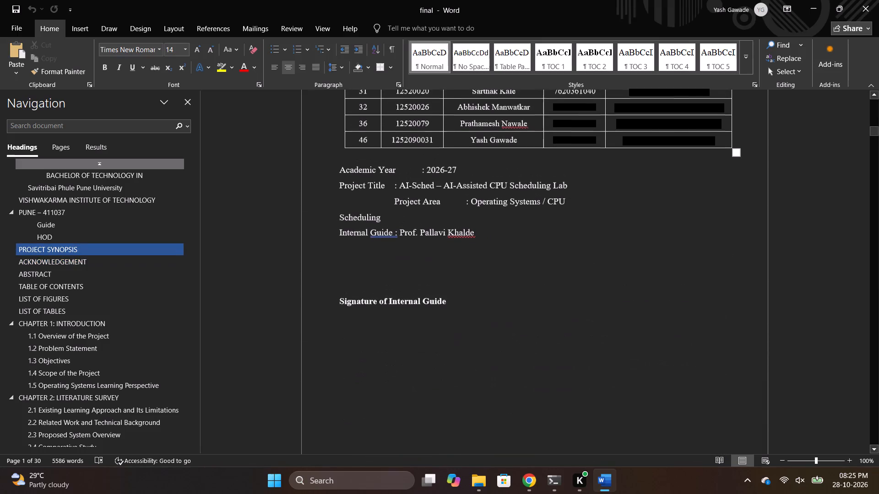
scroll(487, 224, "up", 3)
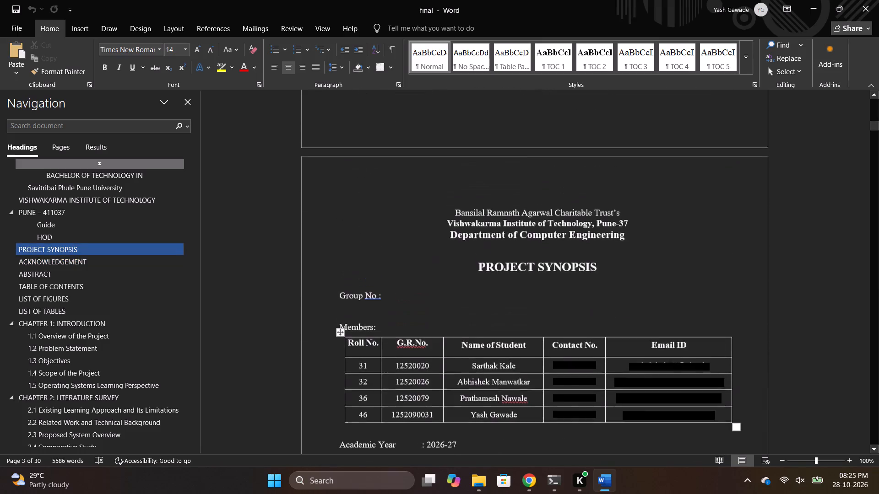
scroll(487, 224, "down", 3)
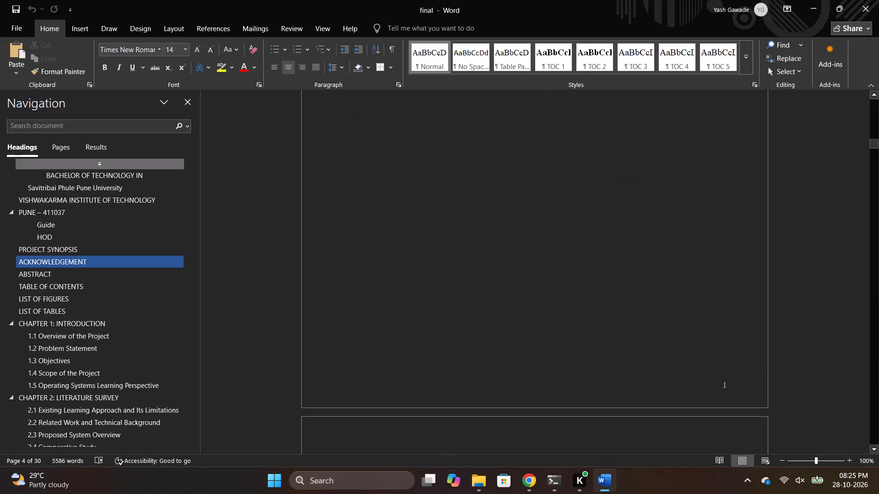
scroll(487, 224, "down", 4)
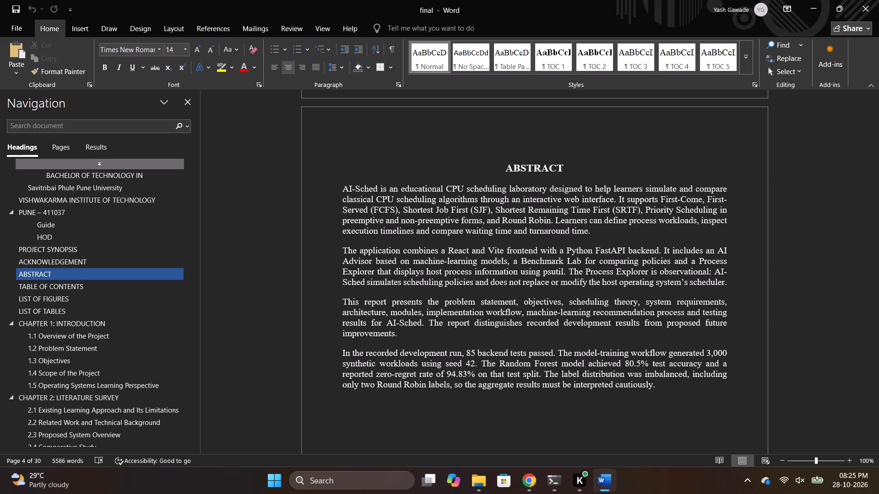
Examine the table of contents, Chapter 1 introduction and Chapter 2 literature survey pages.
scroll(487, 224, "down", 11)
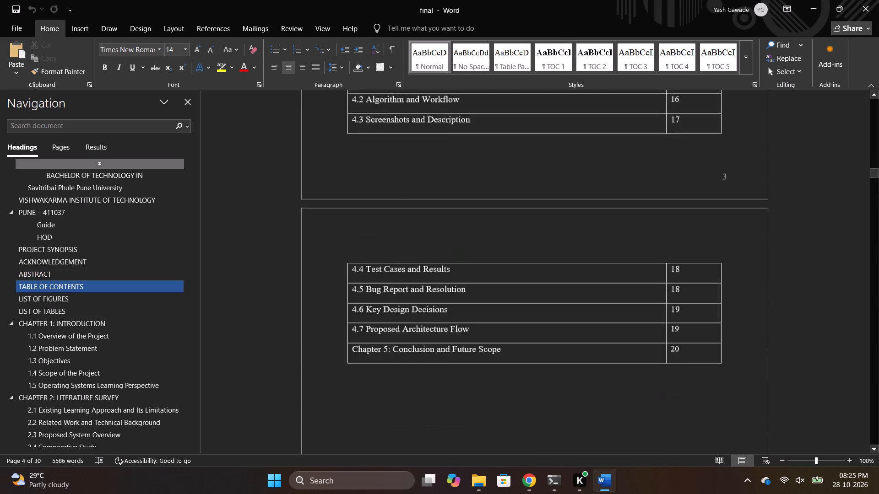
scroll(487, 224, "down", 2)
scroll(487, 224, "up", 5)
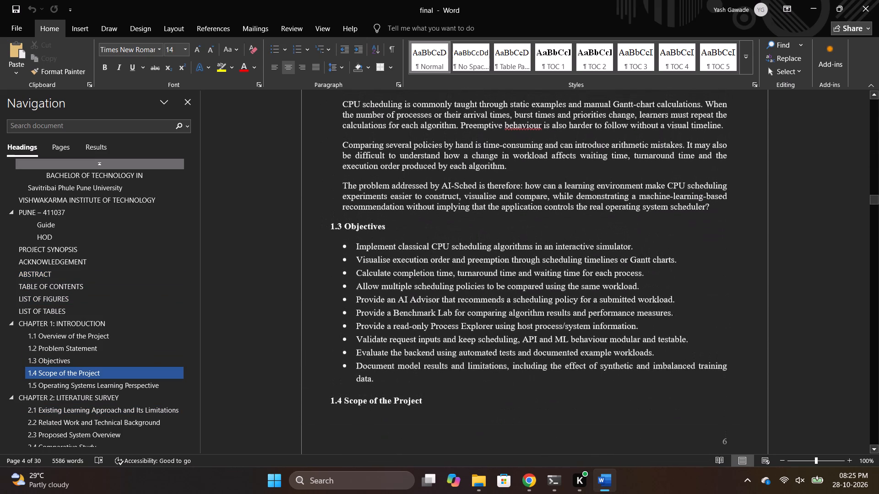
scroll(487, 224, "up", 1)
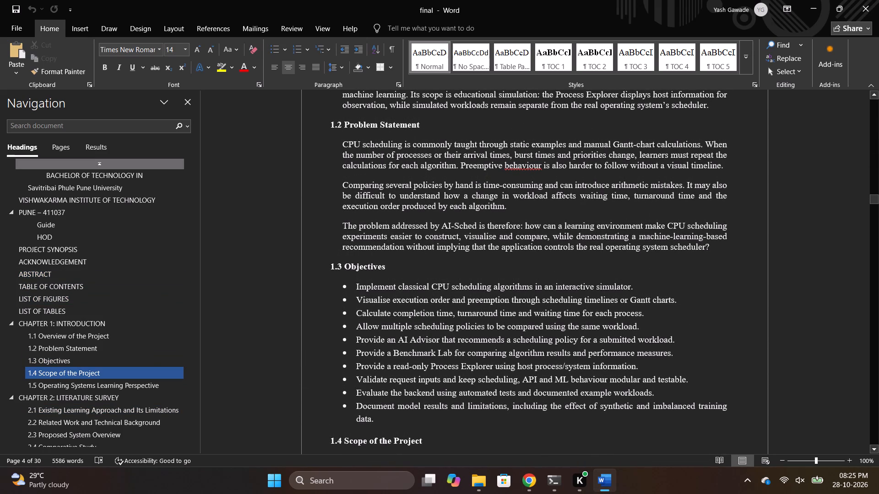
scroll(524, 168, "down", 10)
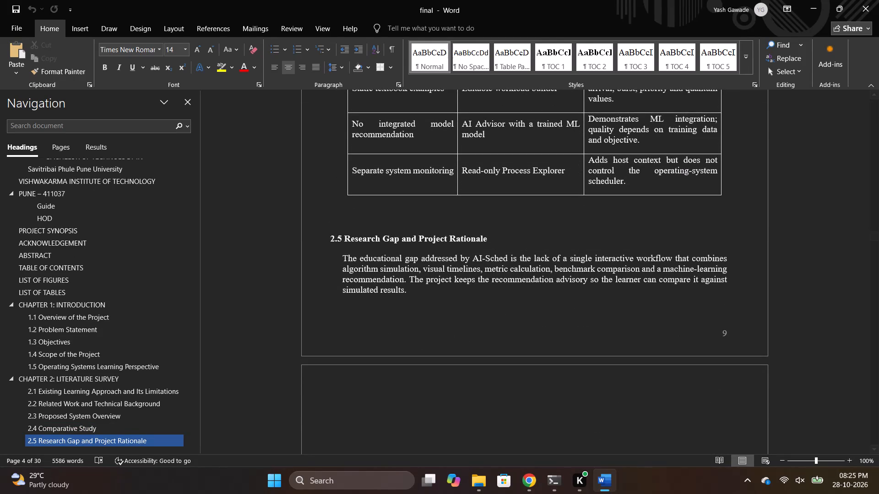
scroll(524, 168, "down", 3)
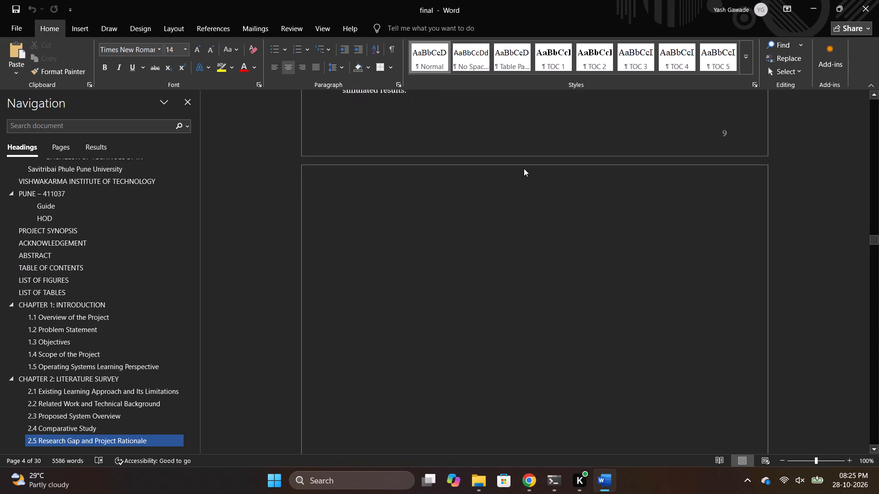
Remove the blank page between section 2.5 and the "CHAPTER 3: SYSTEM ANALYSIS AND DESIGN" heading.
scroll(524, 168, "down", 6)
scroll(524, 168, "up", 8)
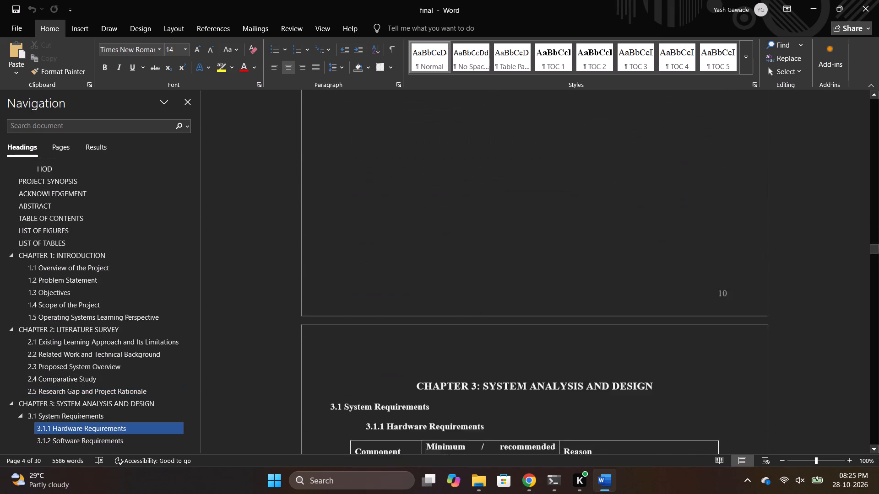
scroll(524, 168, "up", 1)
left_click(568, 351)
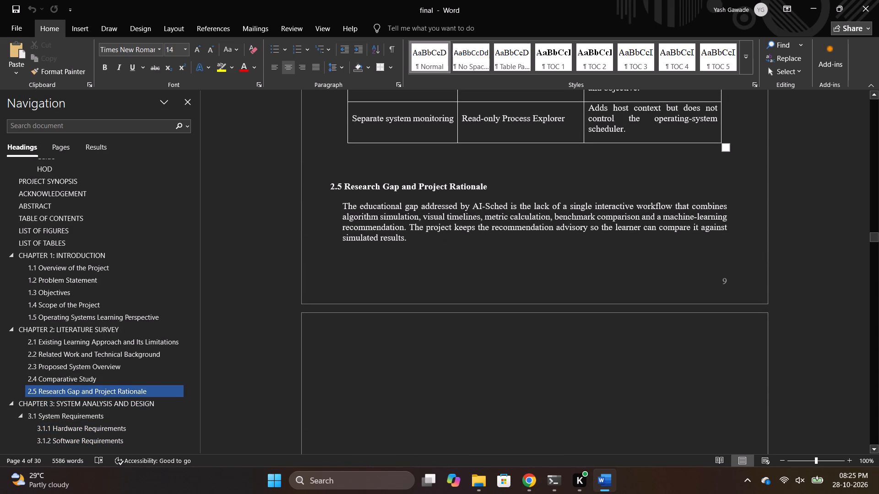
key("Down")
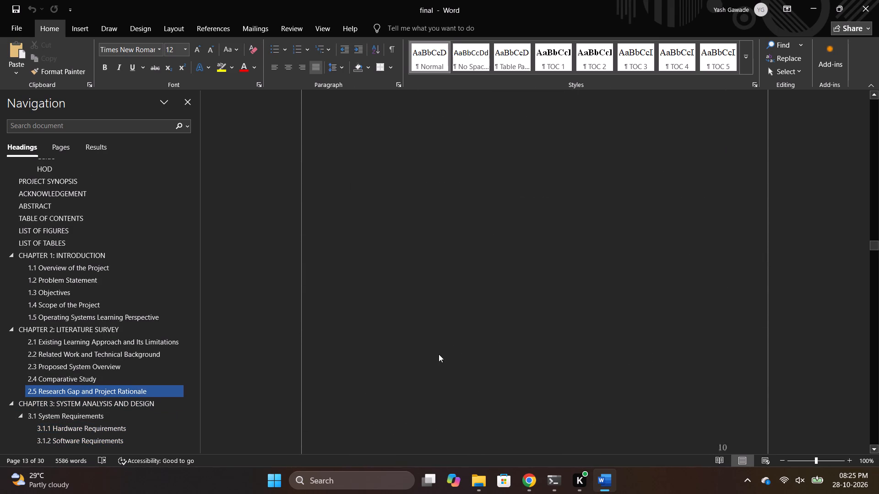
key("Down")
key("Down")
key("Up")
key("Up")
key("Up")
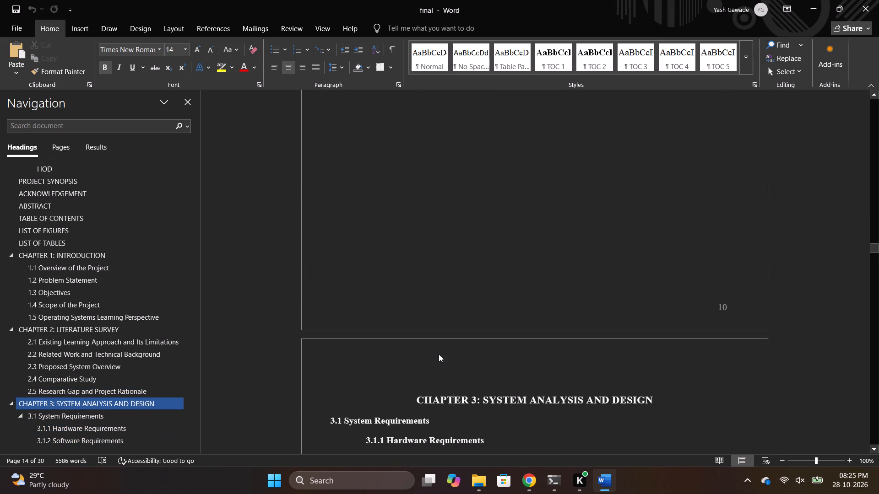
key("Down")
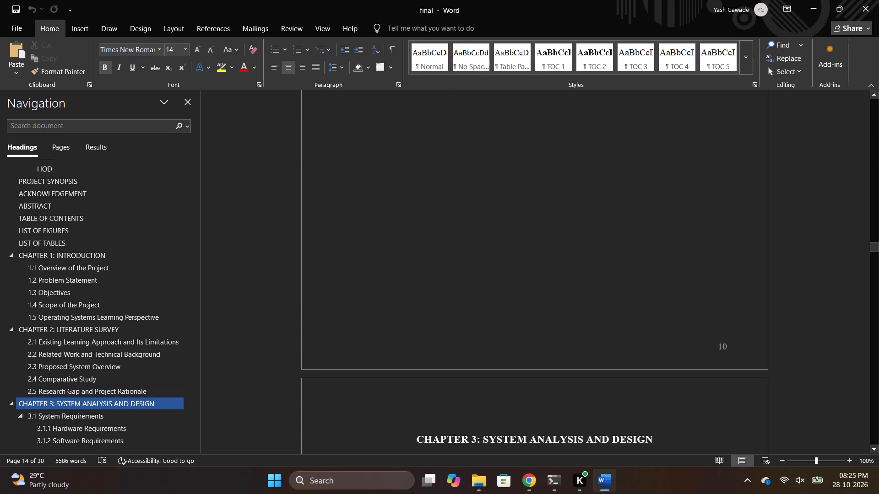
left_click(408, 437)
left_click(415, 438)
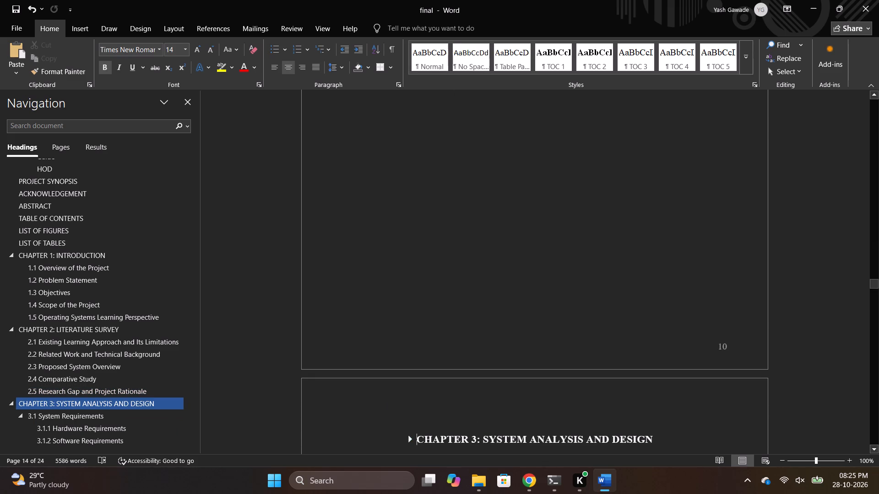
key("BackSpace")
key("BackSpace")
key("BackSpace")
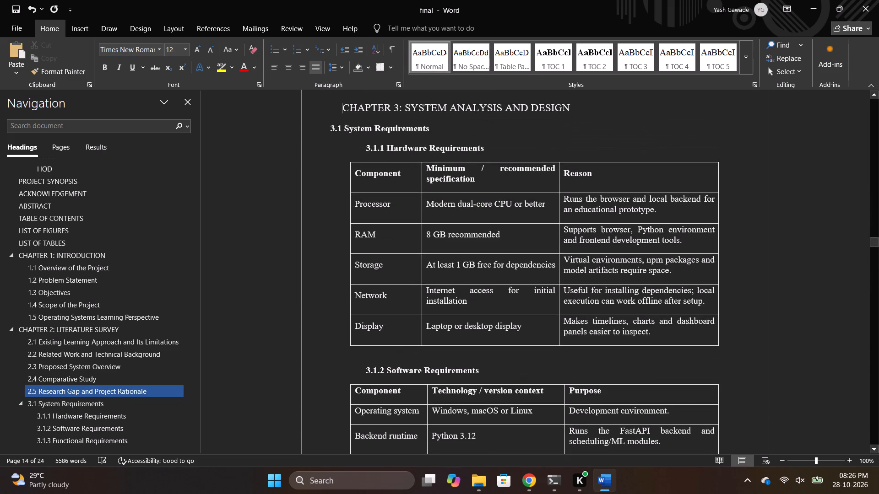
Add leading spaces to the "CHAPTER 3: SYSTEM ANALYSIS AND DESIGN" heading and center-align it.
scroll(415, 438, "up", 1)
key("space")
key("space")
key("space")
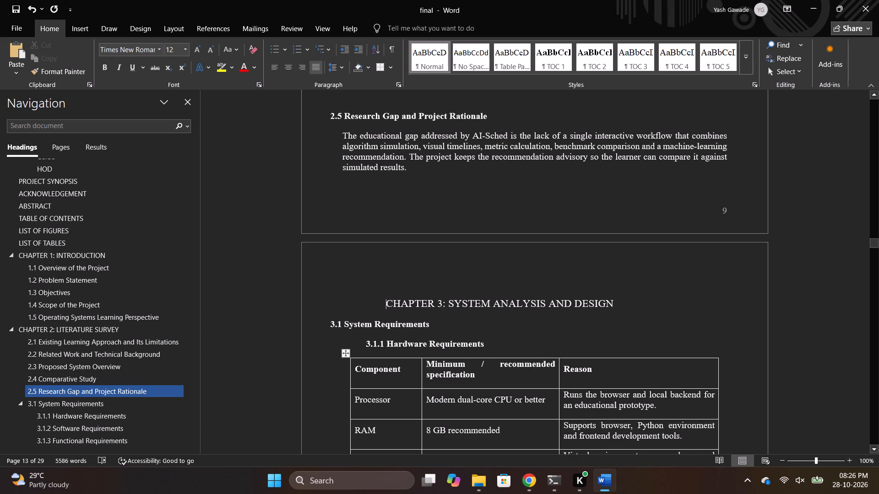
left_click_drag(633, 309, 375, 292)
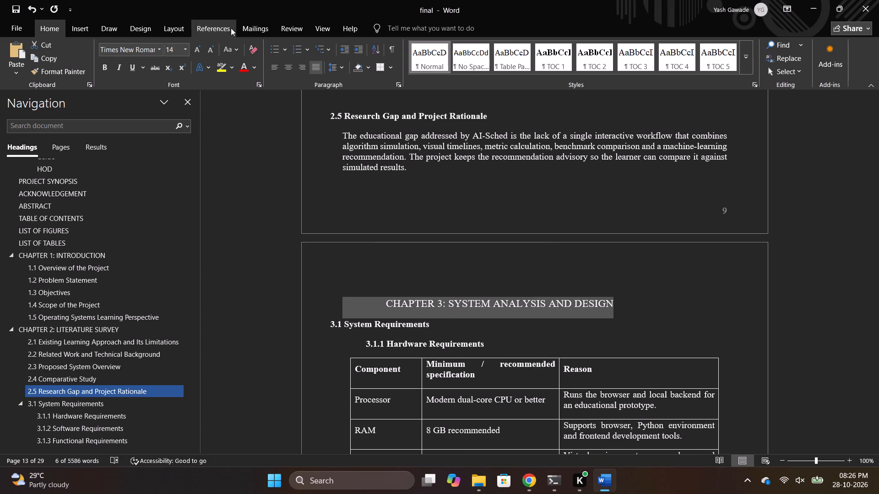
left_click(287, 62)
left_click(414, 202)
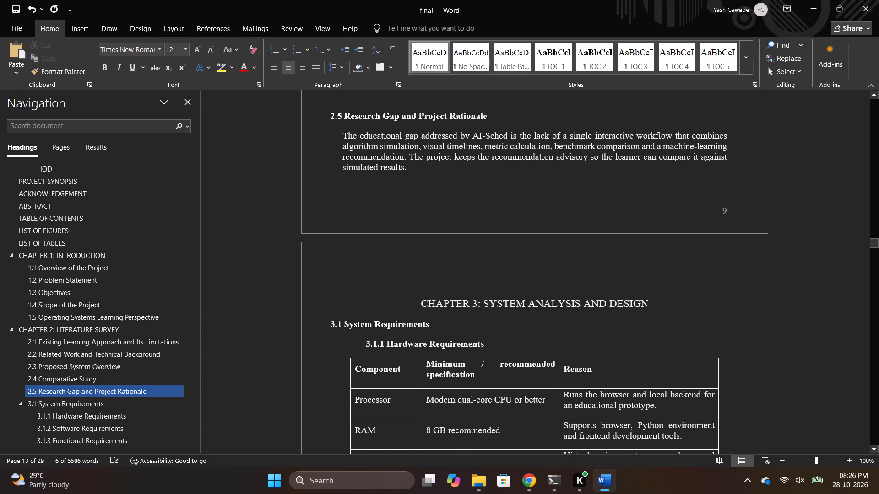
Examine Chapter 3's system requirements, architecture, use case and data model sections.
scroll(414, 202, "up", 4)
scroll(422, 192, "down", 7)
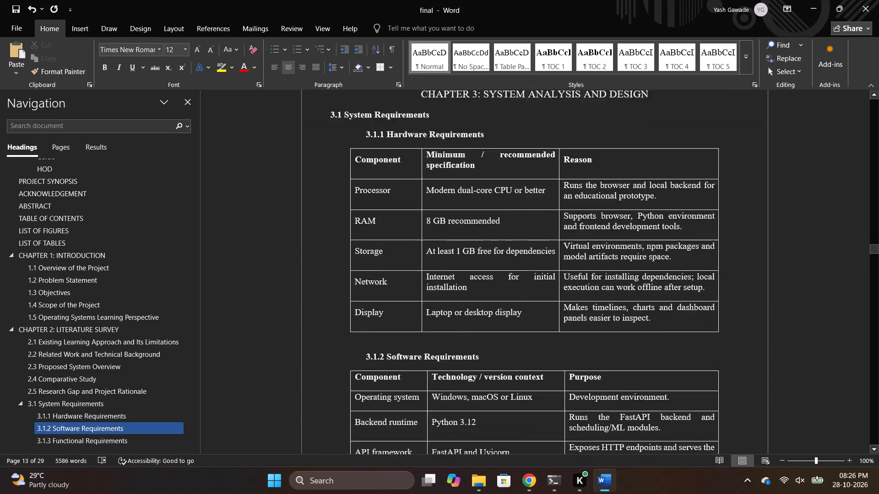
scroll(422, 192, "down", 4)
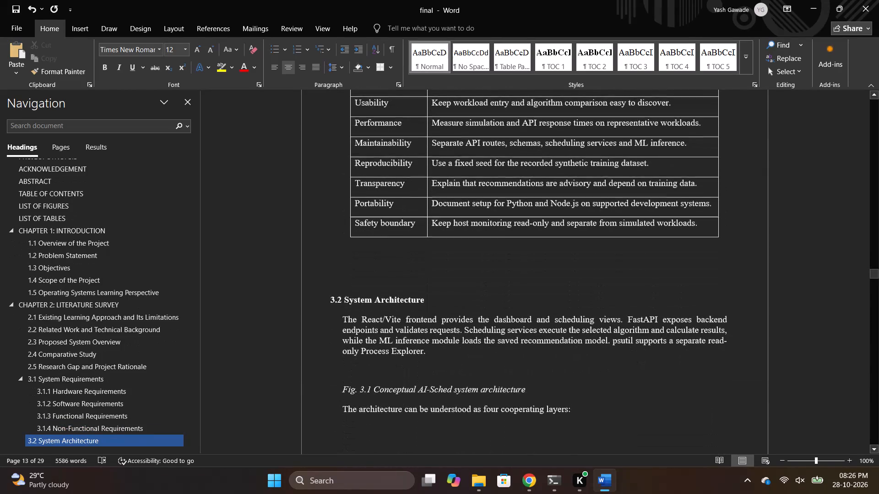
scroll(422, 192, "down", 3)
scroll(422, 192, "up", 5)
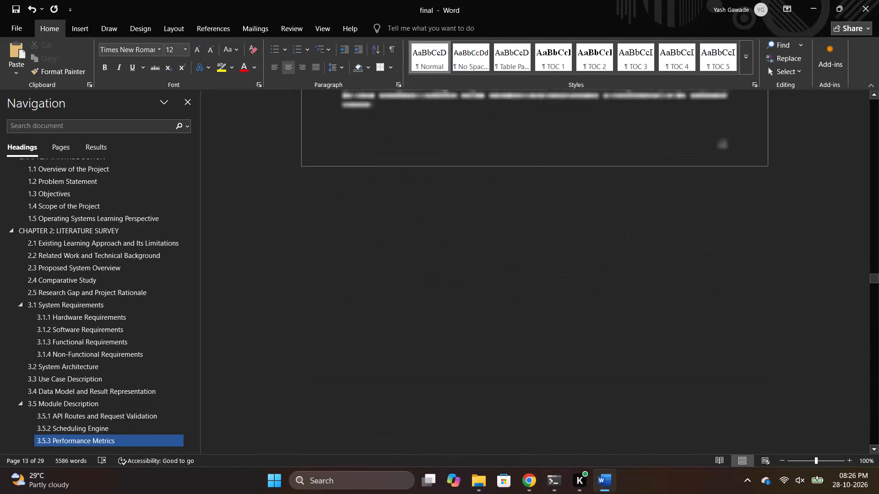
scroll(422, 192, "up", 5)
scroll(422, 192, "down", 1)
scroll(422, 192, "up", 1)
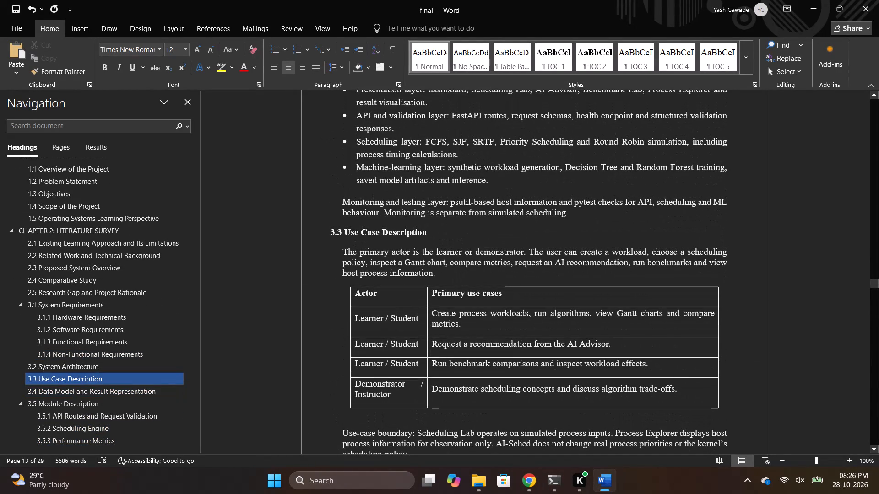
scroll(422, 192, "down", 2)
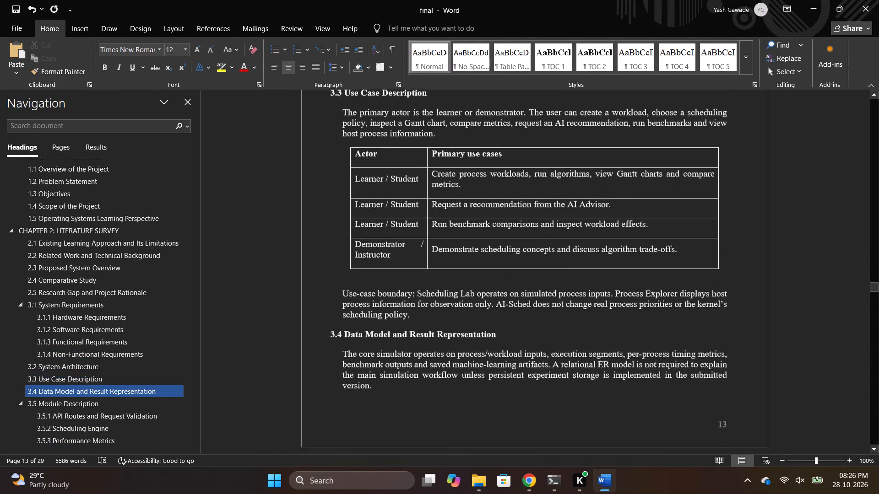
Examine section 3.5 Module Description, from API routes and the scheduling engine through testing and model artifacts.
scroll(422, 192, "down", 2)
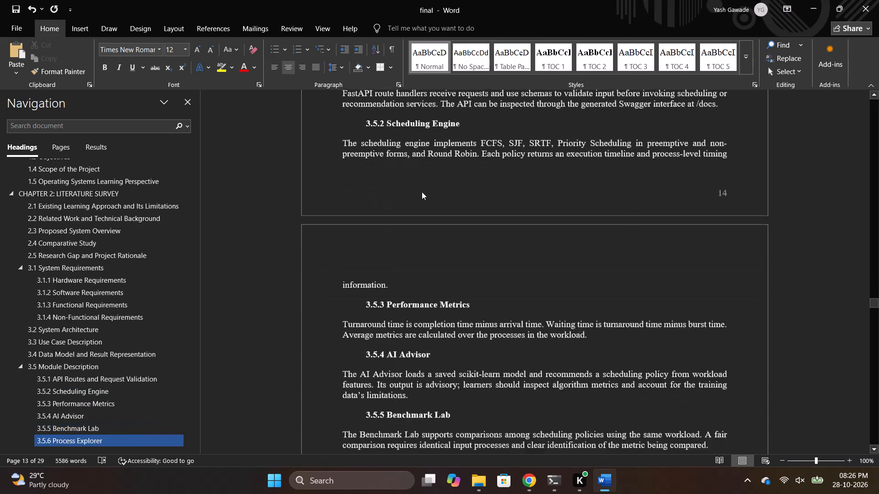
scroll(422, 192, "down", 2)
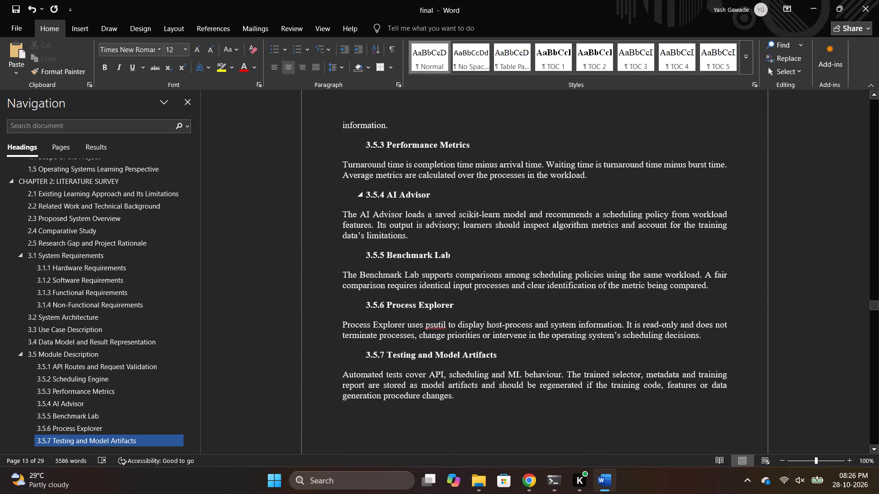
scroll(422, 192, "down", 1)
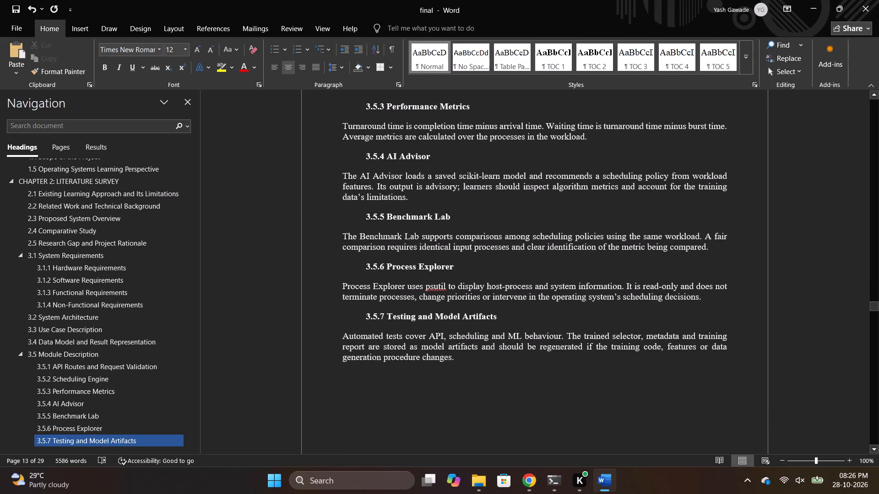
scroll(422, 192, "down", 2)
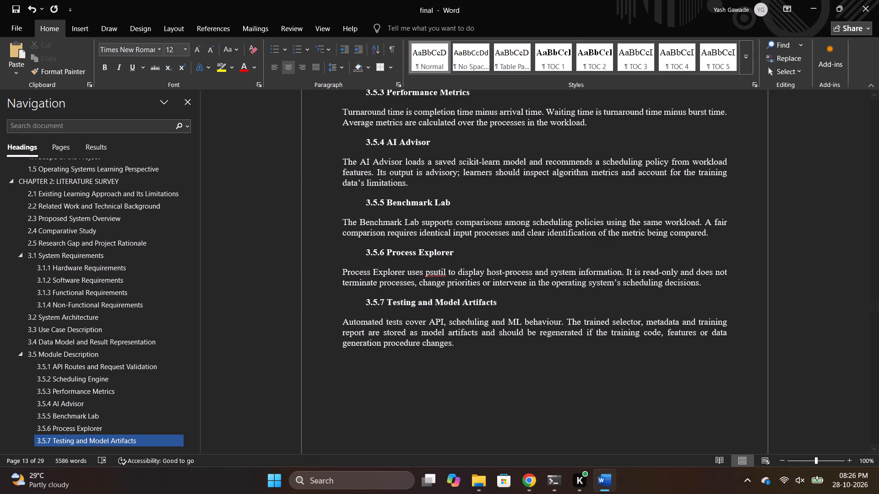
scroll(431, 279, "down", 3)
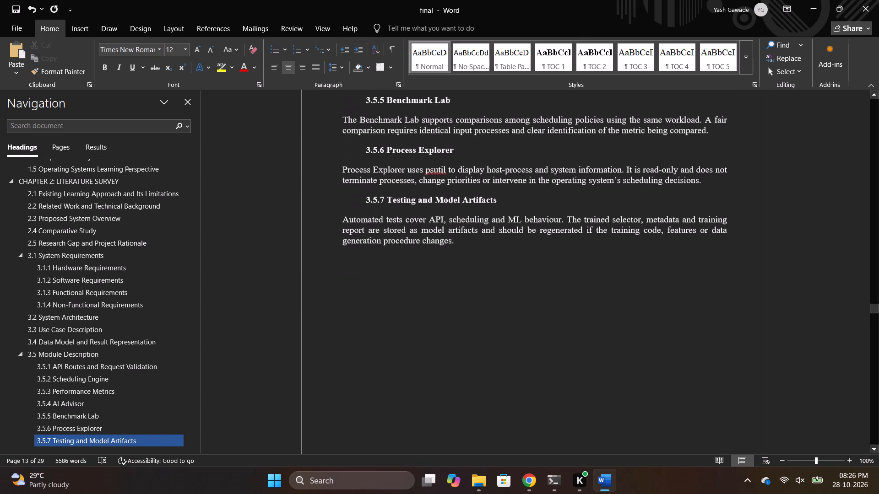
Examine Chapter 4's experimental setup and its algorithm and workflow sections, including the figure captions.
scroll(431, 279, "down", 3)
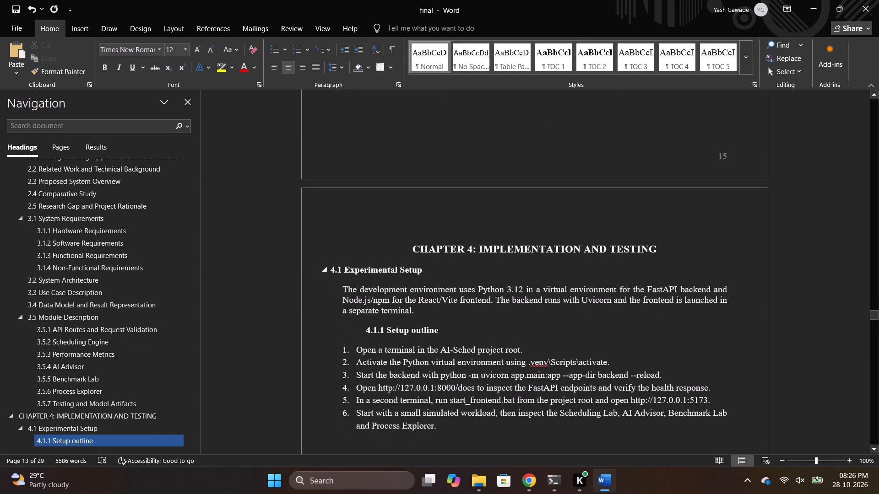
scroll(431, 279, "down", 1)
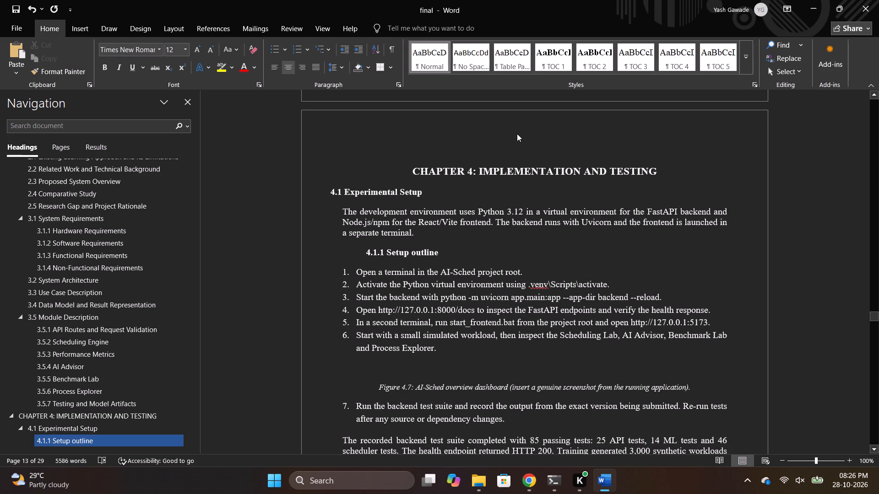
scroll(490, 215, "down", 1)
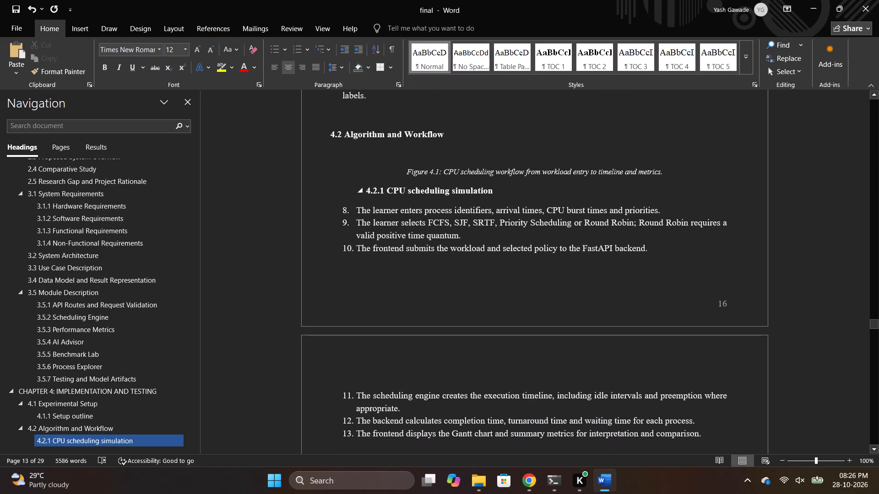
scroll(448, 284, "down", 2)
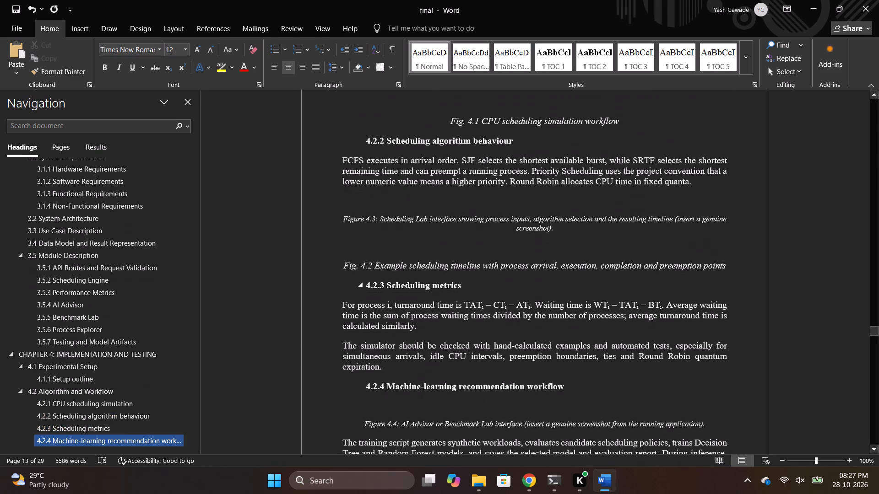
scroll(448, 284, "down", 1)
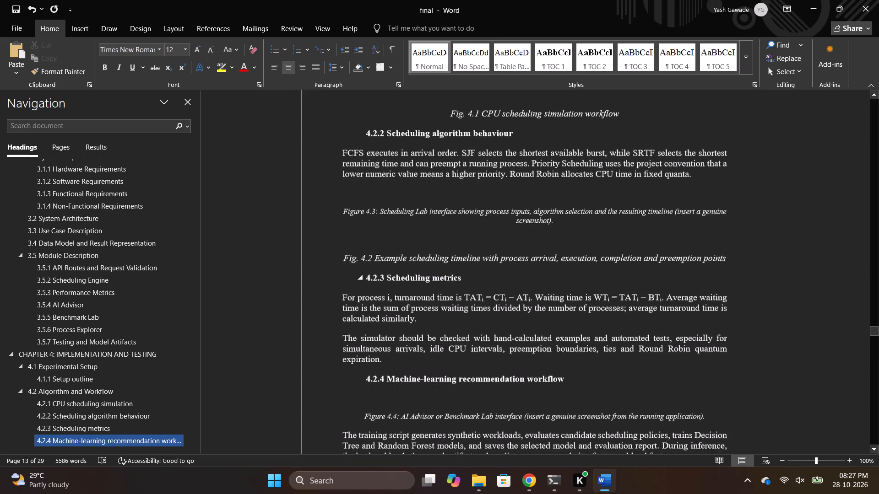
scroll(448, 284, "down", 1)
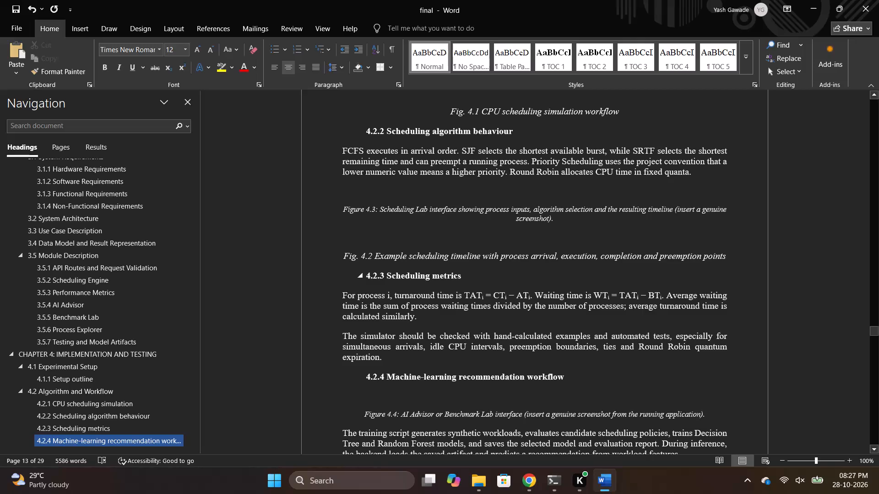
scroll(448, 284, "down", 1)
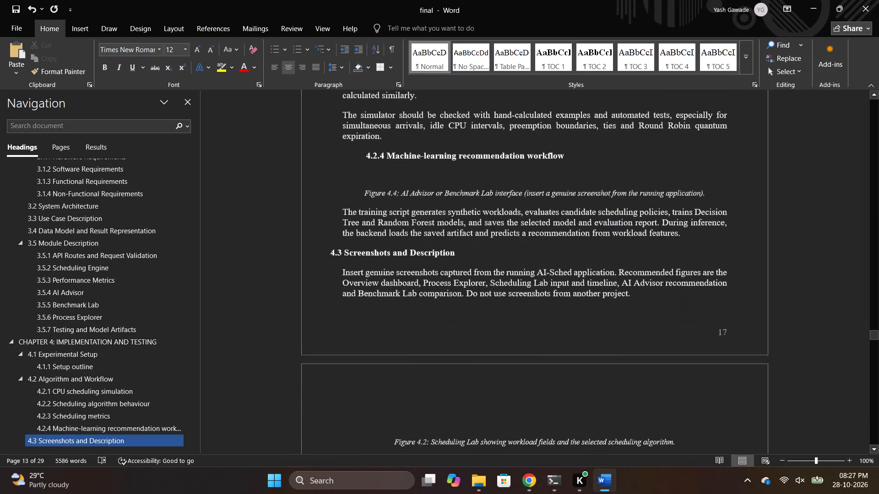
Examine section 4.3's figure captions and its suggested-screenshots table, including where it continues across the page break.
scroll(448, 284, "down", 3)
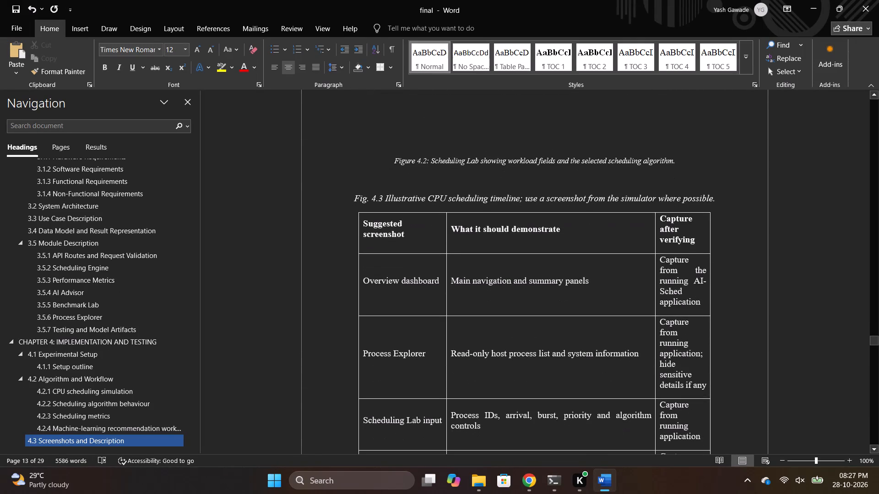
scroll(448, 284, "down", 1)
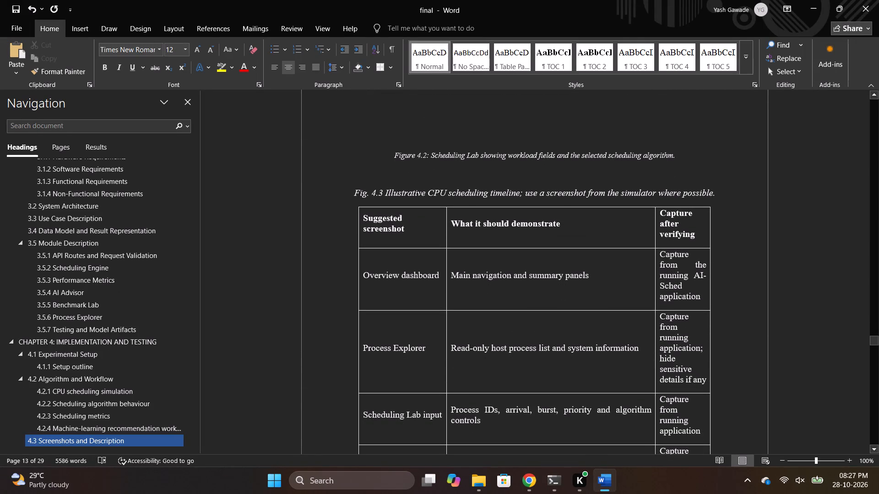
scroll(434, 309, "down", 1)
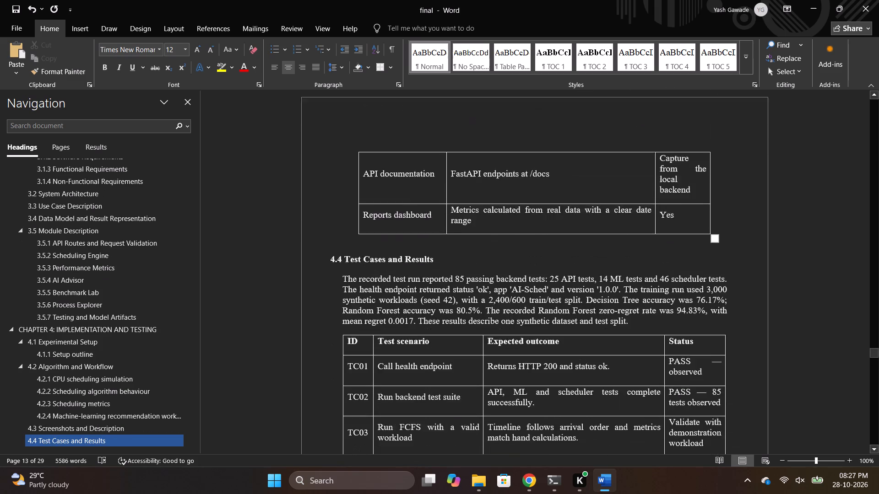
scroll(434, 309, "up", 4)
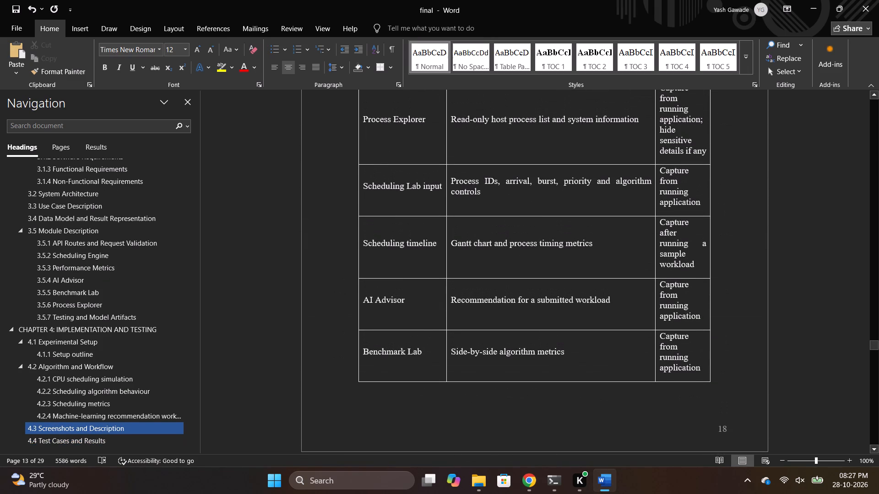
scroll(434, 309, "down", 1)
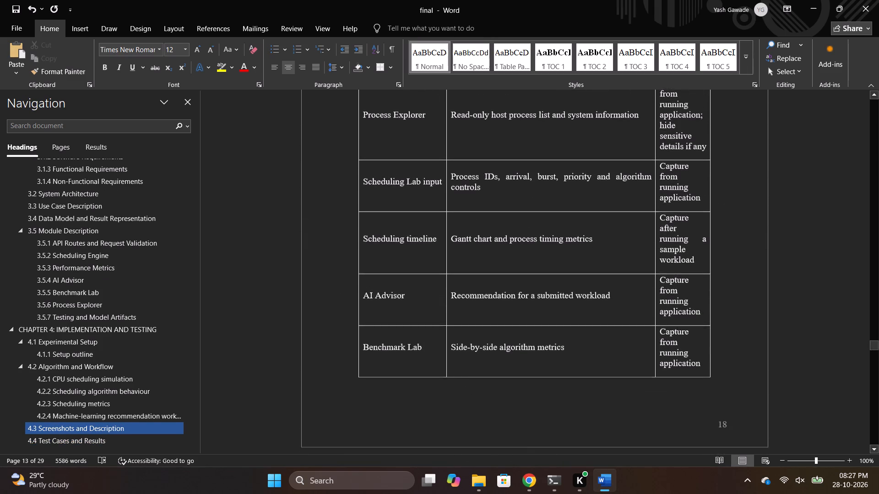
scroll(434, 309, "down", 3)
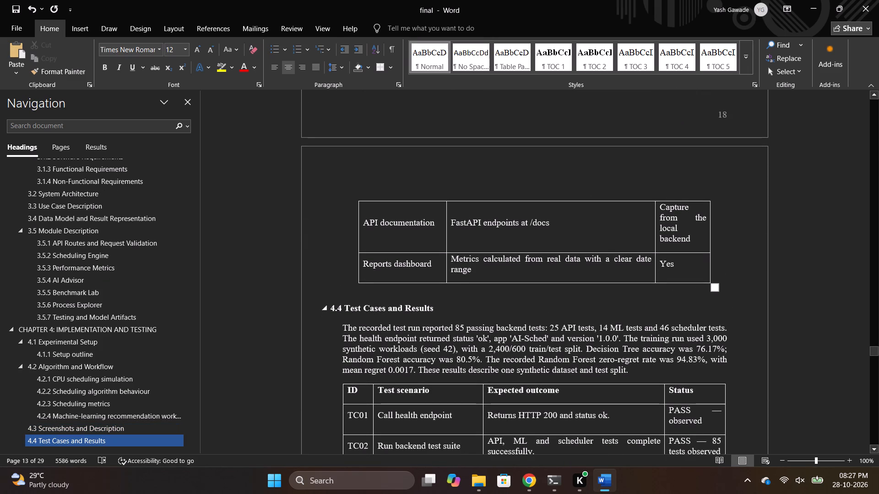
Examine the section 4.4 test case table and skim the remaining pages through the end of the References.
scroll(434, 309, "down", 2)
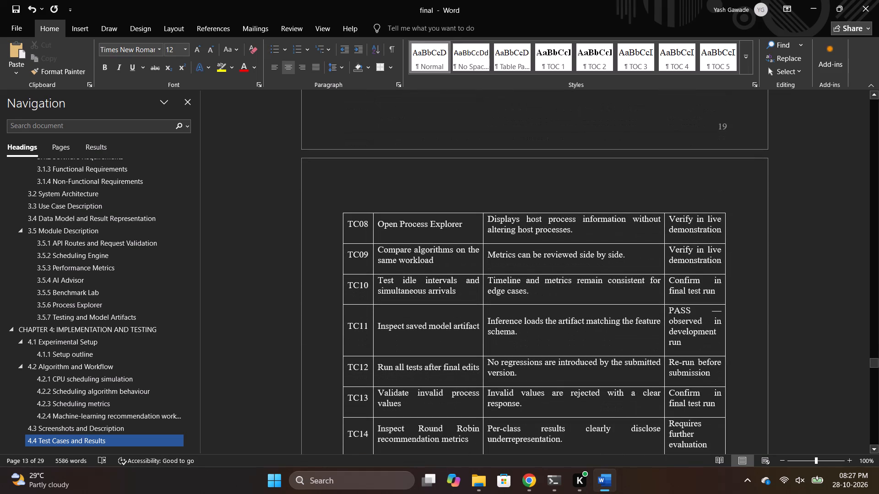
scroll(434, 309, "down", 1)
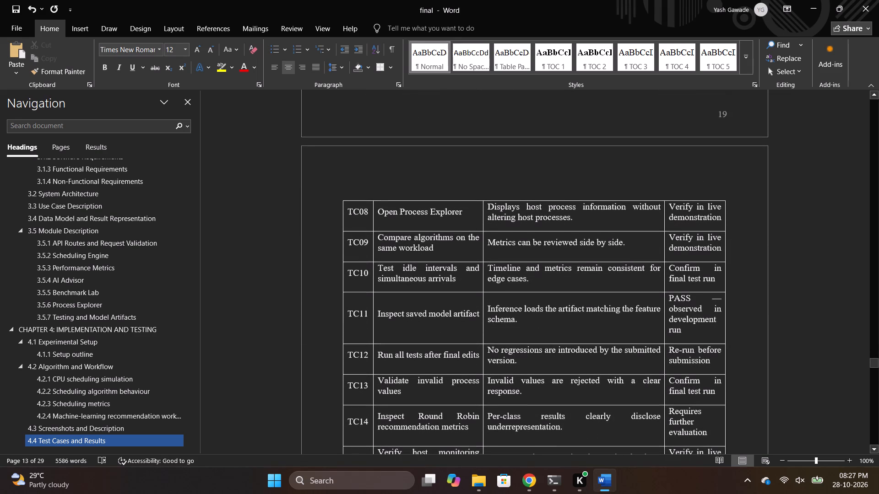
scroll(434, 309, "down", 2)
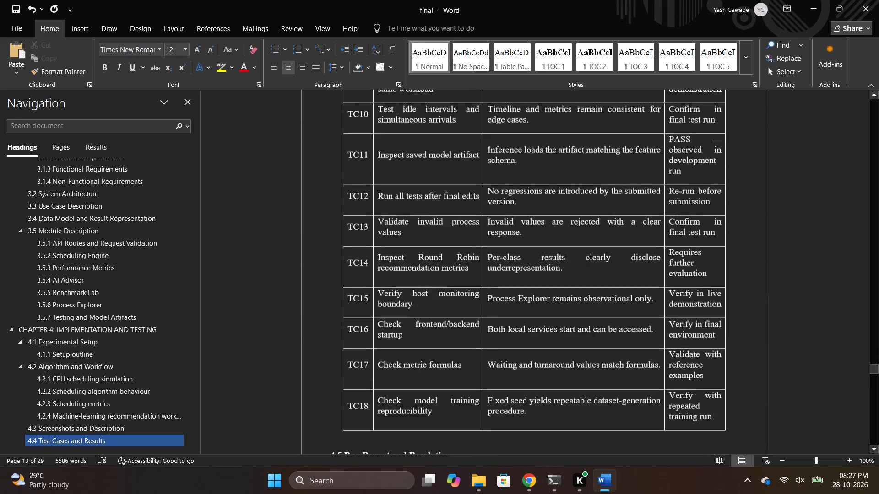
scroll(434, 309, "down", 1)
scroll(434, 309, "down", 20)
scroll(434, 309, "down", 10)
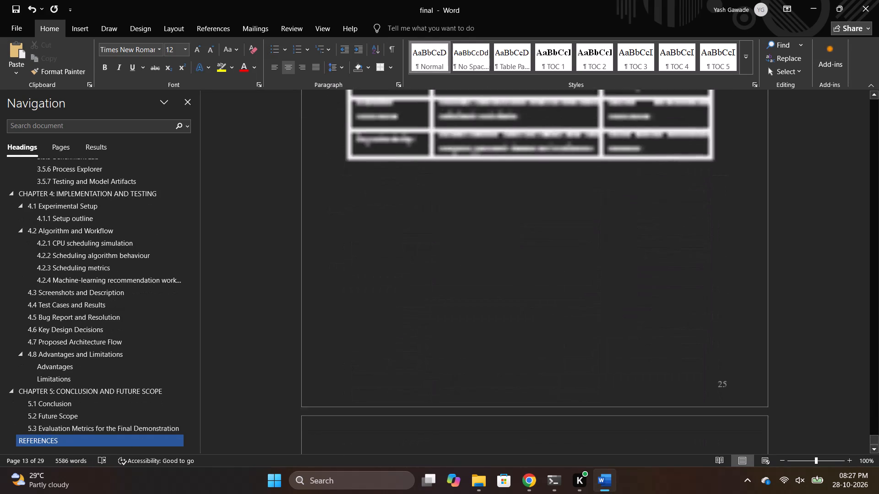
scroll(434, 309, "down", 11)
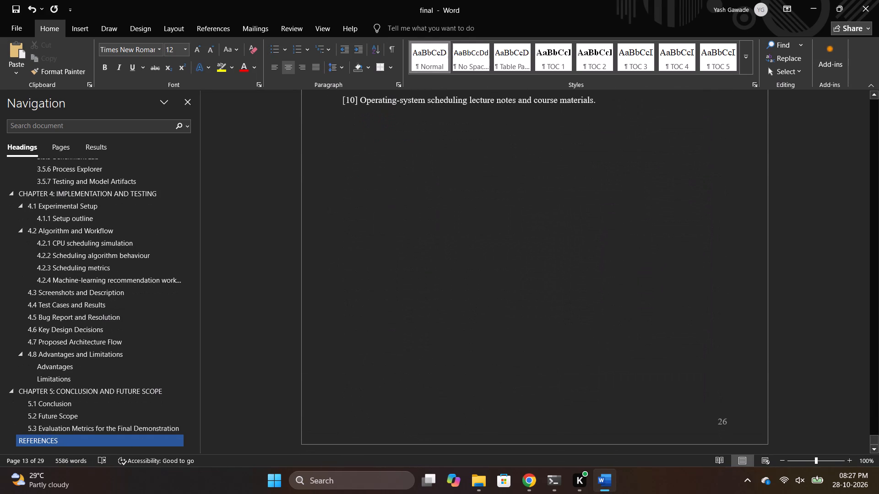
Save the reviewed report document.
left_click(434, 309)
key("ctrl+s")
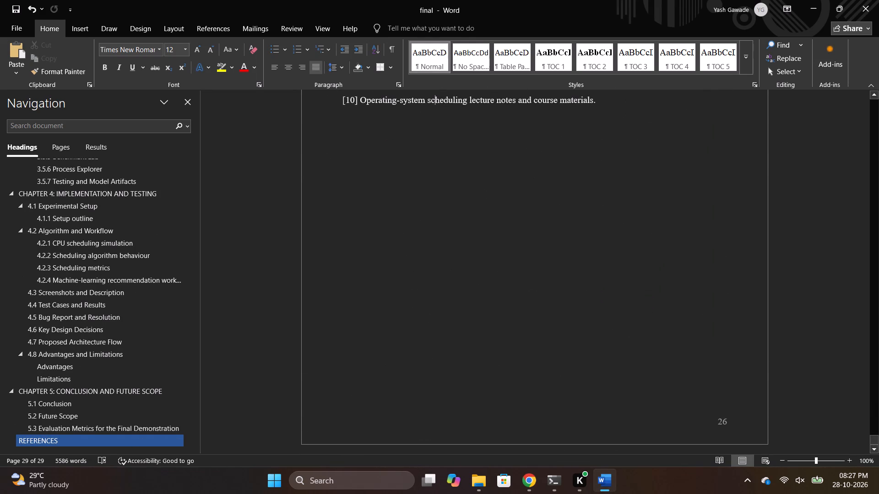
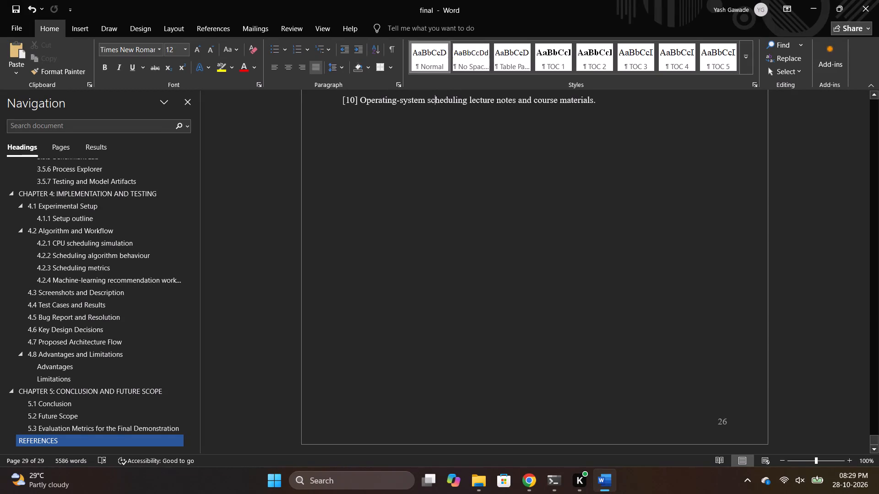
Launch WhatsApp from the recent system searches.
left_click(331, 480)
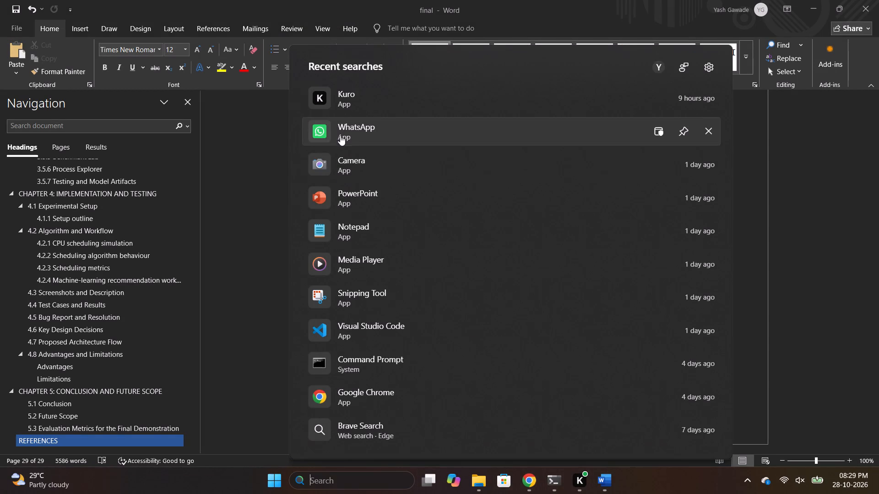
left_click(345, 138)
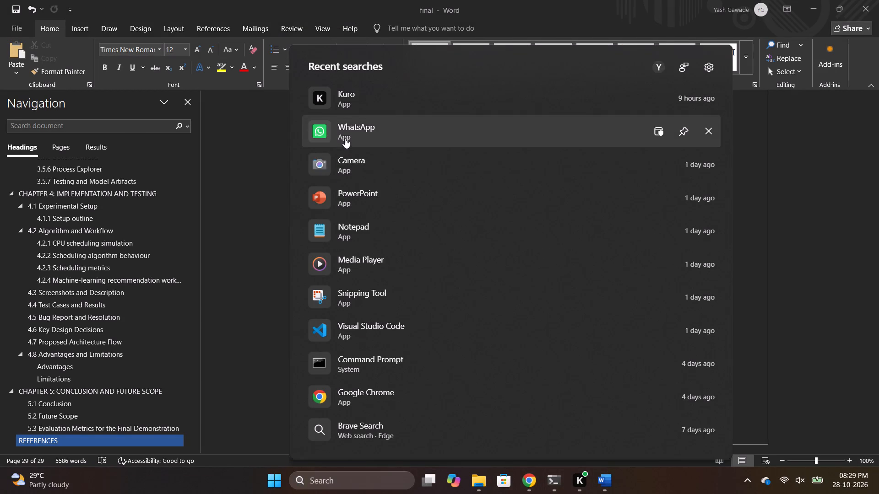
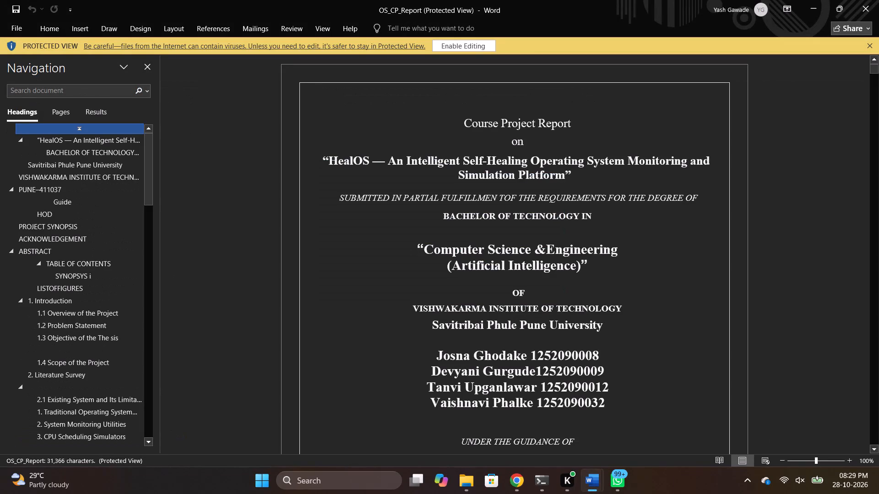
Glance over the OS_CP_Report cover page and arrange its window side by side with the final document, OS_CP_Report on the left.
scroll(494, 154, "down", 2)
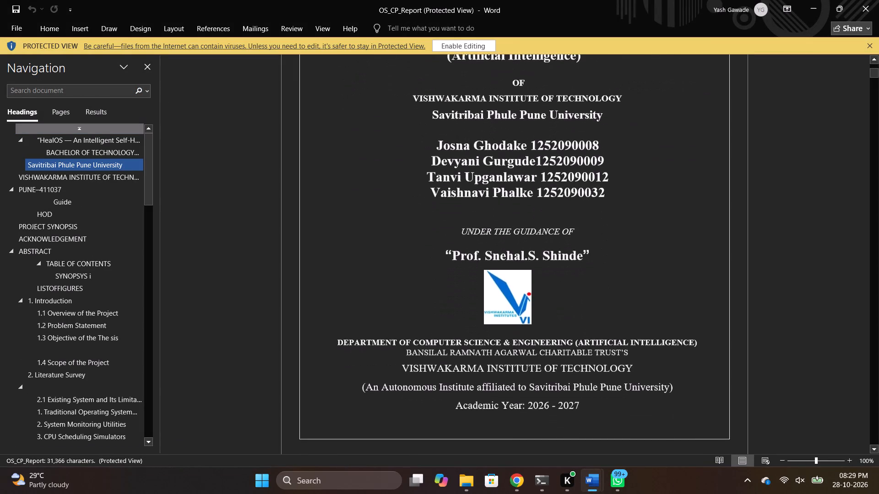
scroll(494, 154, "down", 1)
left_click_drag(505, 0, 516, 109)
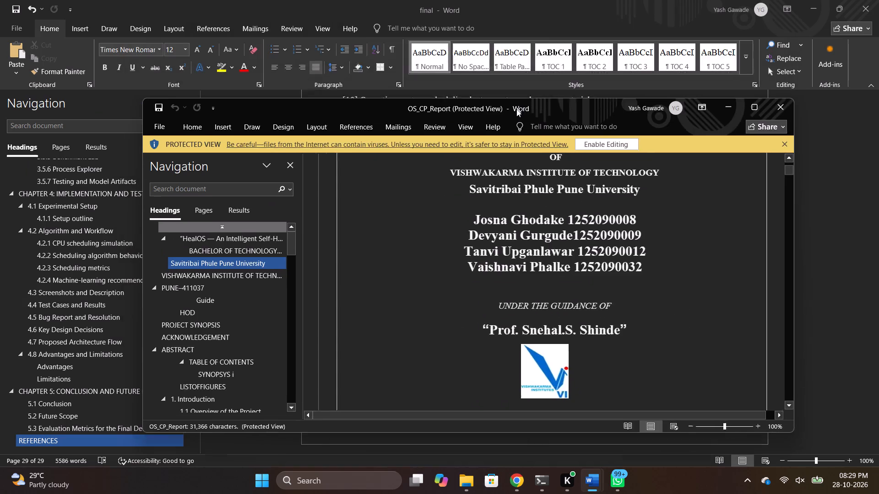
left_click_drag(516, 109, 338, 45)
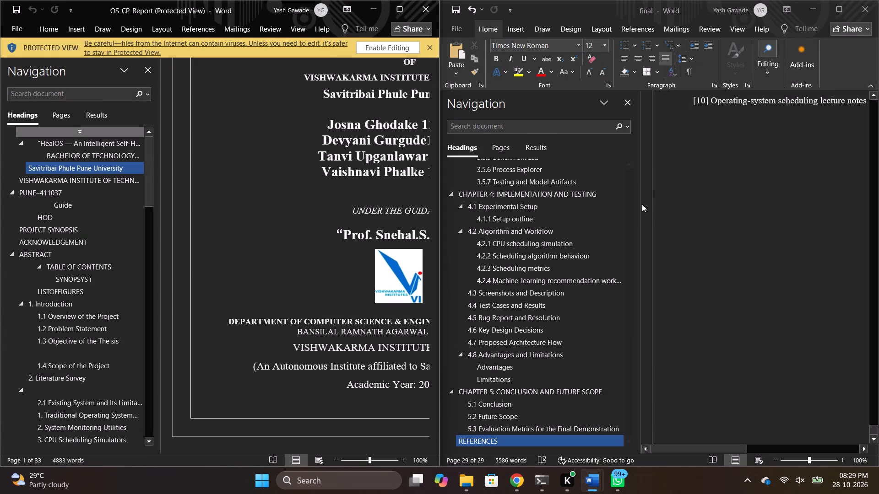
Close the Navigation pane in the final document to give its page more room.
left_click(624, 99)
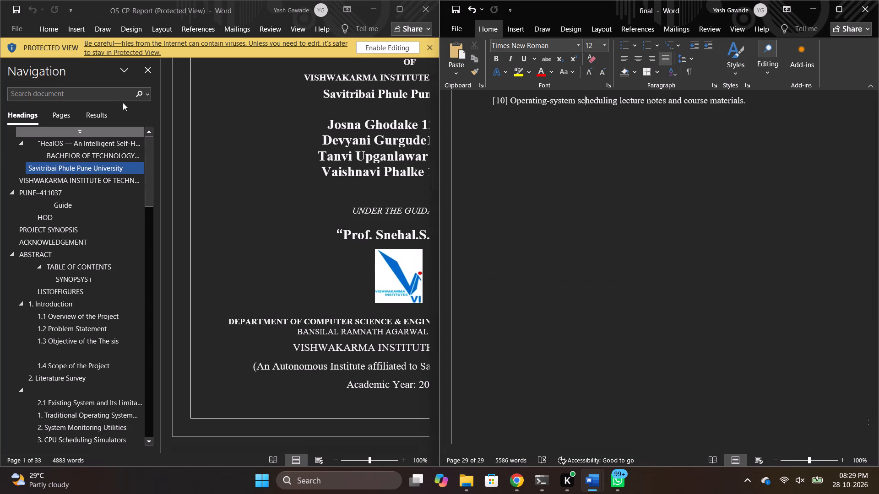
Close the navigation pane in OS_CP_Report and compare its cover page with the cover page of the final report.
left_click(148, 74)
scroll(148, 74, "up", 4)
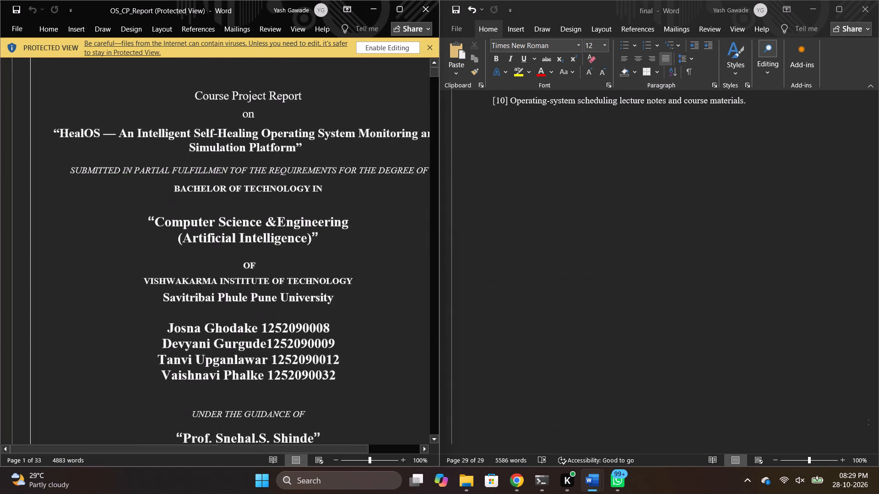
scroll(148, 74, "up", 3)
scroll(668, 161, "up", 16)
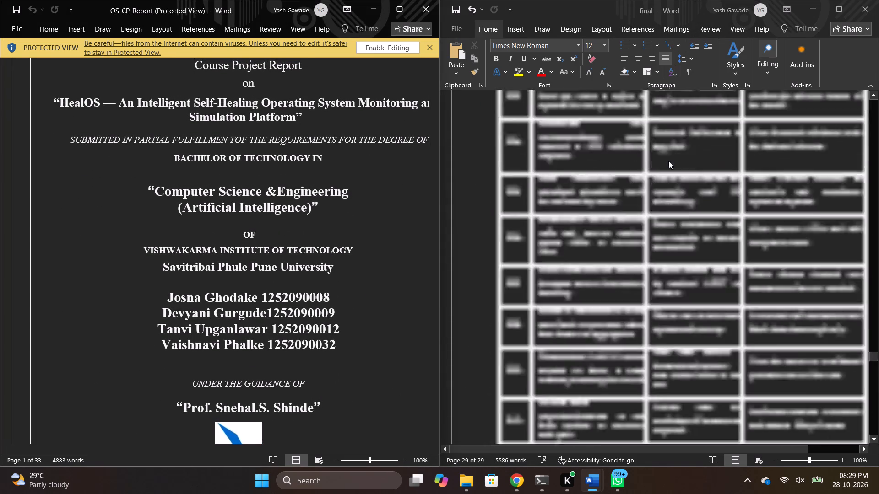
scroll(668, 161, "up", 10)
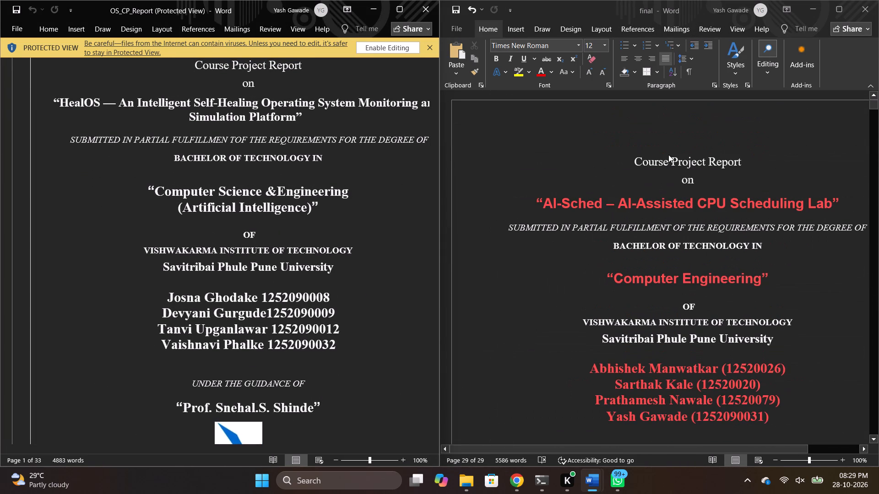
scroll(668, 155, "down", 2)
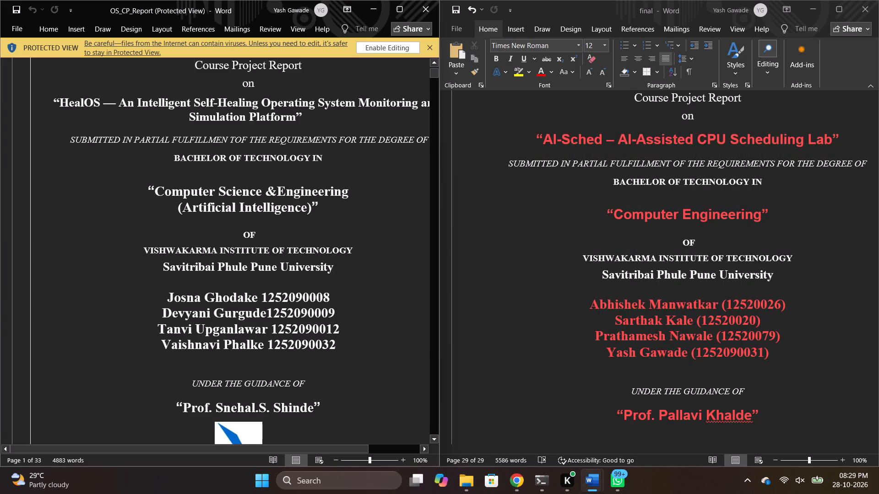
Replace the branch title on the final report's cover with “Computer Science &Engineering (Artificial Intelligence)”, copied from the OS_CP_Report cover.
left_click_drag(319, 209, 242, 205)
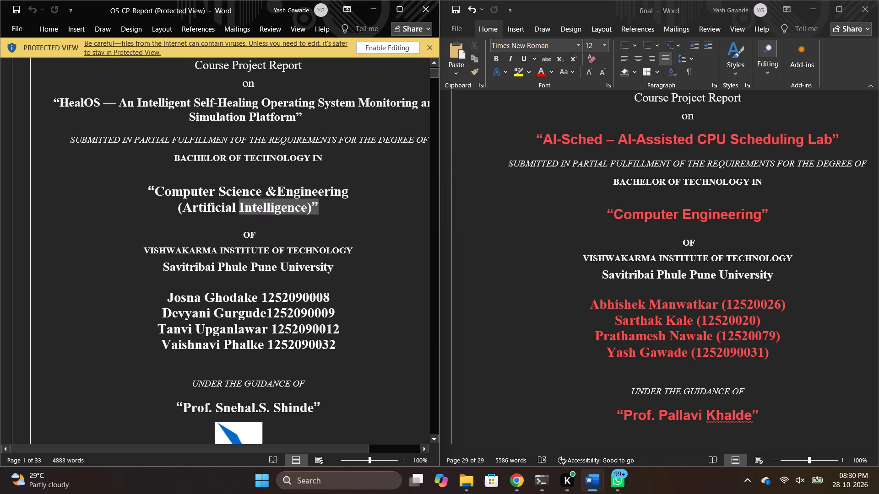
left_click_drag(242, 205, 138, 196)
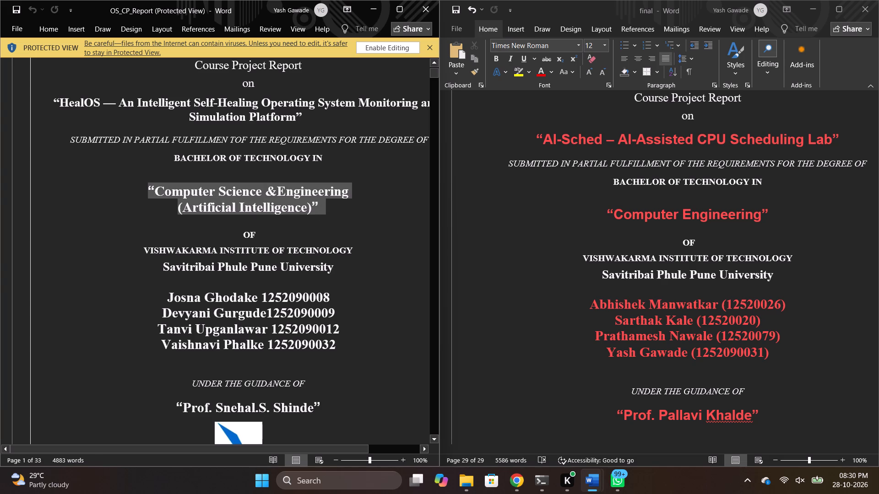
left_click_drag(138, 196, 140, 190)
key("ctrl+x")
key("ctrl+c")
key("ctrl+c")
key("ctrl+c")
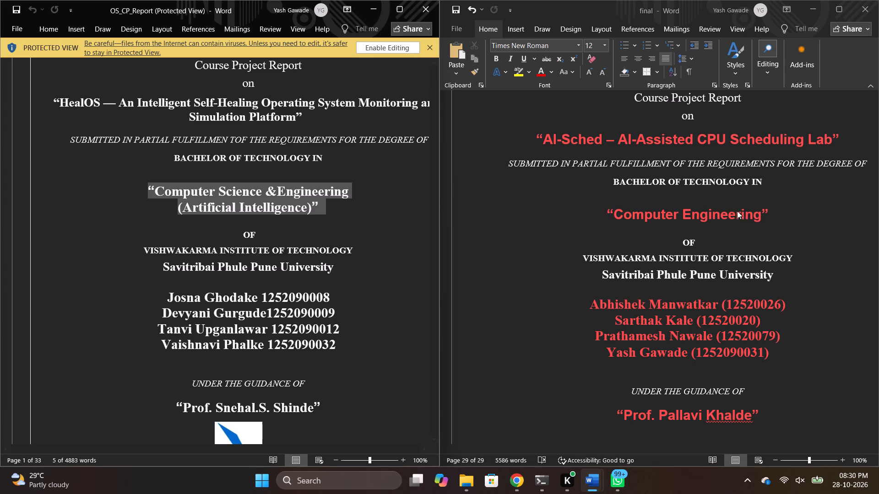
left_click(752, 210)
left_click(760, 211)
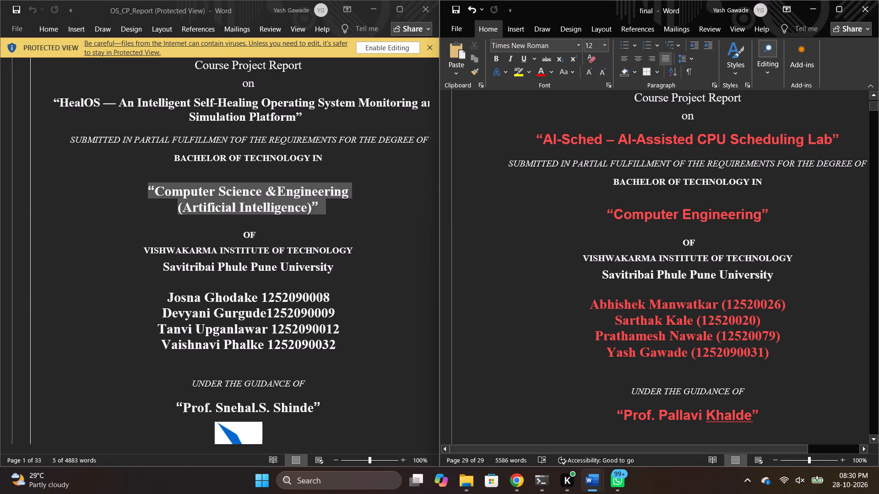
key("BackSpace")
key("BackSpace")
key("BackSpace")
key("BackSpace")
key("BackSpace")
key("BackSpace")
key("BackSpace")
key("BackSpace")
key("BackSpace")
key("BackSpace")
key("BackSpace")
key("BackSpace")
key("BackSpace")
key("BackSpace")
key("BackSpace")
key("BackSpace")
key("BackSpace")
key("BackSpace")
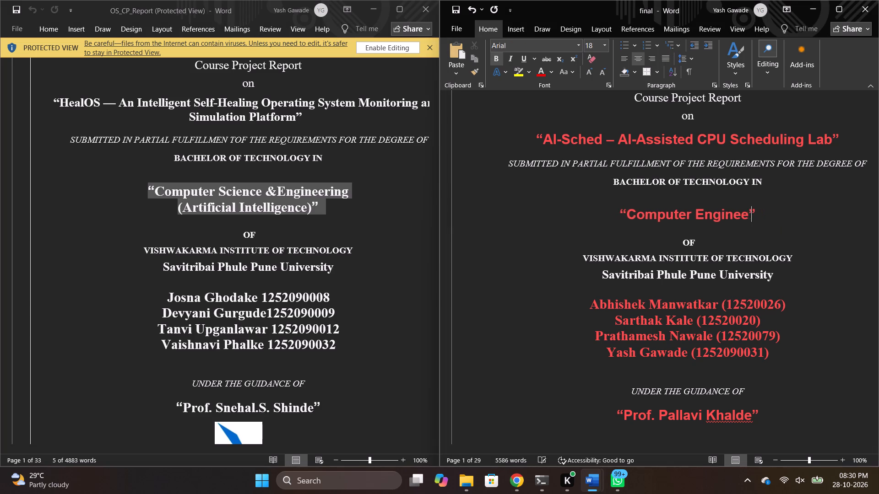
key("BackSpace")
key("BackSpace")
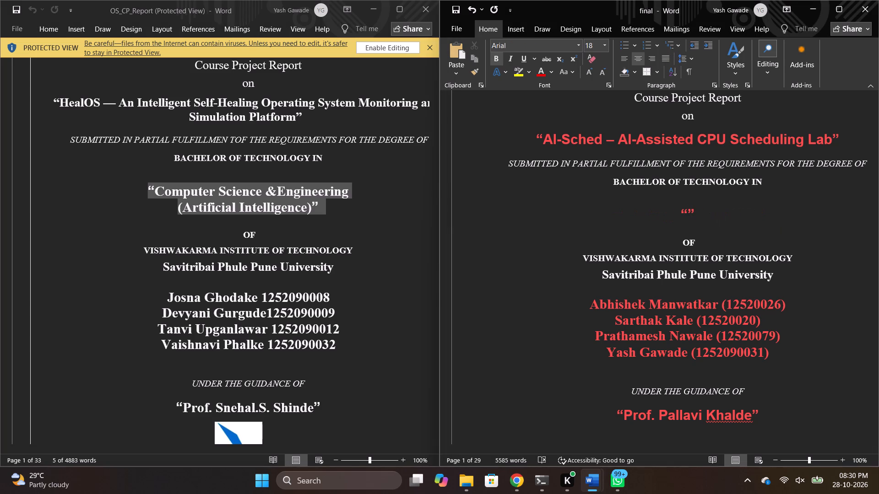
key("Right")
key("BackSpace")
key("BackSpace")
key("ctrl+v")
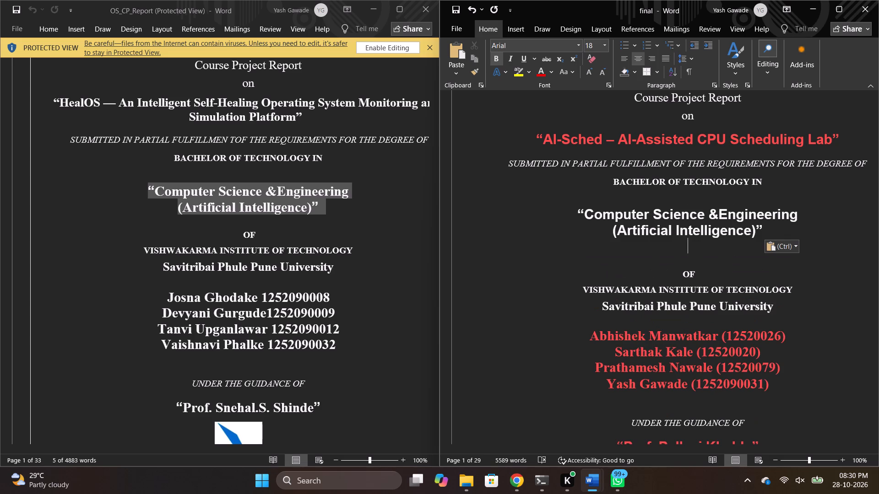
Remove the extra blank line between the branch title and the "OF" line on the final report's cover.
key("Down")
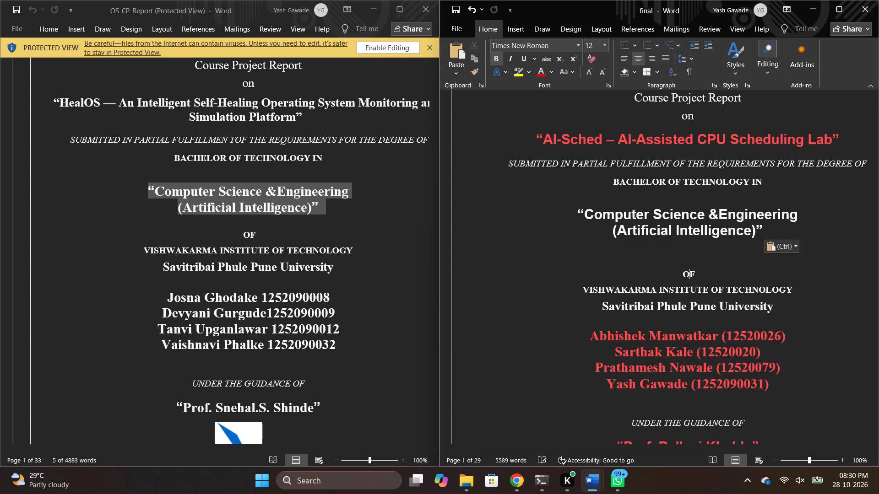
key("Left")
key("BackSpace")
key("BackSpace")
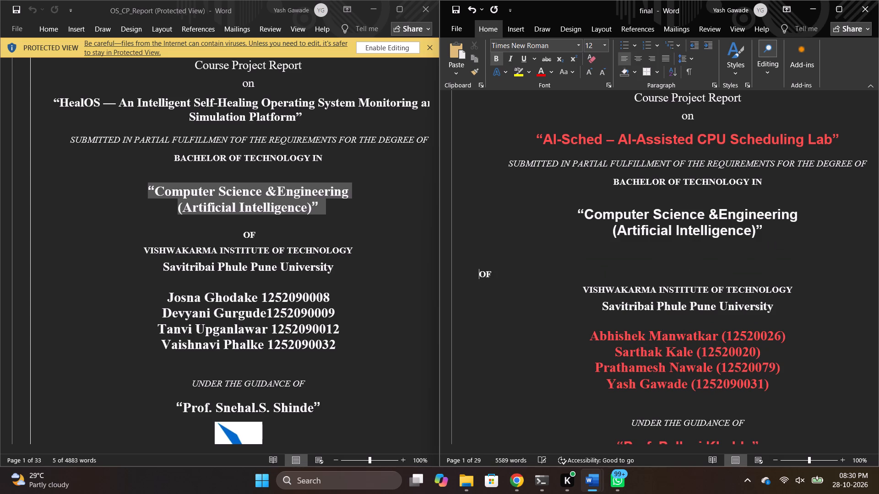
key("BackSpace")
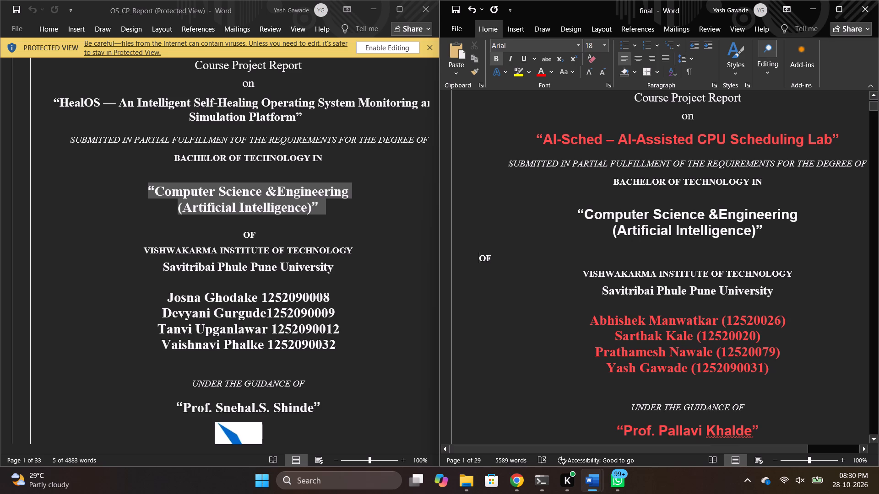
Centre the "OF" line on the final report's cover page.
left_click_drag(493, 258, 472, 263)
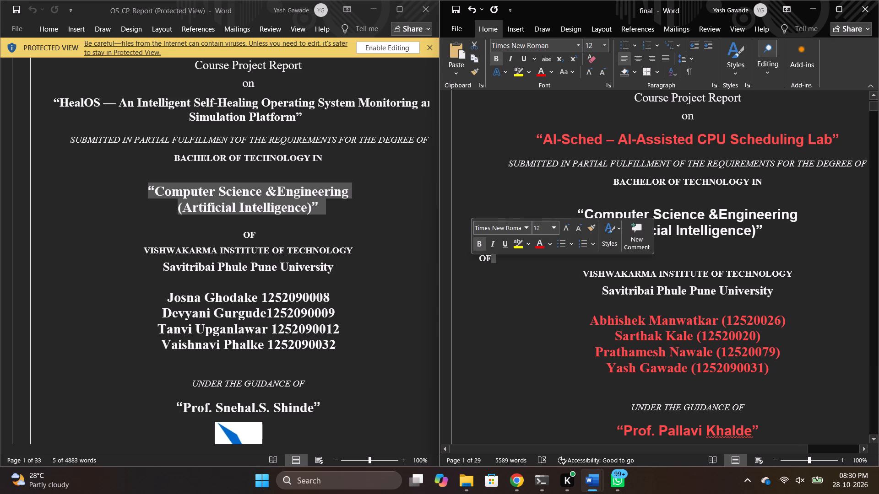
double_click(489, 259)
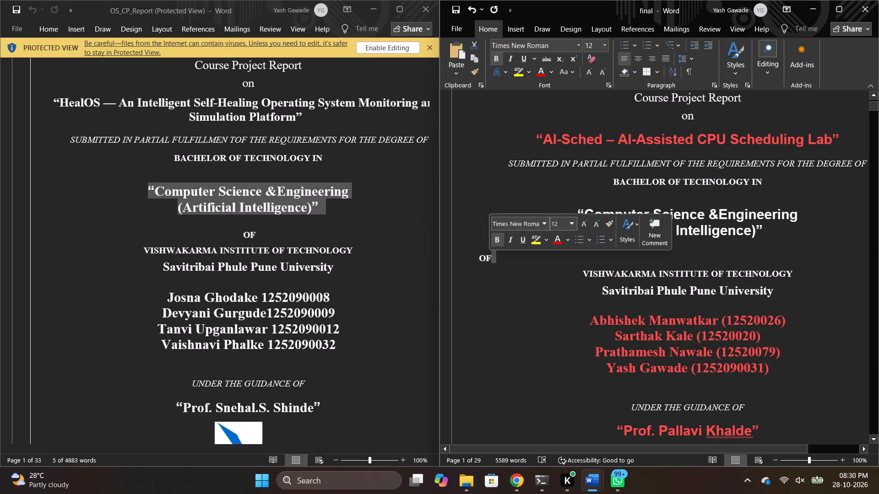
double_click(481, 257)
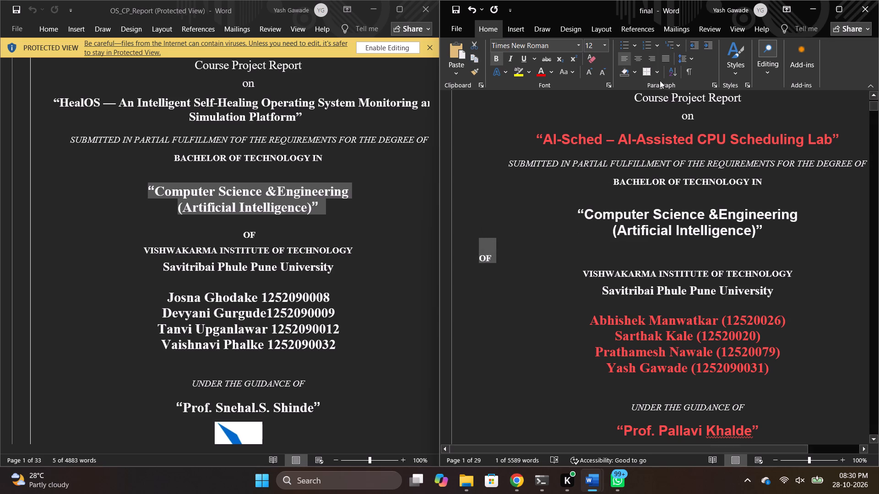
left_click(644, 64)
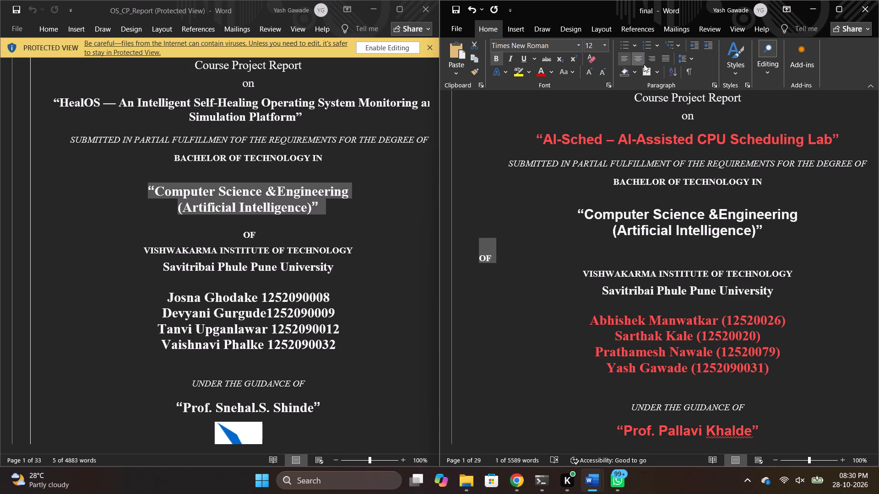
left_click(627, 249)
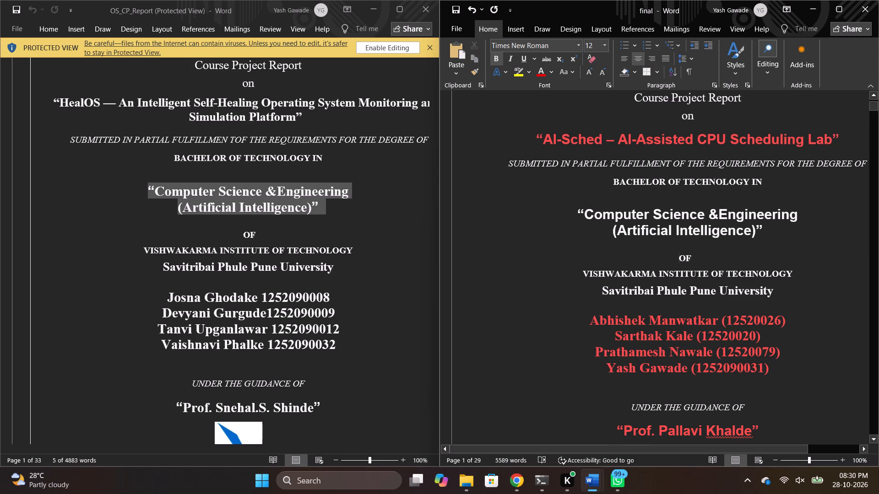
Replace the guide's name inside the quotation marks on the final report's cover with the one copied from the OS_CP_Report cover.
scroll(647, 328, "down", 3)
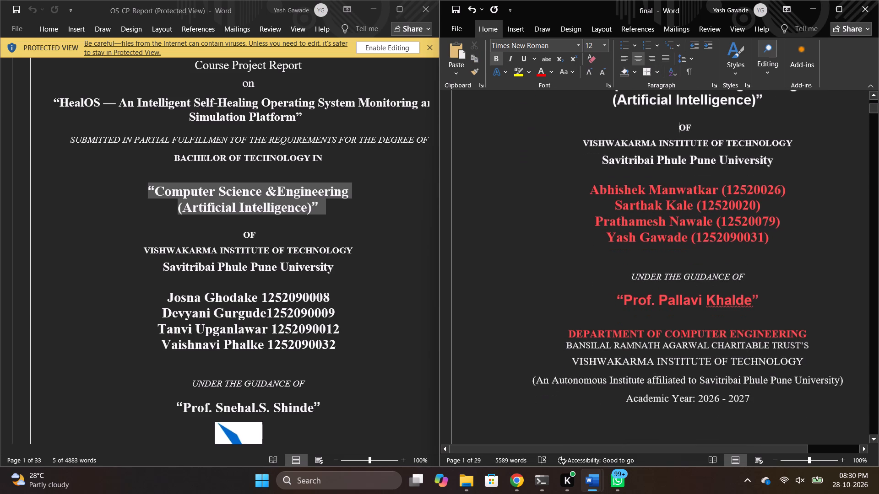
scroll(647, 328, "down", 2)
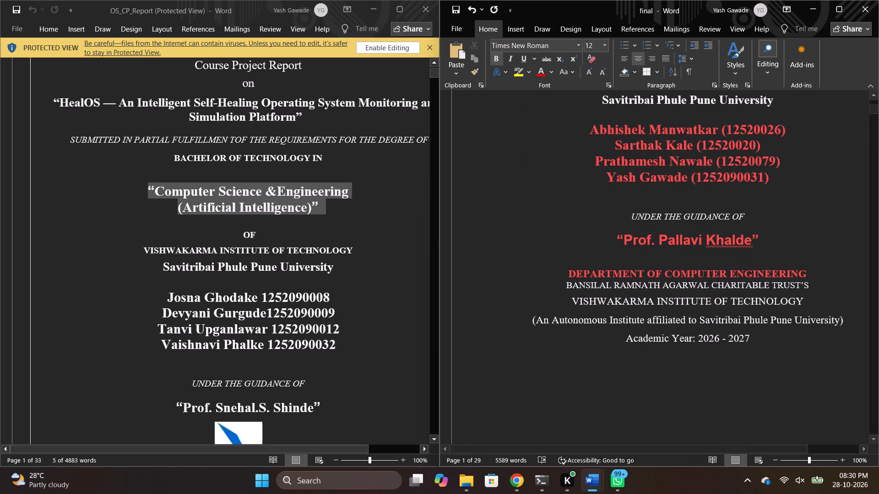
scroll(310, 367, "down", 3)
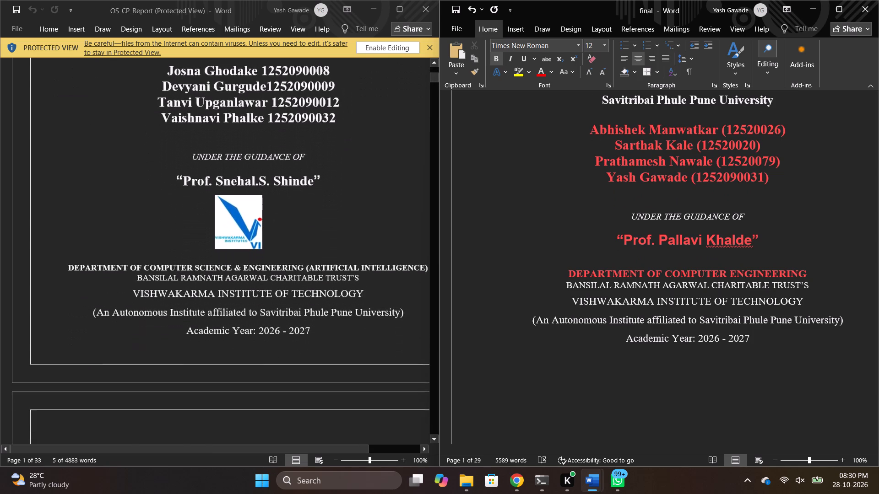
scroll(310, 367, "down", 1)
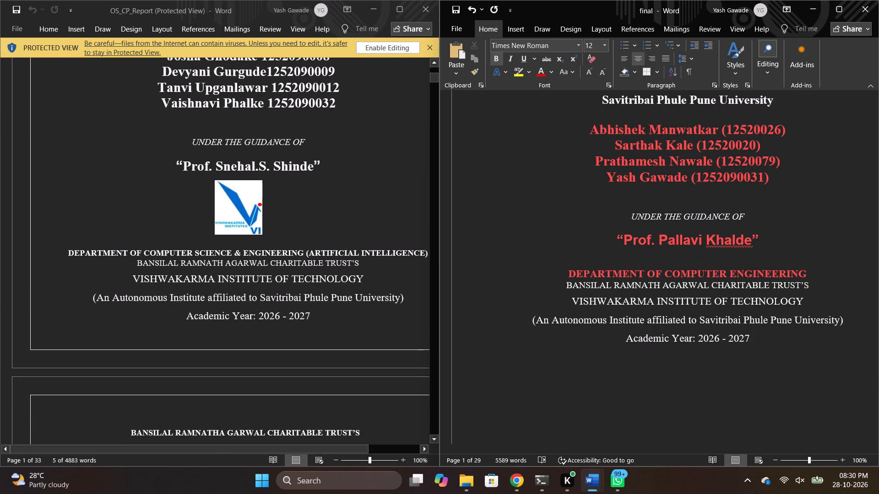
left_click_drag(309, 165, 296, 165)
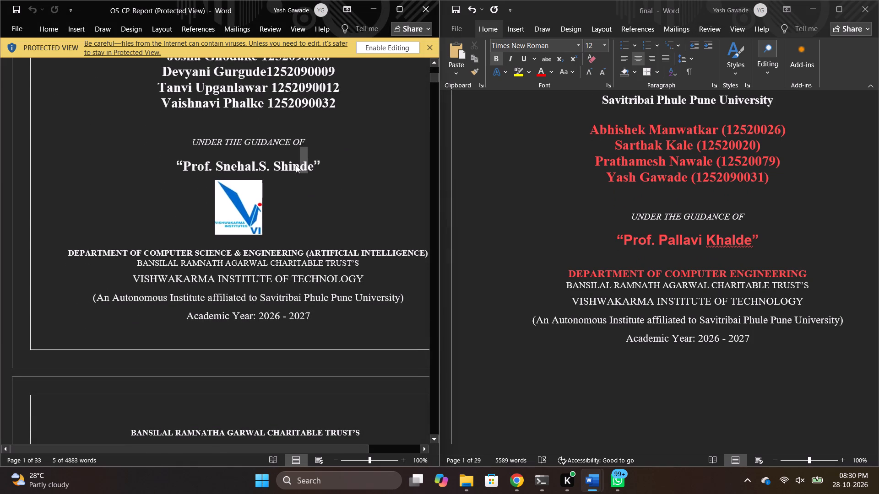
left_click_drag(296, 165, 279, 168)
left_click_drag(315, 166, 248, 169)
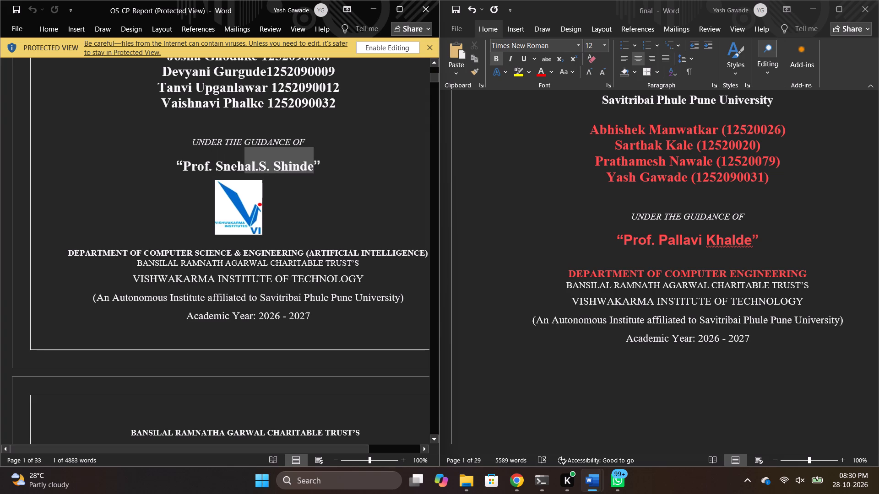
left_click_drag(248, 169, 223, 172)
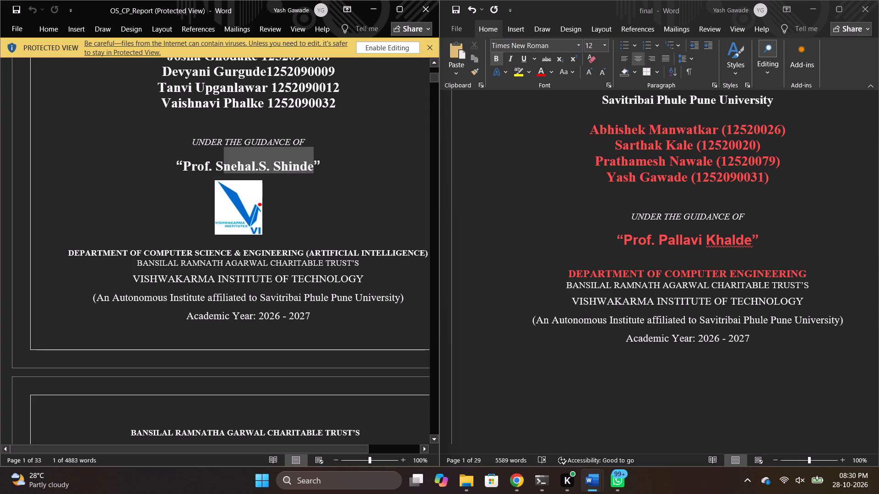
left_click_drag(223, 172, 186, 168)
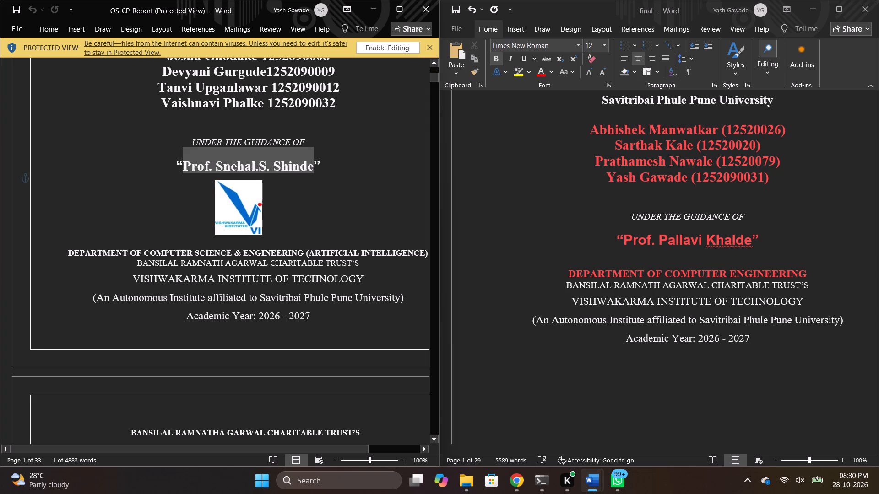
left_click_drag(186, 168, 182, 168)
key("ctrl+c")
key("ctrl+c")
key("ctrl+c")
key("ctrl+c")
key("ctrl+c")
left_click(749, 233)
left_click_drag(753, 240, 622, 238)
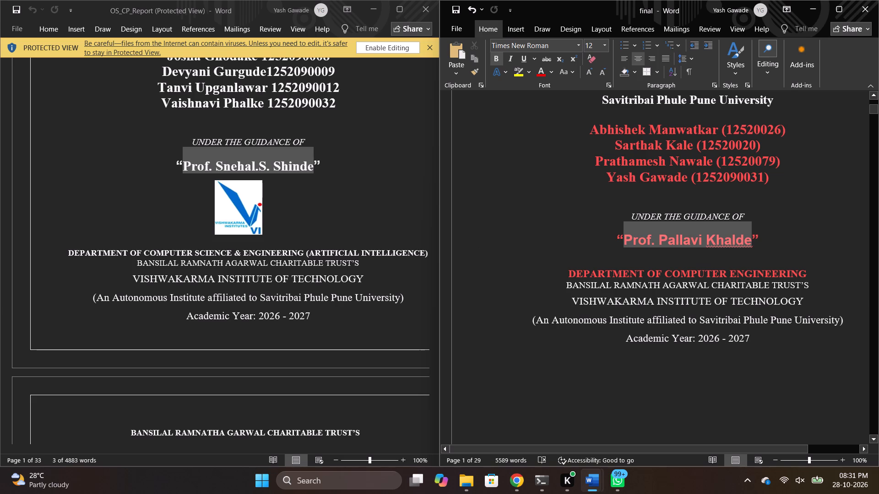
left_click_drag(622, 238, 622, 236)
key("ctrl+v")
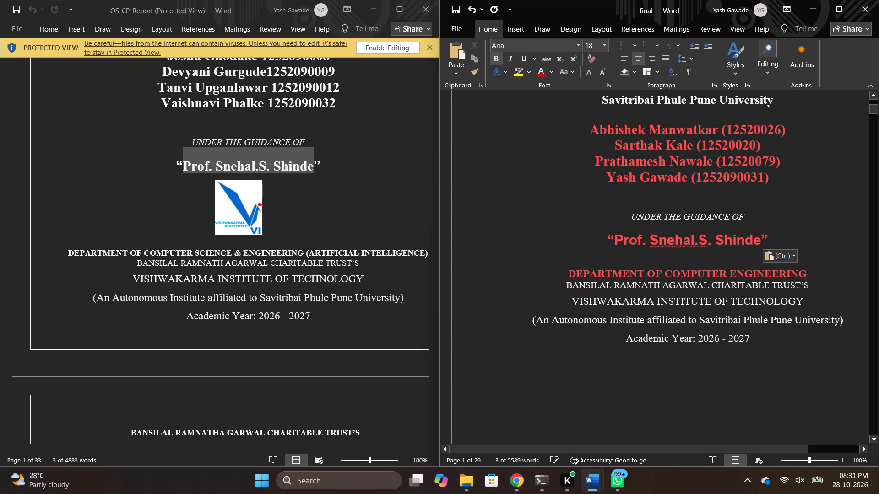
left_click(678, 260)
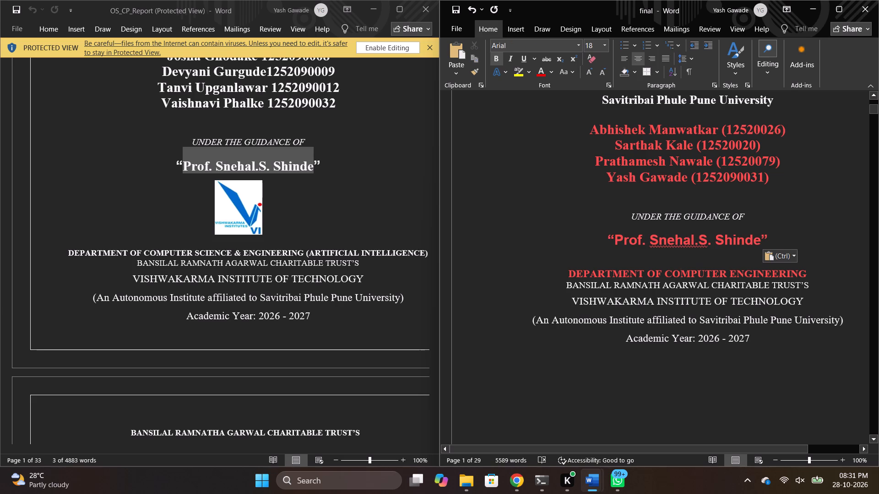
scroll(694, 297, "down", 1)
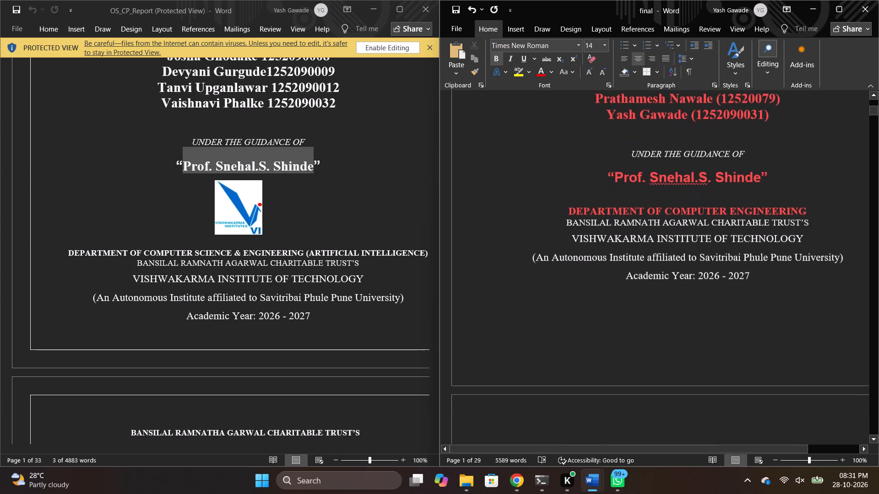
Replace the final report's cover block, from the department line through the academic year, with the one copied from the OS_CP_Report cover.
scroll(694, 297, "down", 1)
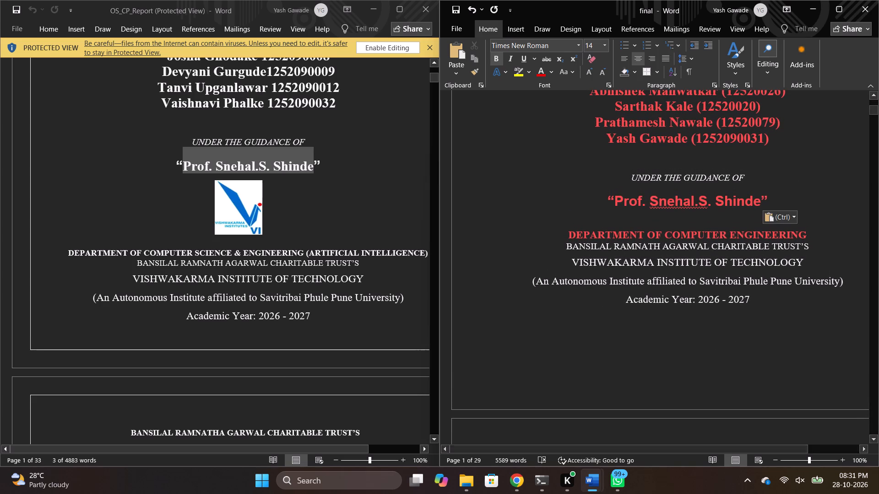
left_click_drag(336, 320, 143, 244)
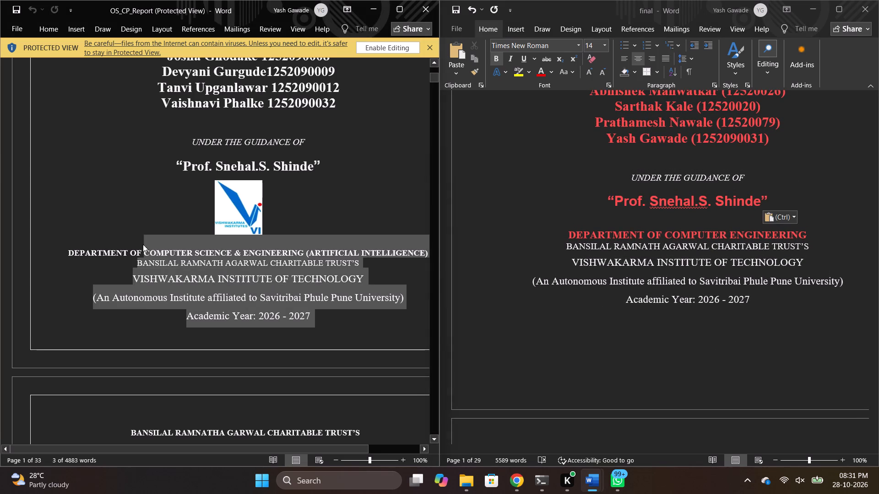
left_click_drag(143, 244, 63, 241)
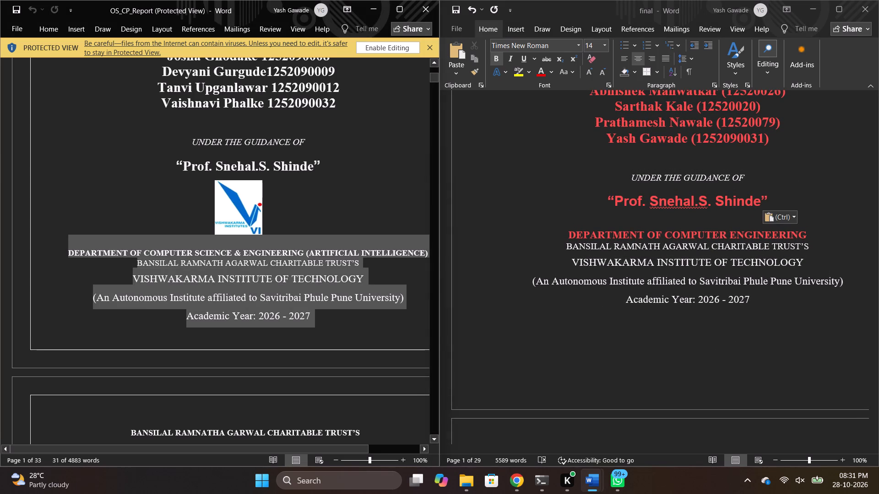
key("ctrl+c")
key("ctrl+c")
key("ctrl+c")
key("ctrl+c")
key("ctrl+c")
key("ctrl+c")
key("ctrl+c")
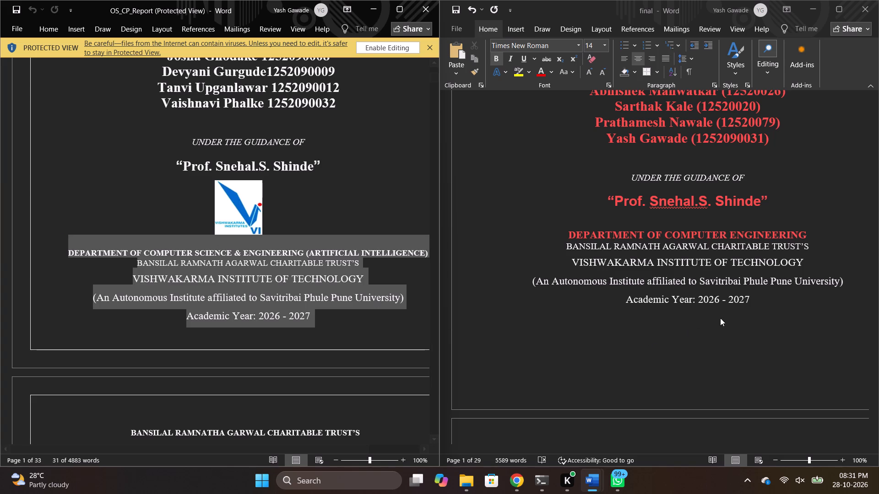
left_click_drag(749, 295, 548, 265)
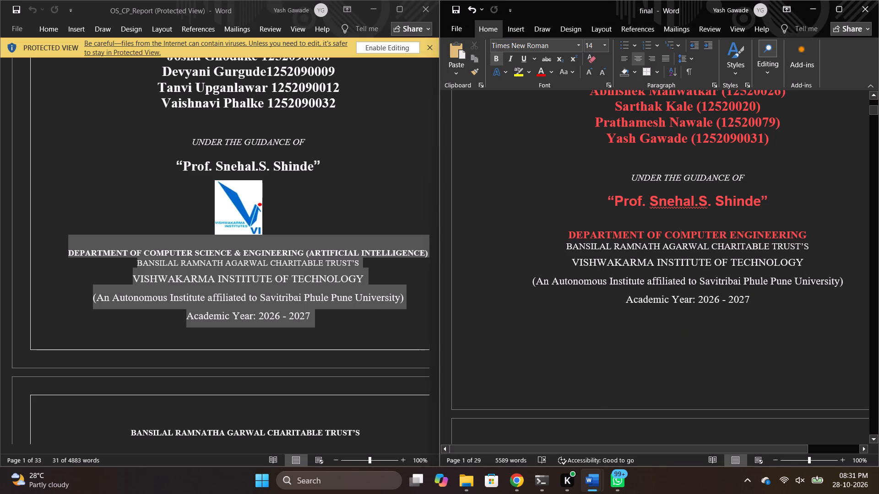
left_click_drag(548, 265, 749, 316)
left_click_drag(751, 301, 540, 242)
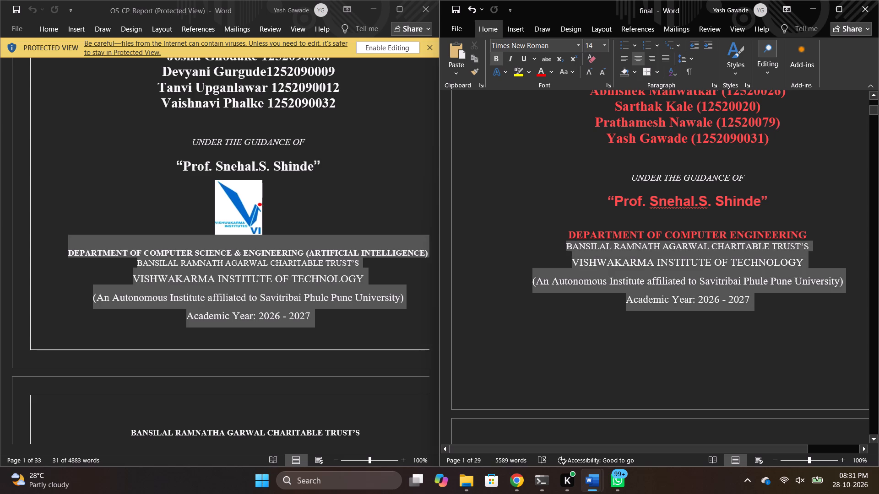
left_click_drag(540, 242, 541, 234)
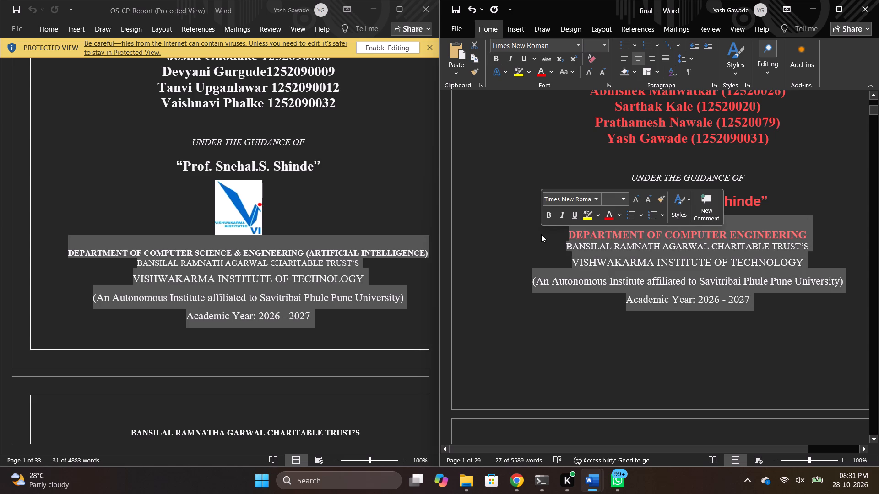
key("ctrl+v")
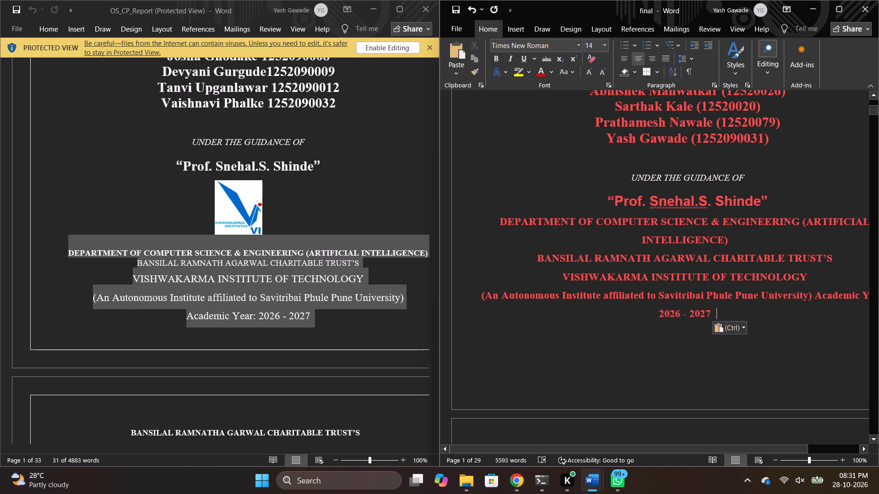
Insert a blank line between the guide's name and the department line on the final report's cover.
left_click(786, 204)
key("Return")
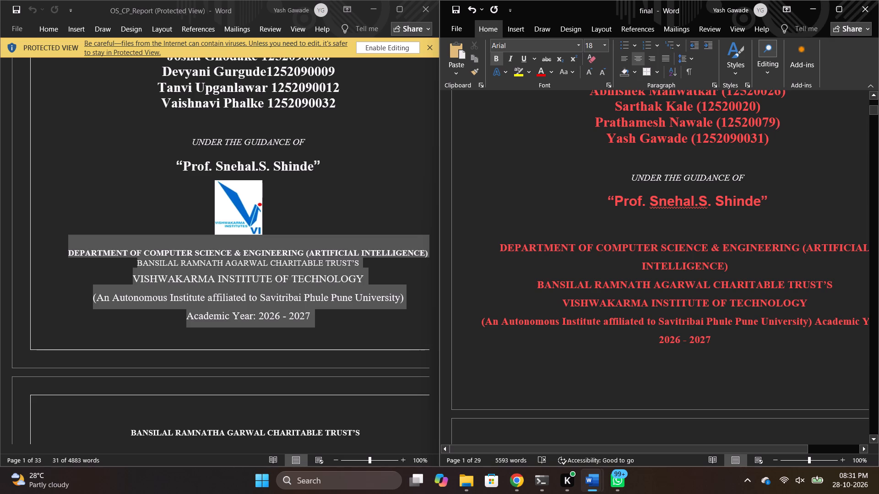
Add a space before the middle initial in the guide's name on the final report's cover.
left_click(700, 199)
key("space")
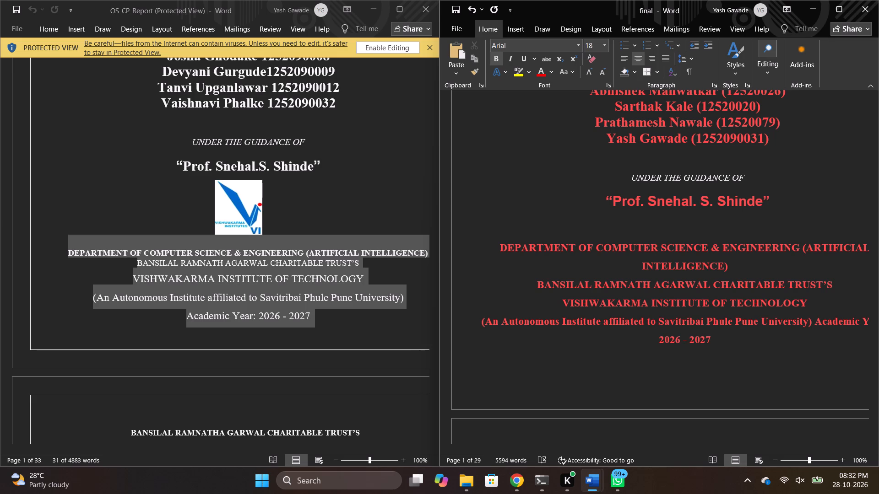
Set the font colour of the cover's department, institute and academic year lines to black.
scroll(700, 199, "up", 4)
scroll(700, 199, "down", 1)
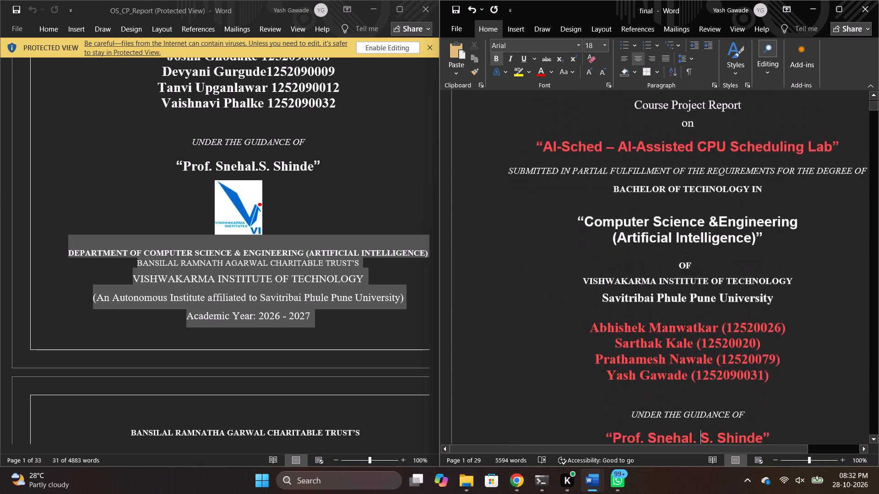
scroll(700, 199, "down", 2)
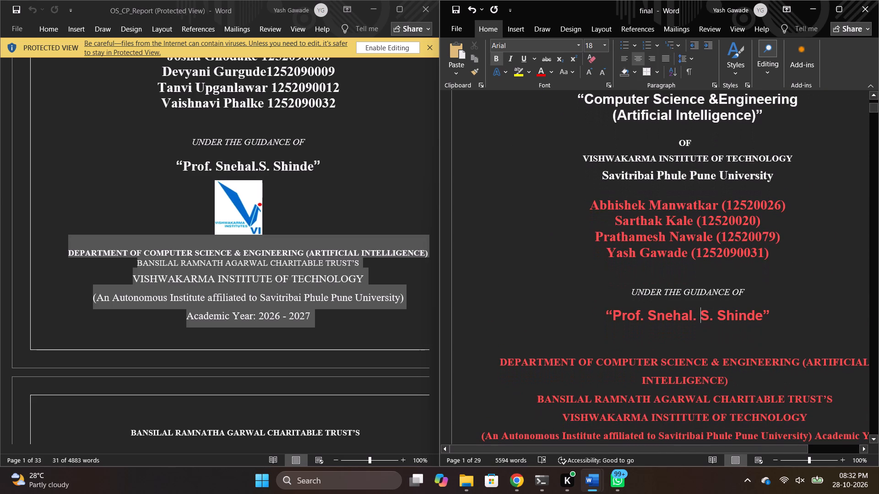
scroll(700, 199, "down", 2)
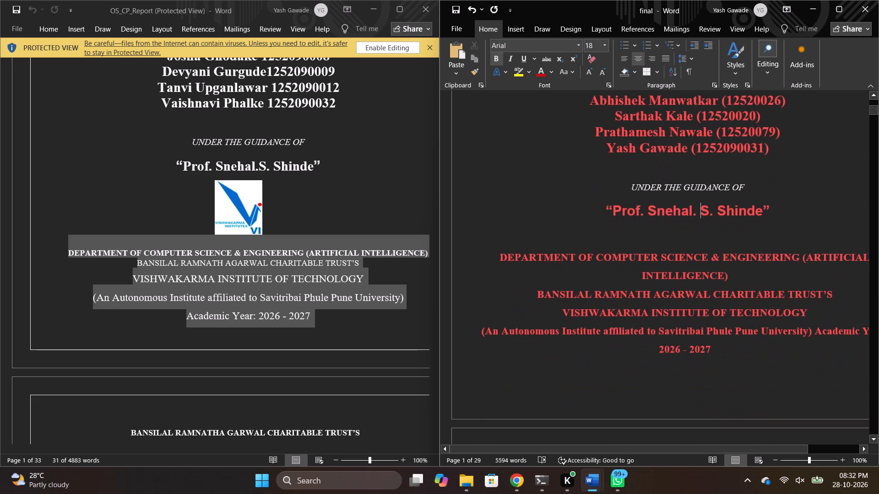
left_click_drag(732, 353, 678, 333)
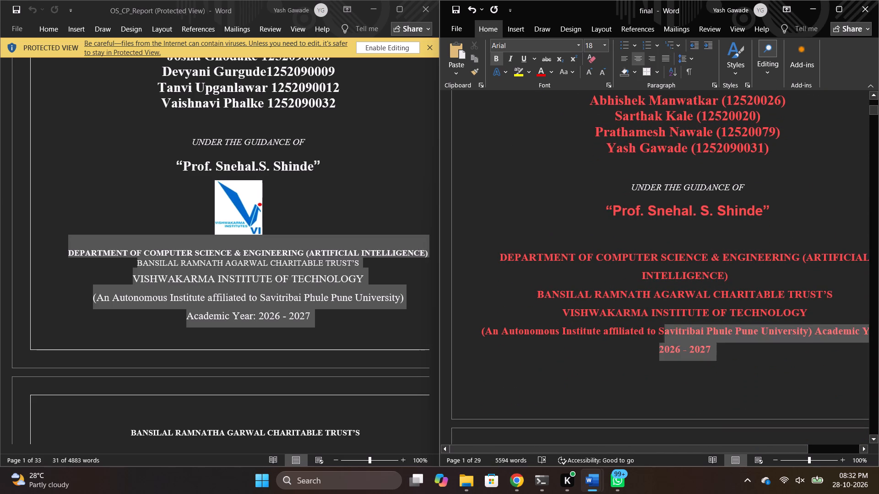
left_click_drag(678, 333, 523, 253)
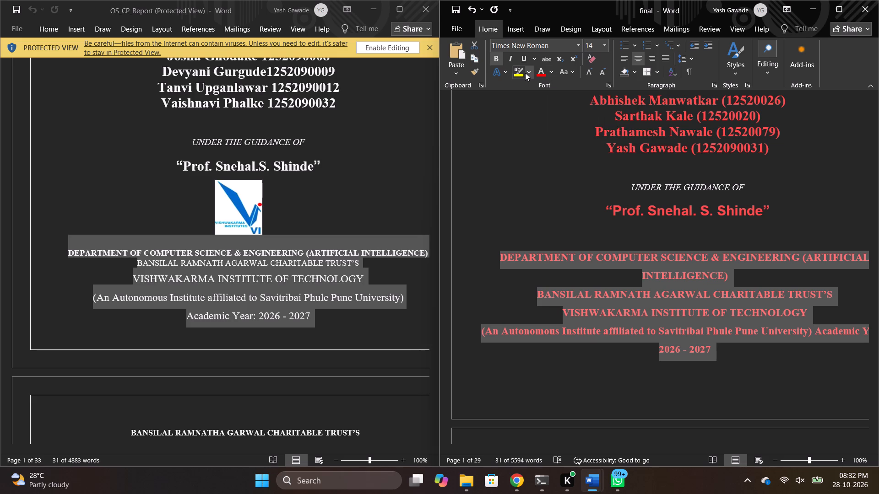
left_click(551, 73)
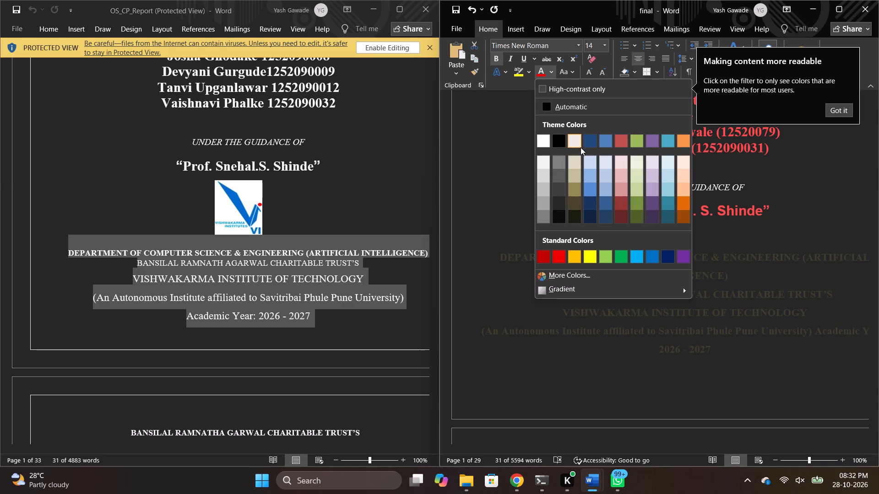
left_click(539, 144)
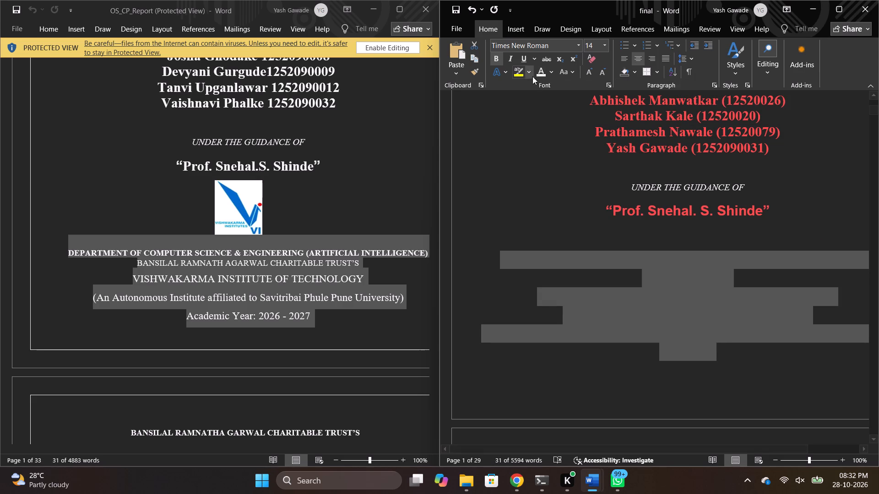
left_click(550, 75)
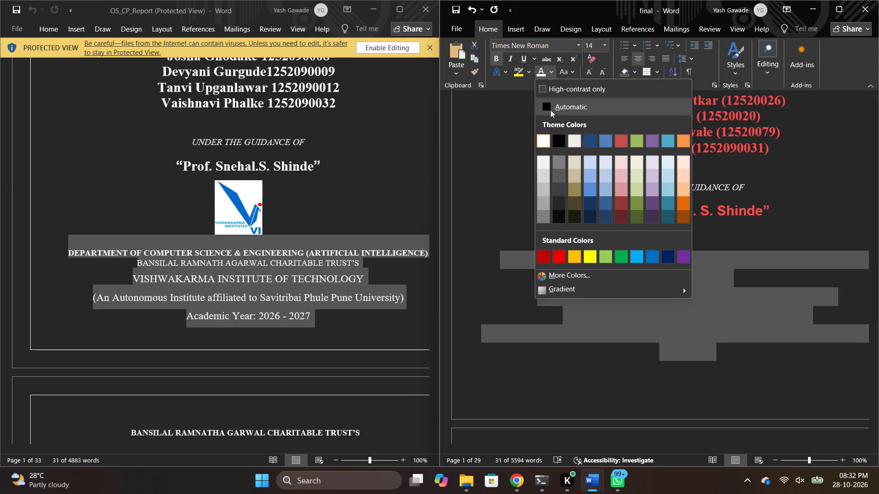
left_click(553, 144)
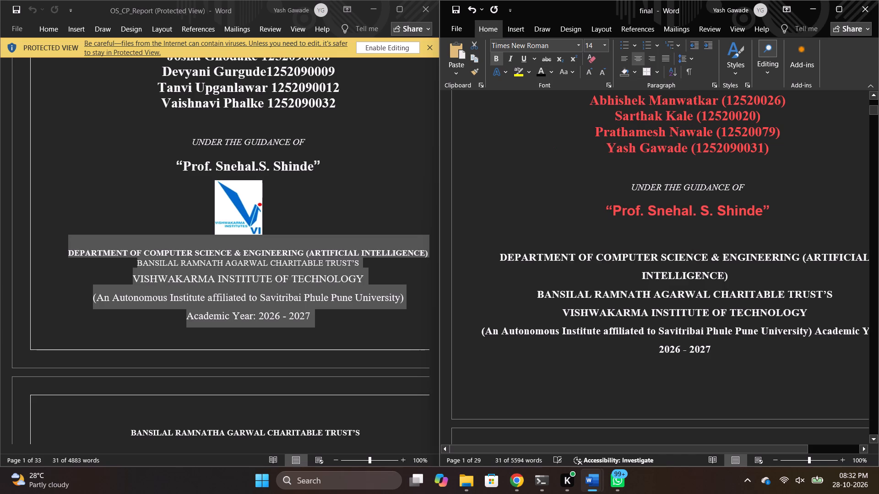
left_click(525, 157)
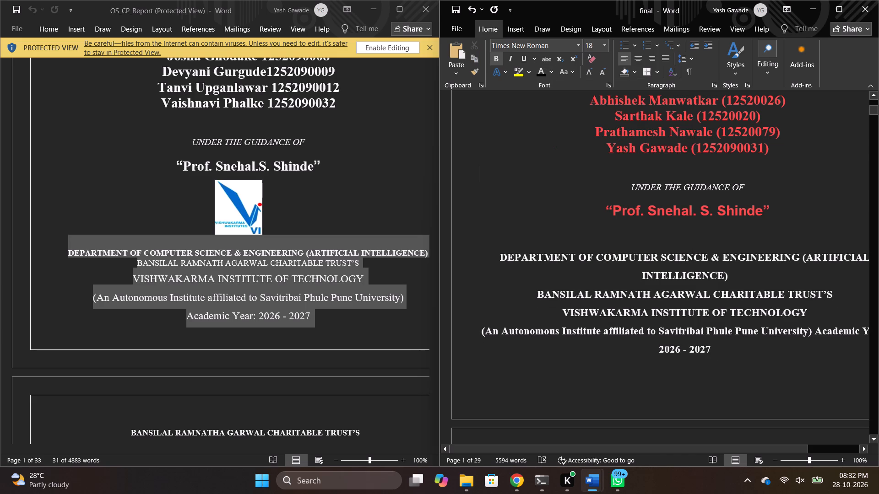
Copy the institute logo from the OS_CP_Report certificate page onto a new line below “PUNE – 411037” on the final report's certificate page.
scroll(526, 149, "down", 2)
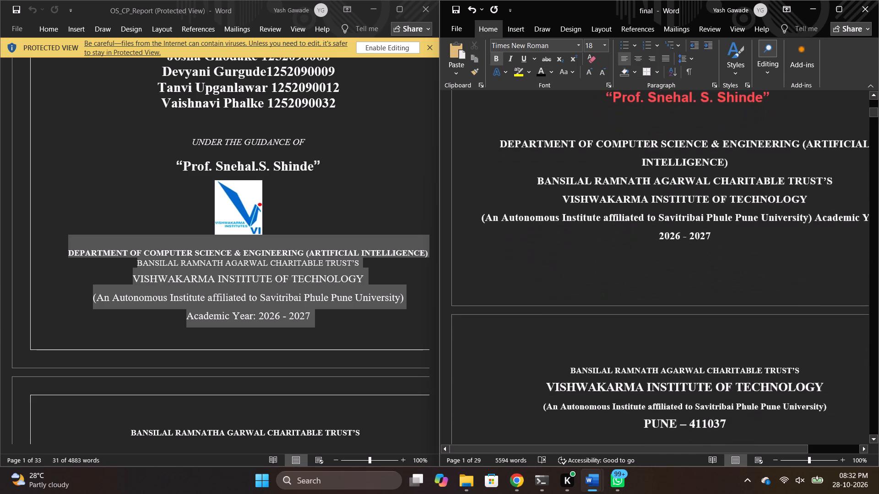
scroll(526, 149, "down", 3)
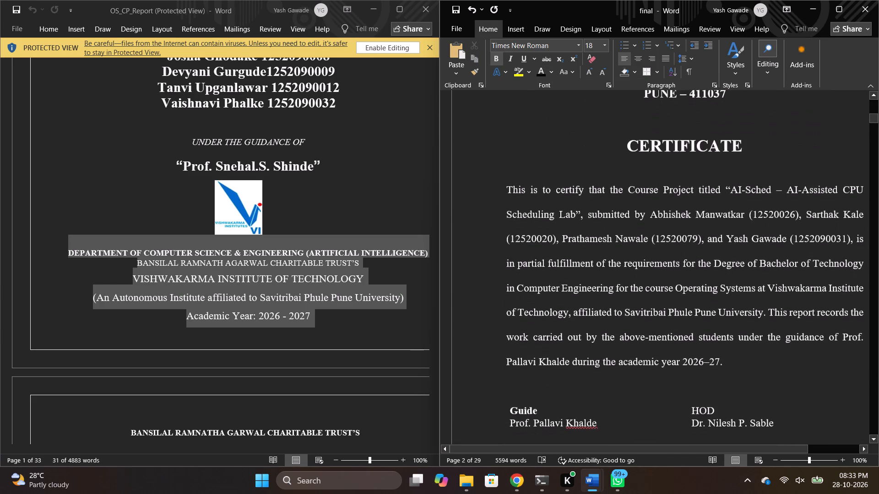
scroll(385, 228, "down", 2)
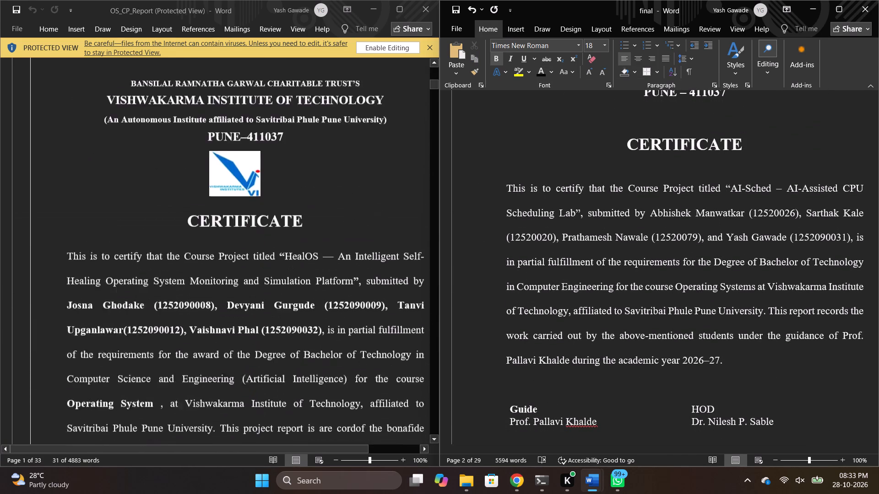
scroll(385, 228, "down", 1)
scroll(385, 228, "up", 1)
scroll(589, 269, "up", 1)
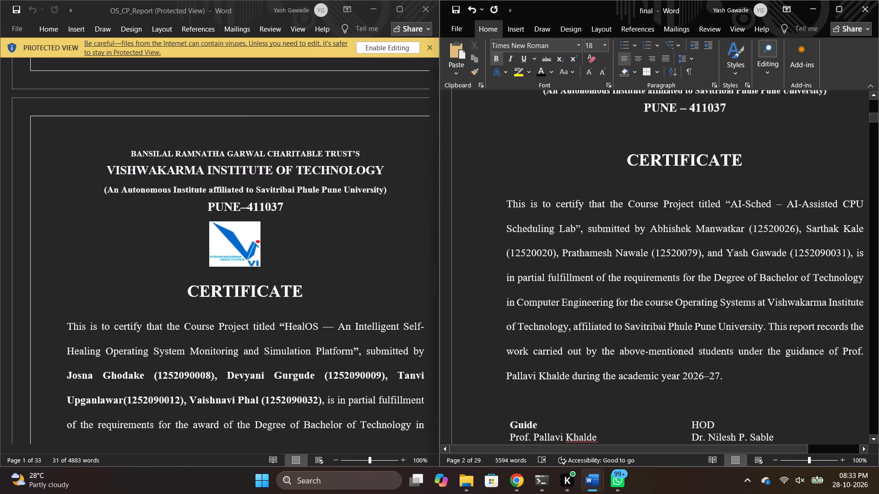
scroll(589, 269, "up", 1)
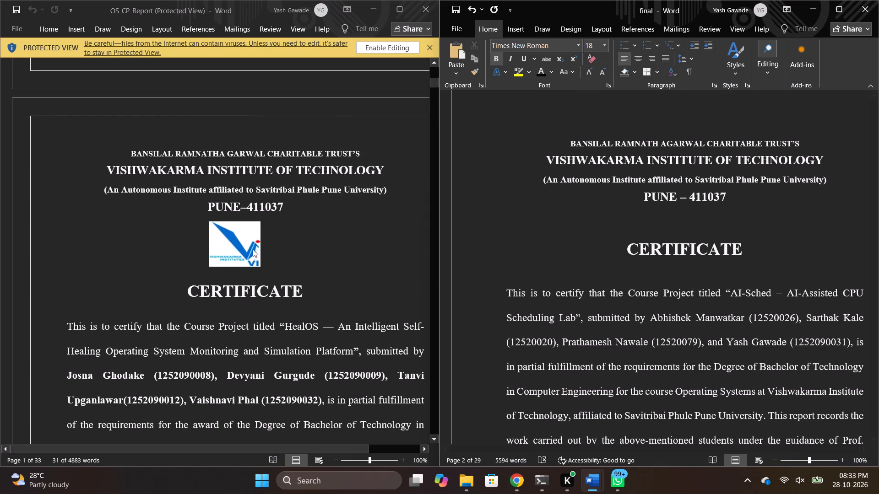
left_click(243, 256)
right_click(243, 256)
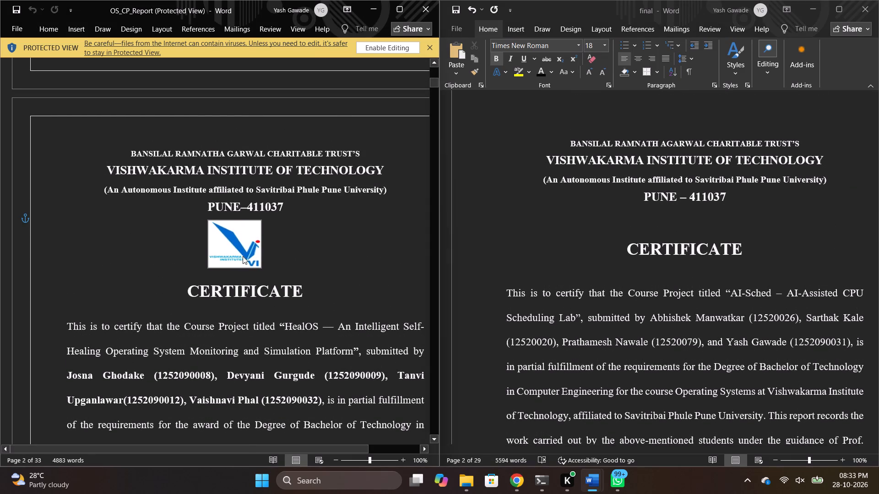
left_click(265, 236)
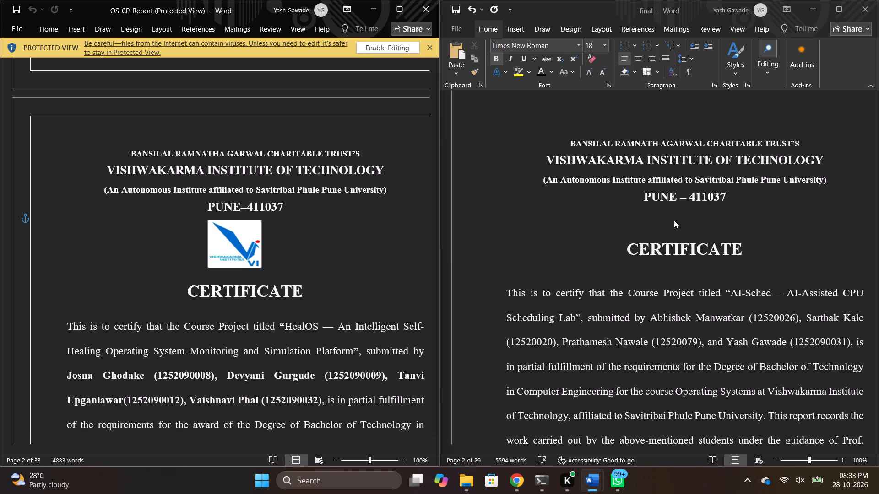
left_click(728, 194)
left_click(728, 194)
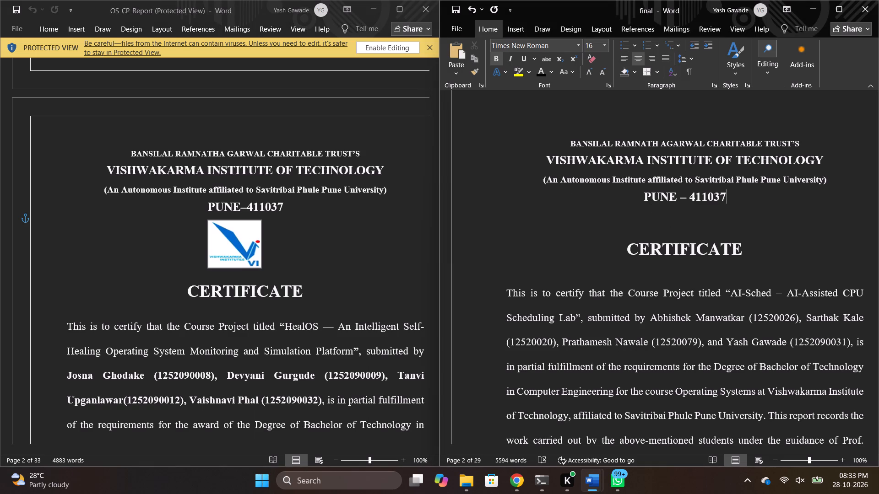
key("Return")
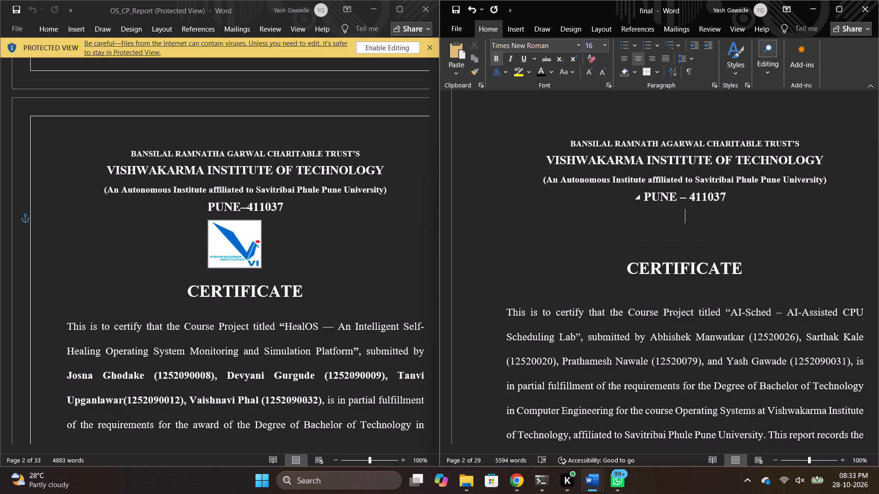
key("ctrl+v")
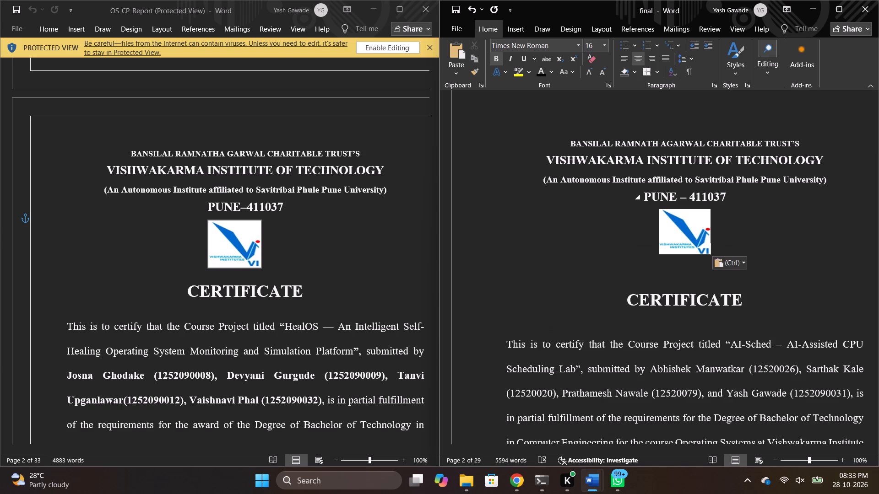
Compare the final report's certificate text and guide/HOD signature block with those on the OS_CP_Report certificate page.
scroll(715, 179, "down", 1)
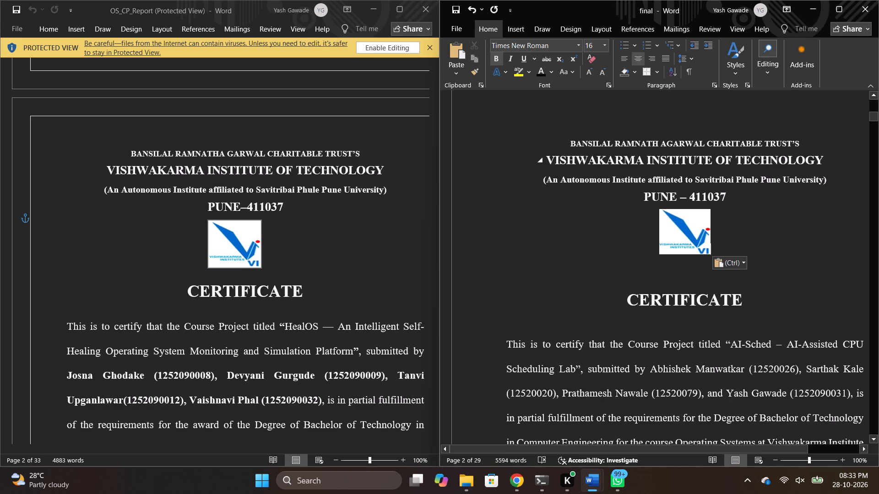
scroll(708, 159, "down", 2)
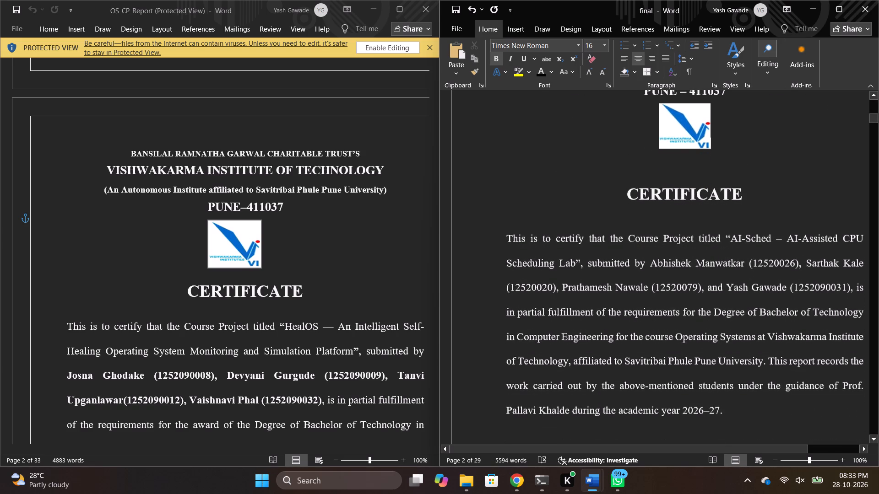
scroll(707, 157, "down", 3)
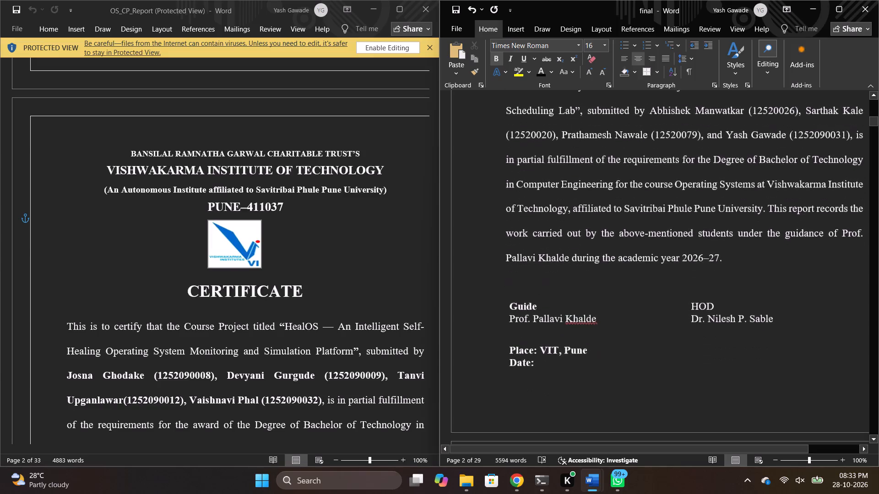
scroll(708, 134, "down", 1)
scroll(266, 342, "down", 1)
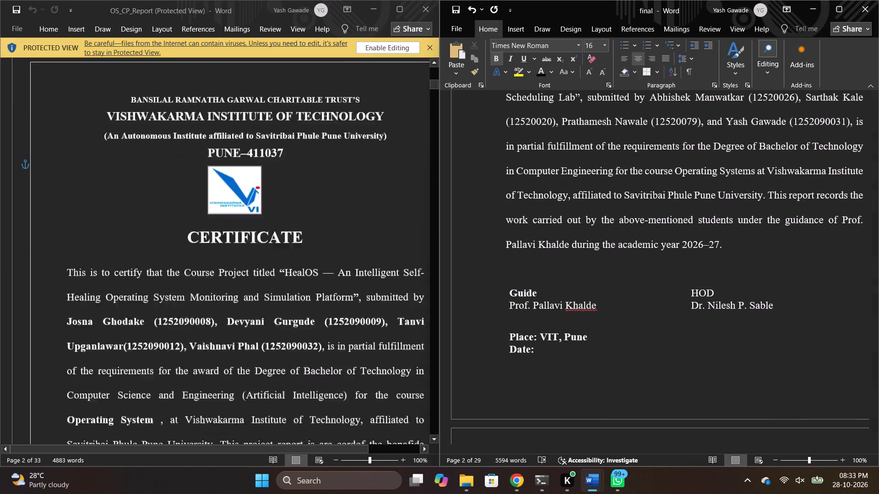
scroll(266, 342, "down", 3)
scroll(277, 261, "down", 1)
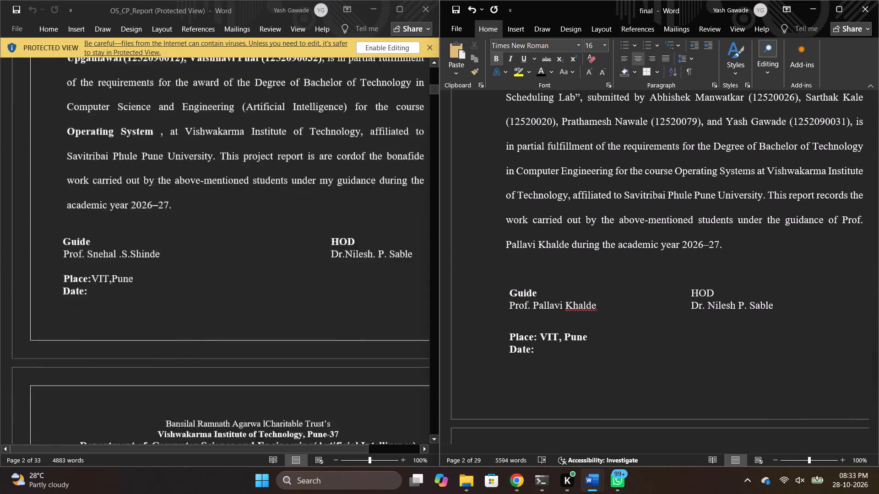
Remove the indent before “Project Area” on the final report's Project Synopsis page and start it on its own line below the project title.
scroll(277, 261, "down", 3)
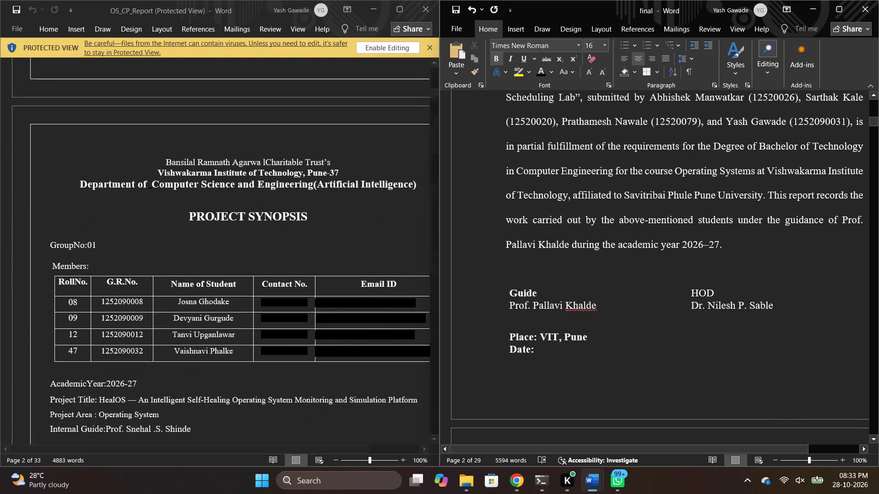
scroll(528, 315, "down", 5)
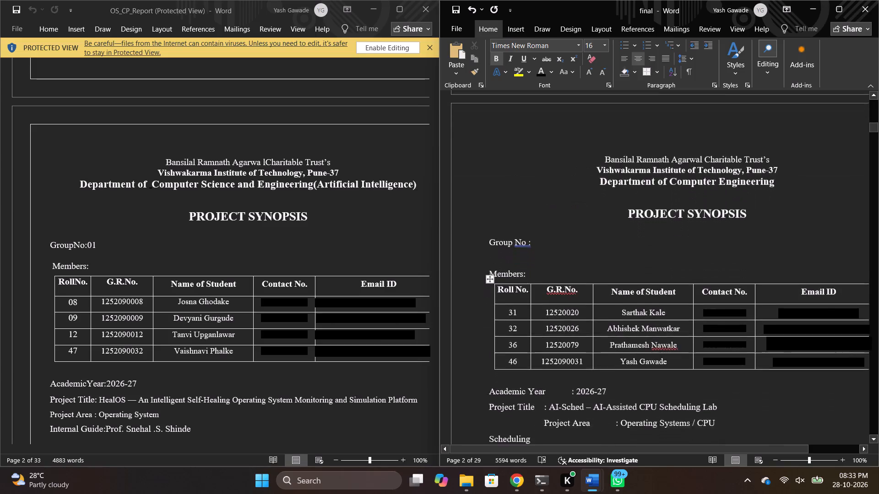
scroll(528, 315, "down", 1)
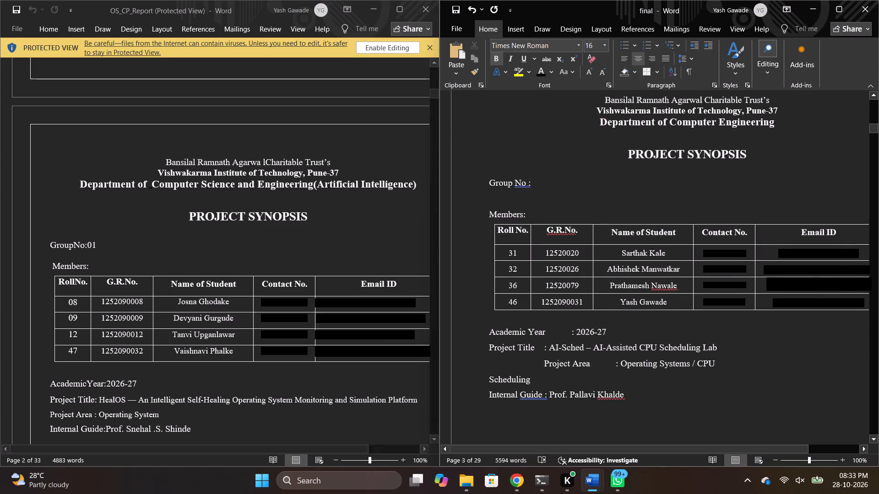
left_click(539, 368)
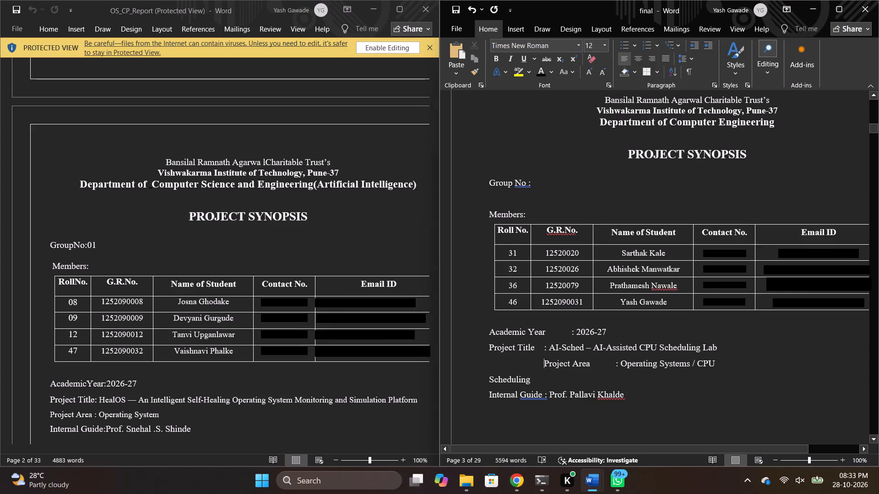
left_click(539, 366)
key("BackSpace")
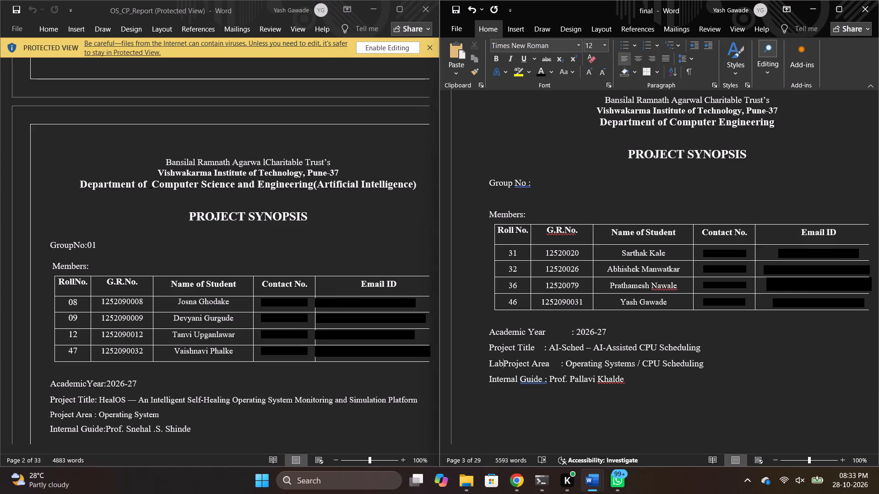
key("Return")
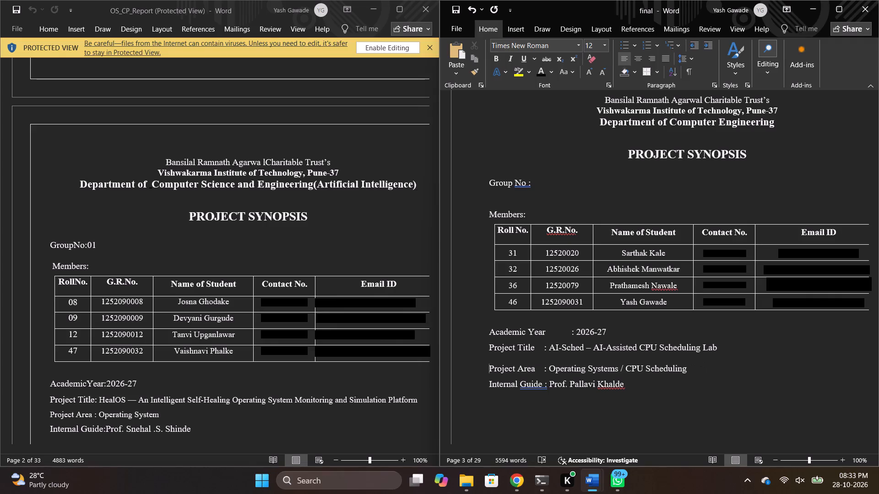
Insert a paragraph break before the “Internal Guide” line on the final report's Project Synopsis page.
key("Down")
key("Return")
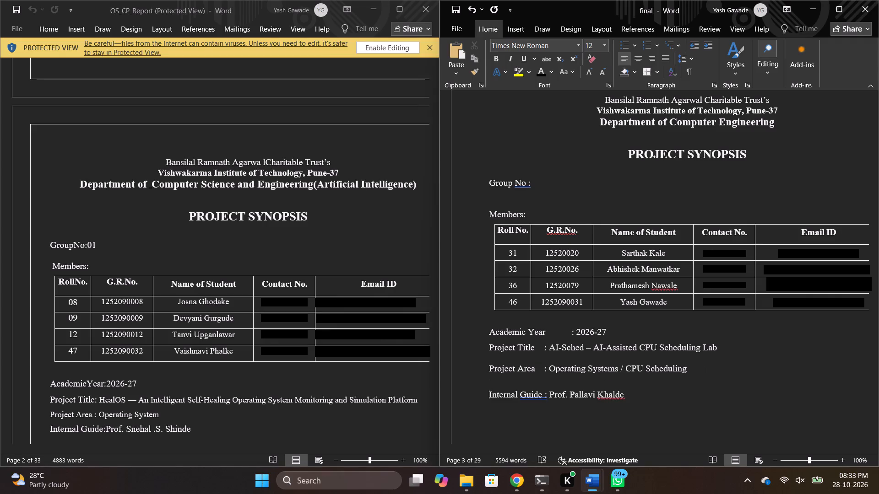
Compare the end of the synopsis page and the Acknowledgement page of the final report with those in OS_CP_Report.
scroll(356, 361, "down", 3)
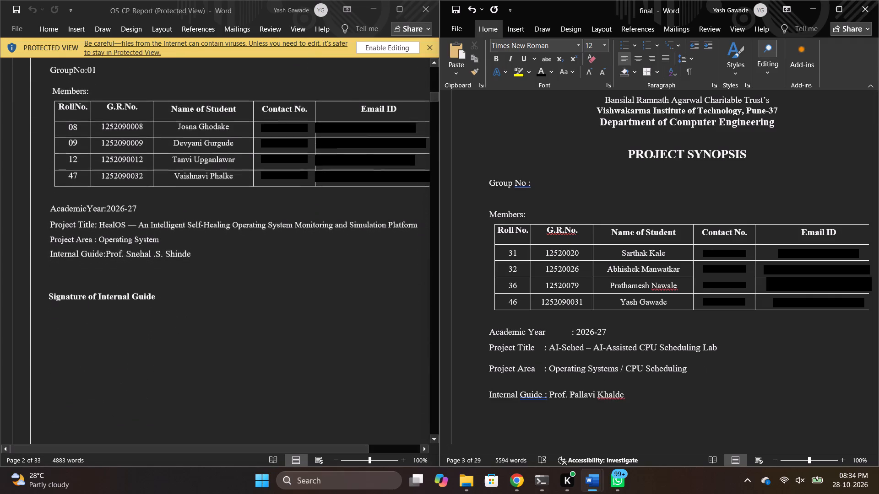
scroll(552, 361, "down", 1)
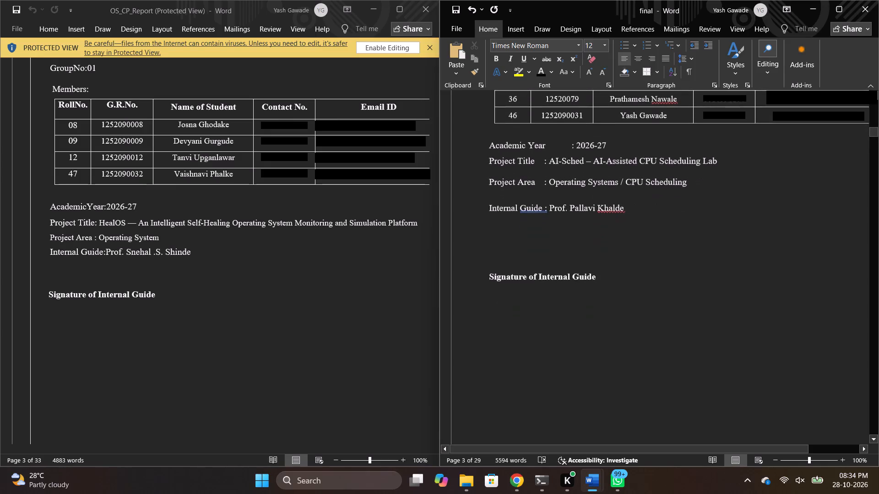
scroll(552, 361, "down", 4)
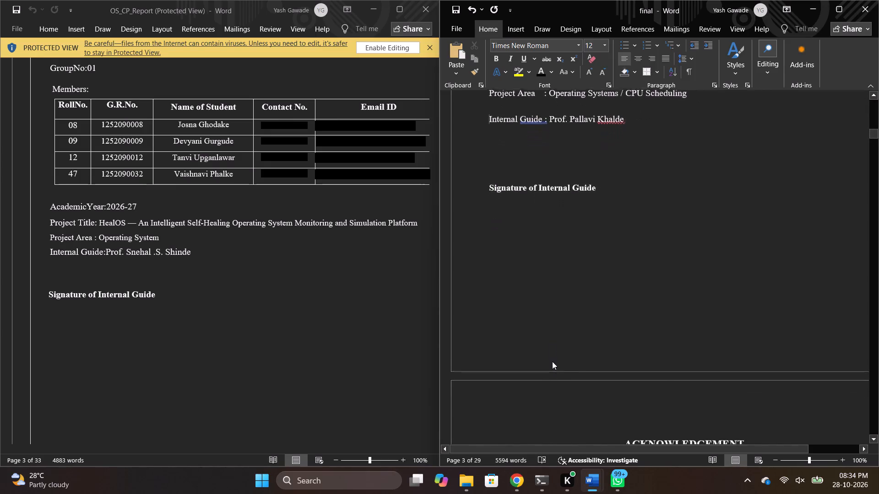
scroll(552, 361, "down", 2)
scroll(178, 374, "down", 2)
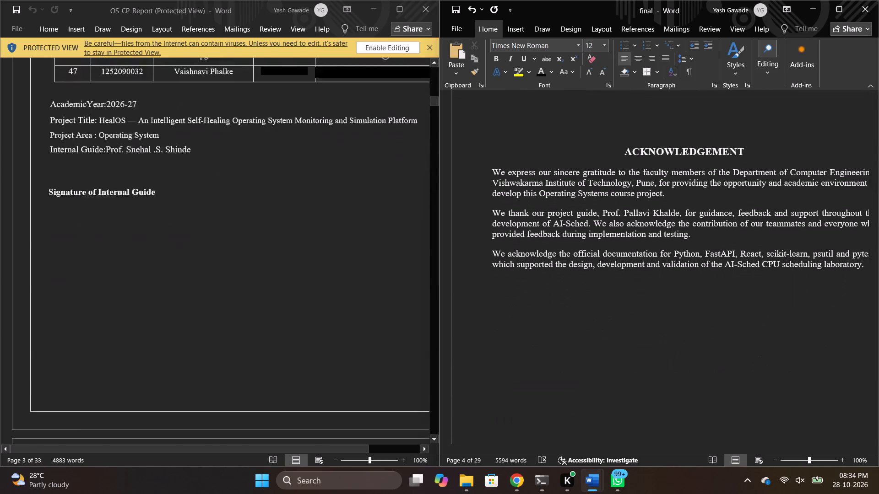
scroll(178, 374, "down", 1)
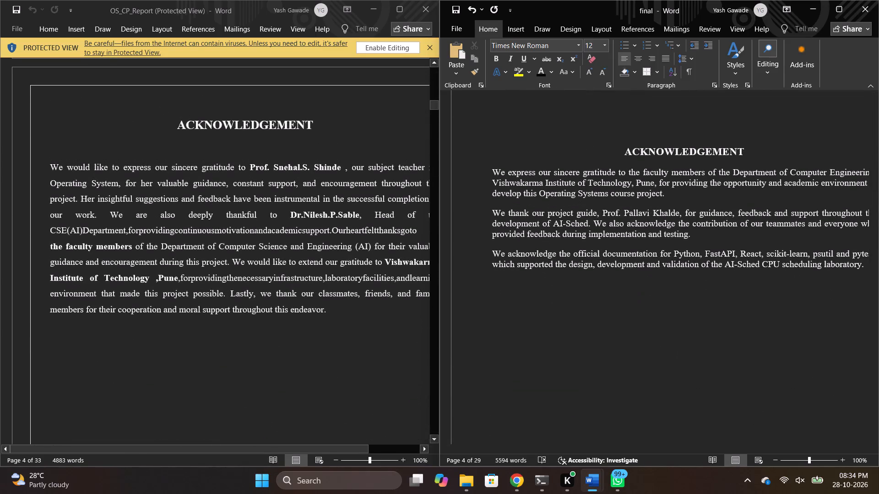
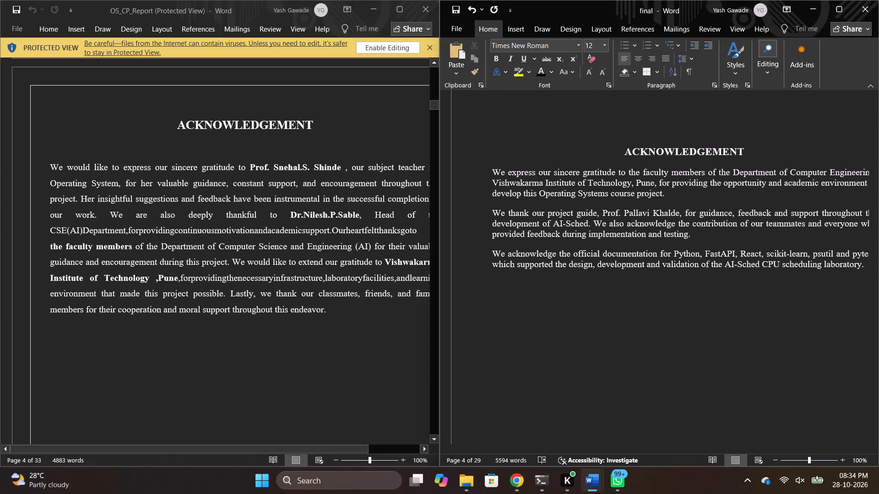
Enable editing for the OS_CP_Report document and place its window side by side with the final report.
left_click(209, 219)
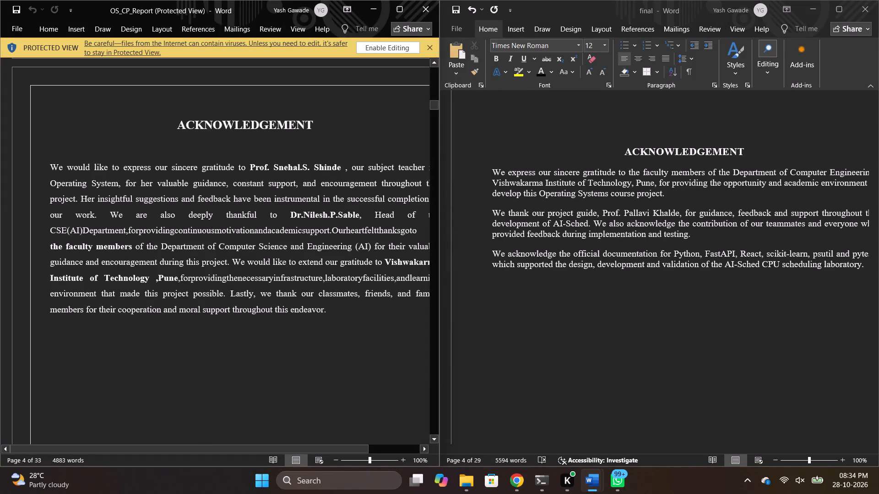
scroll(209, 219, "up", 3)
scroll(209, 219, "up", 20)
scroll(209, 219, "up", 7)
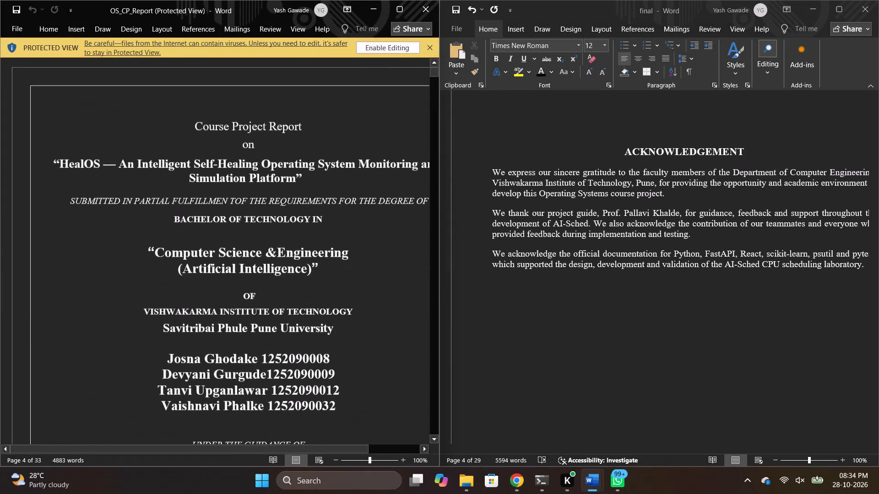
left_click(405, 48)
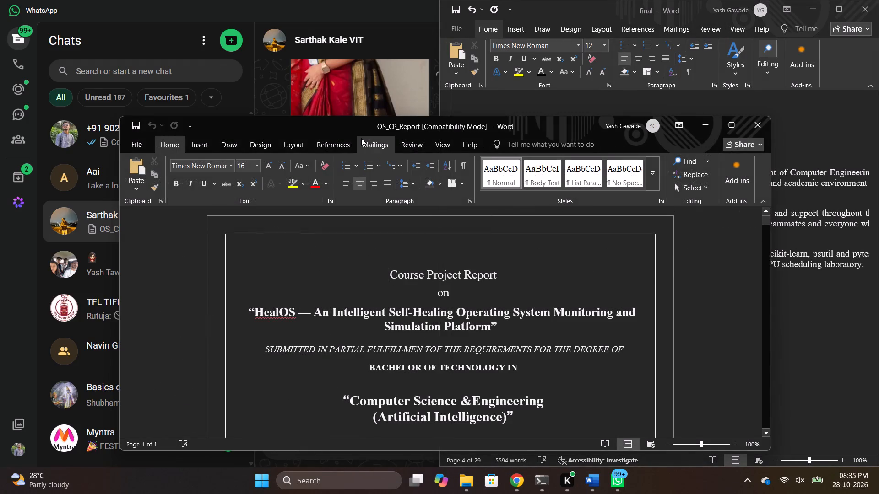
left_click_drag(353, 124, 314, 33)
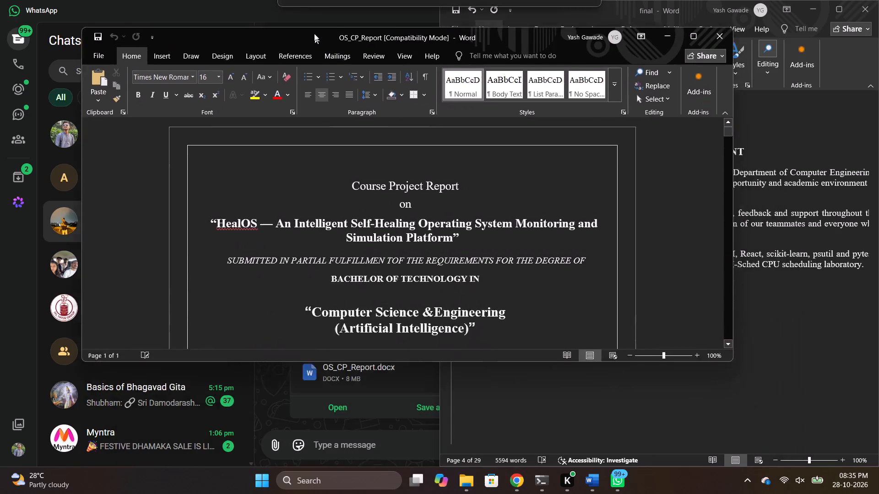
left_click_drag(314, 33, 294, 27)
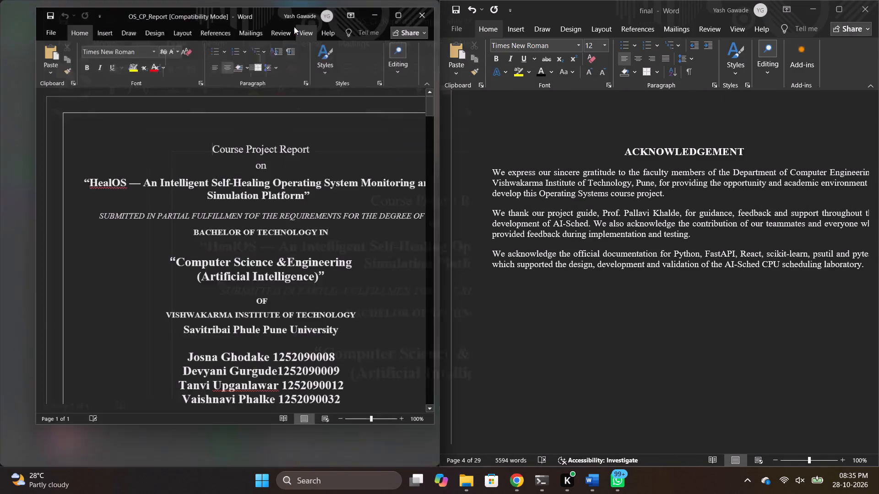
Compare the certificate pages of OS_CP_Report and the final report, checking the font size of the body text and signature block.
scroll(232, 243, "up", 7)
scroll(228, 231, "down", 3)
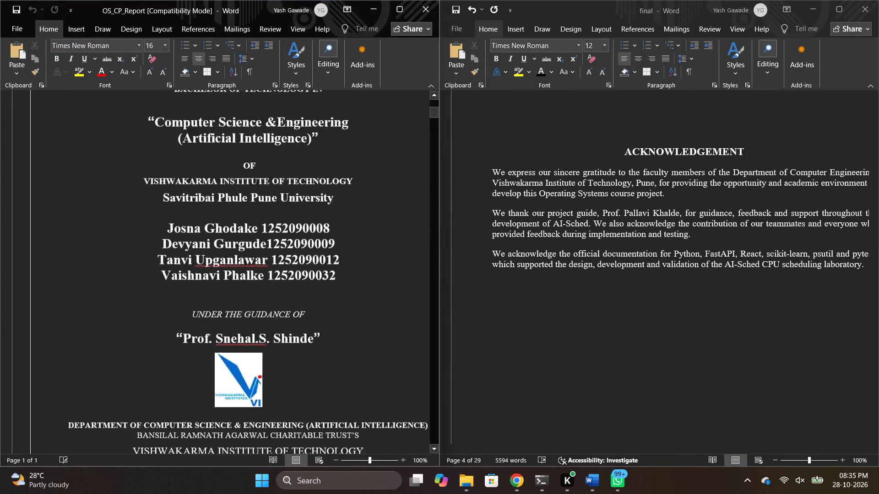
scroll(228, 231, "down", 5)
scroll(228, 231, "up", 1)
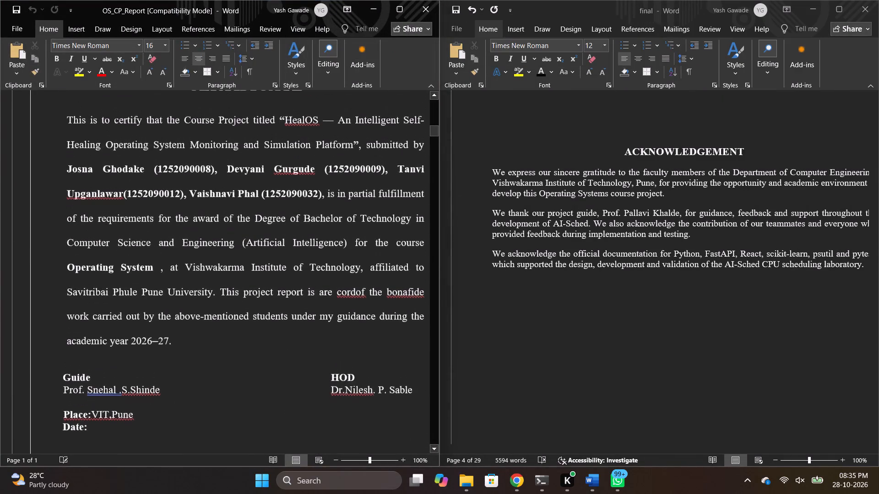
left_click(228, 231)
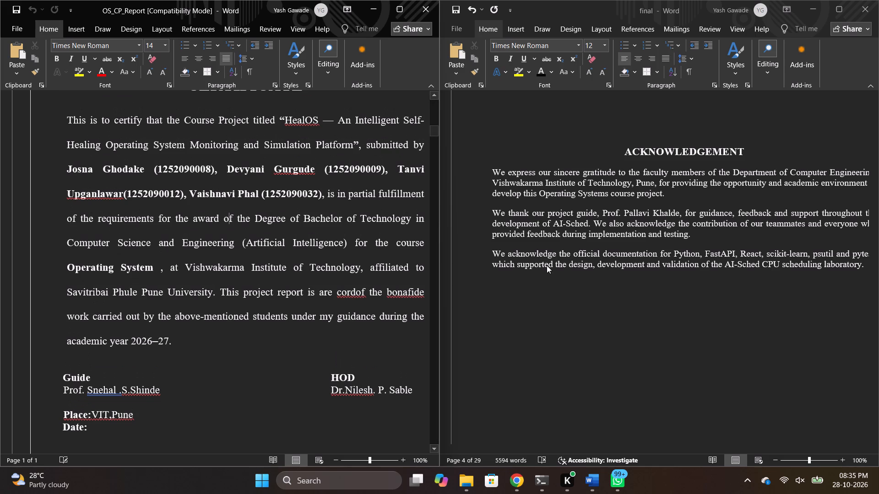
scroll(547, 265, "up", 8)
scroll(547, 265, "down", 3)
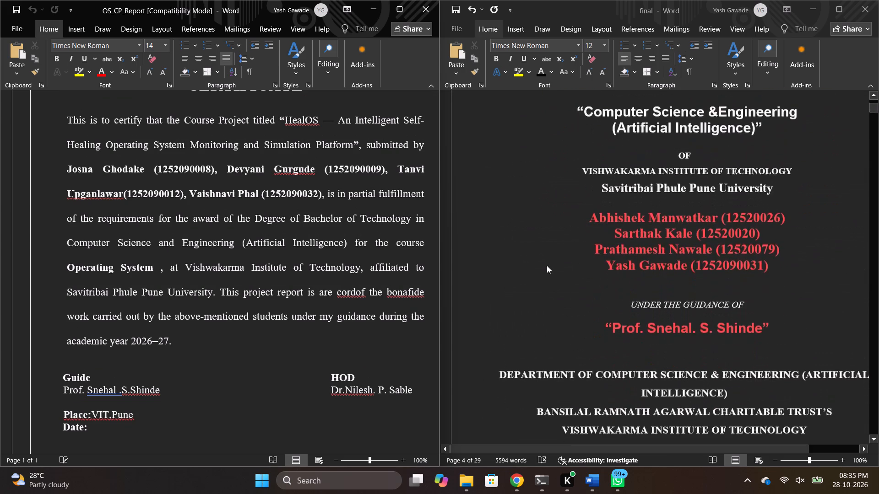
scroll(547, 265, "down", 3)
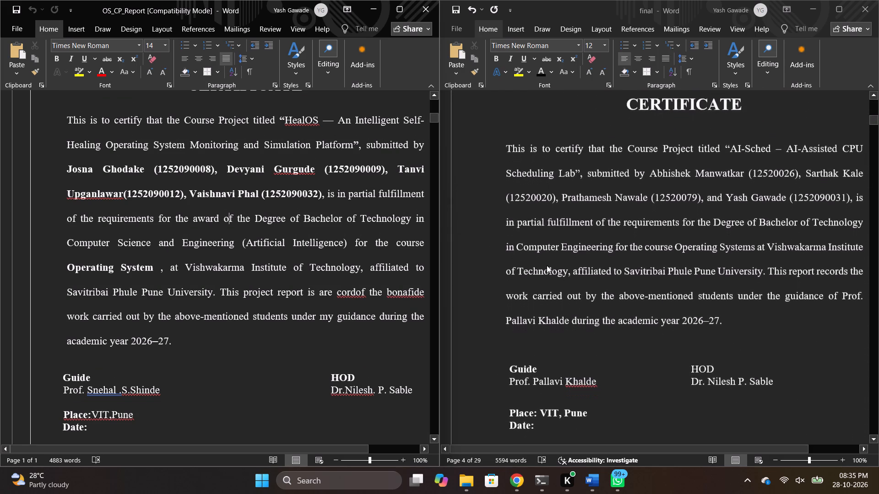
scroll(547, 265, "down", 1)
left_click(394, 226)
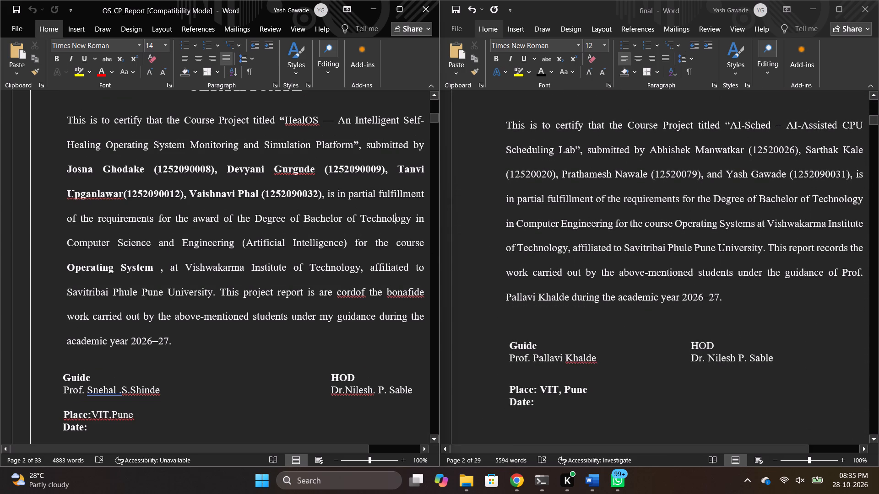
left_click(584, 215)
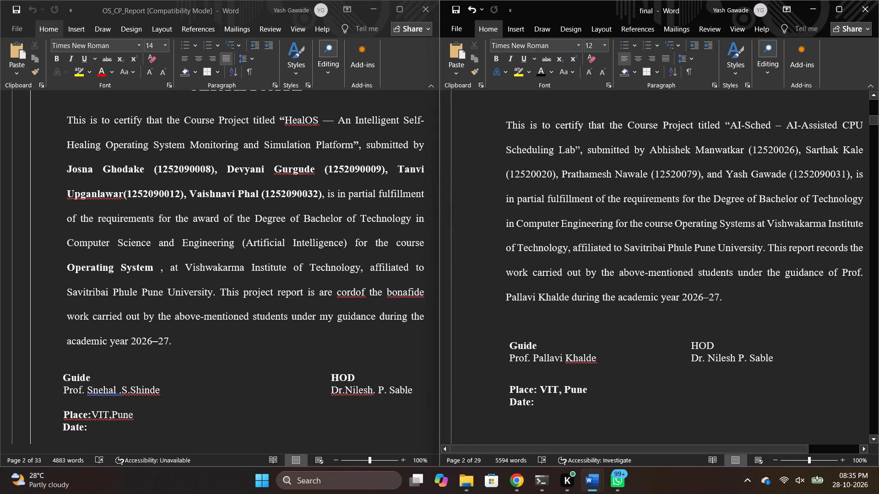
left_click(732, 374)
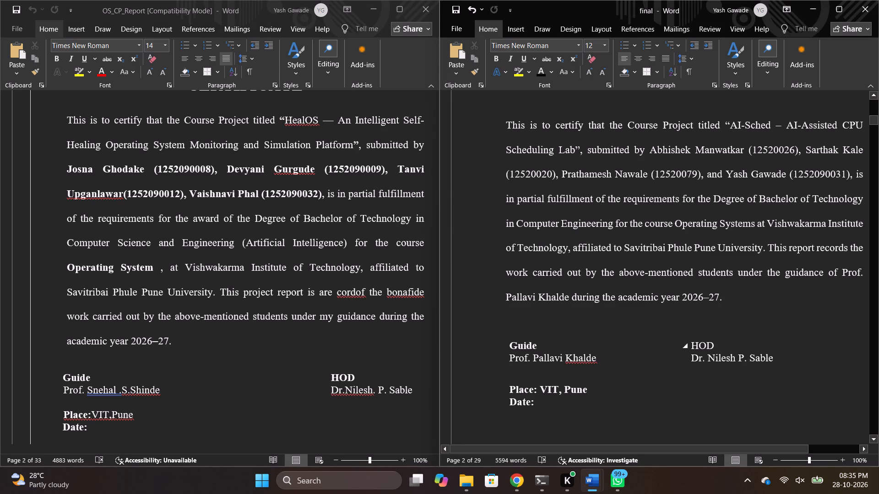
Set the final report's certificate text, from “This is to certify” through the Place and Date lines, to font size 14.
scroll(701, 397, "down", 1)
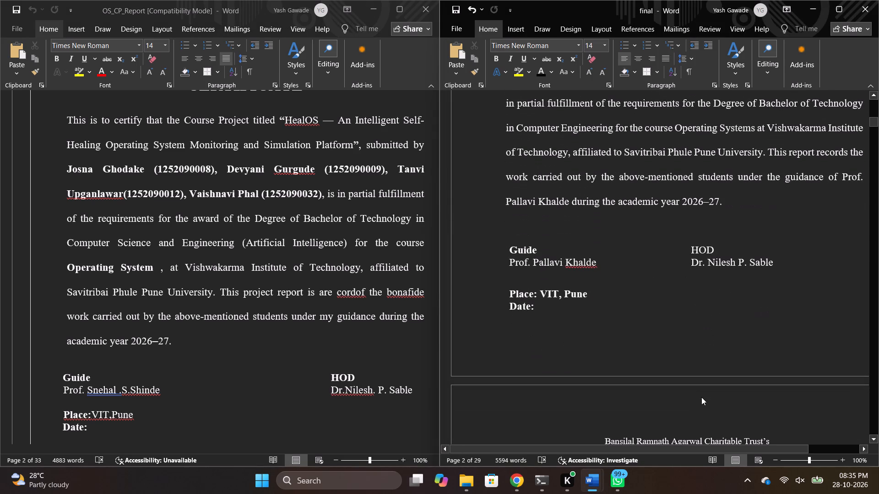
left_click_drag(612, 325, 510, 269)
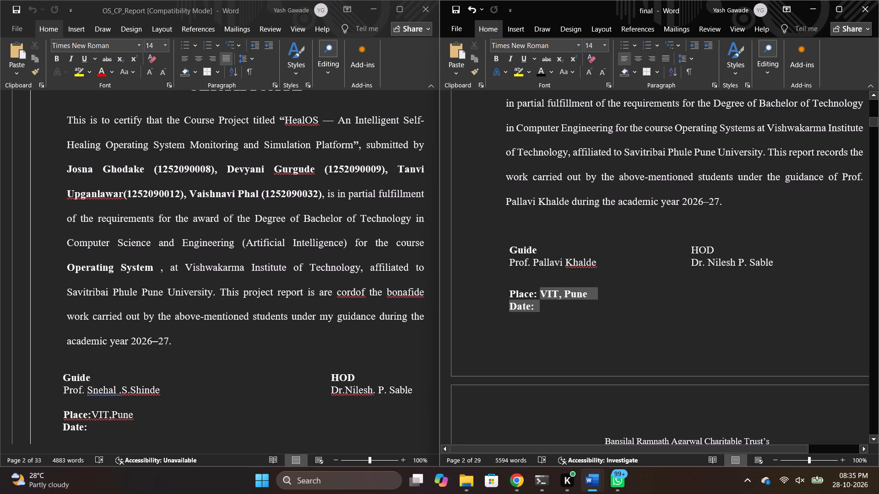
left_click_drag(510, 269, 517, 201)
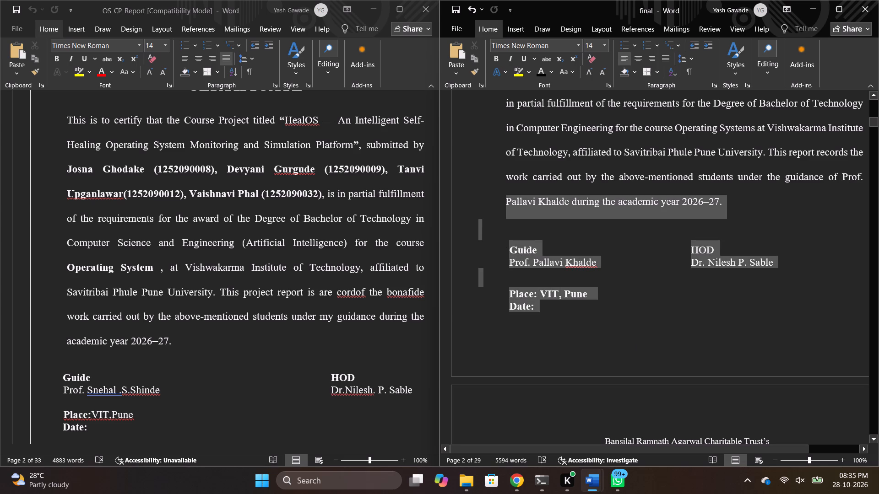
left_click_drag(517, 201, 510, 125)
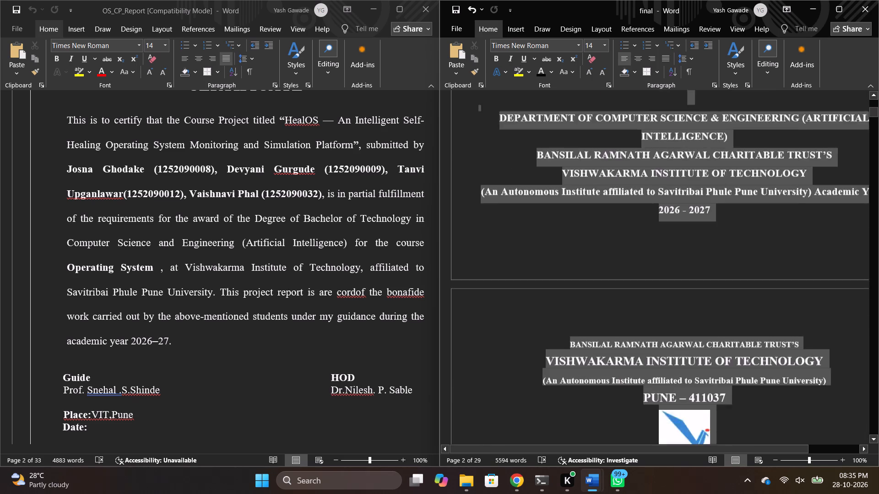
left_click_drag(510, 125, 489, 445)
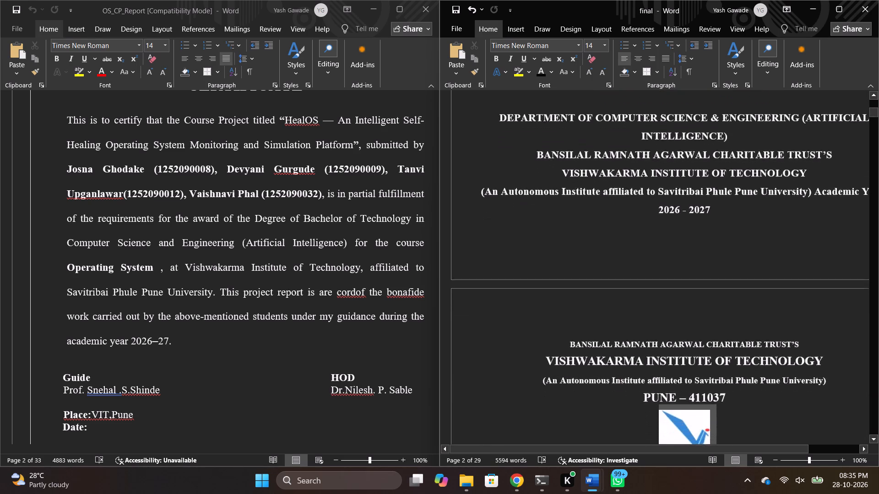
left_click_drag(489, 445, 487, 403)
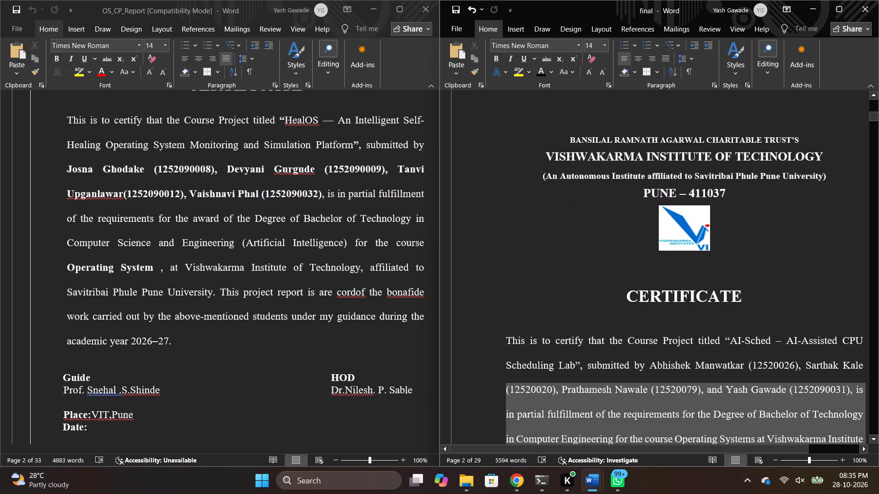
left_click_drag(487, 403, 483, 336)
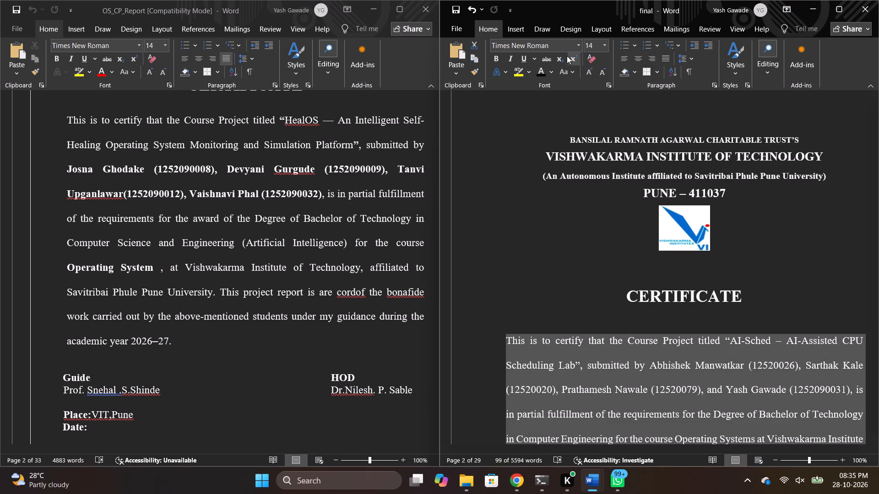
left_click(604, 45)
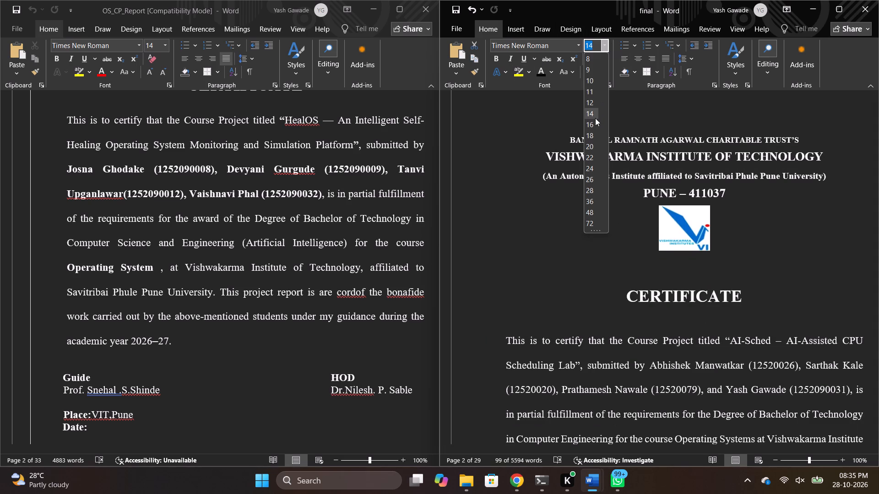
left_click(595, 117)
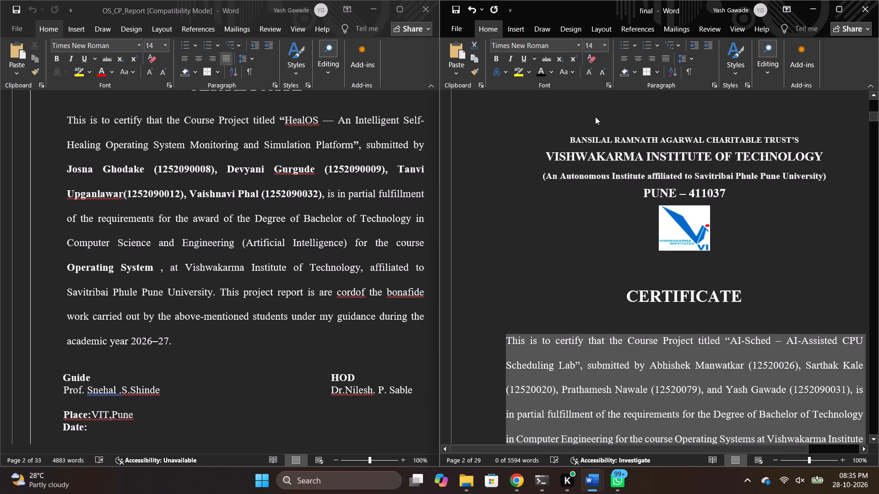
left_click(543, 178)
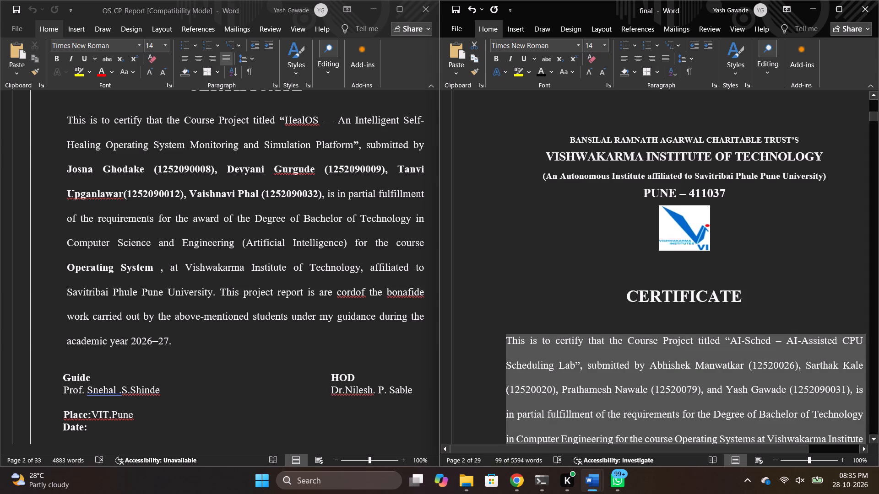
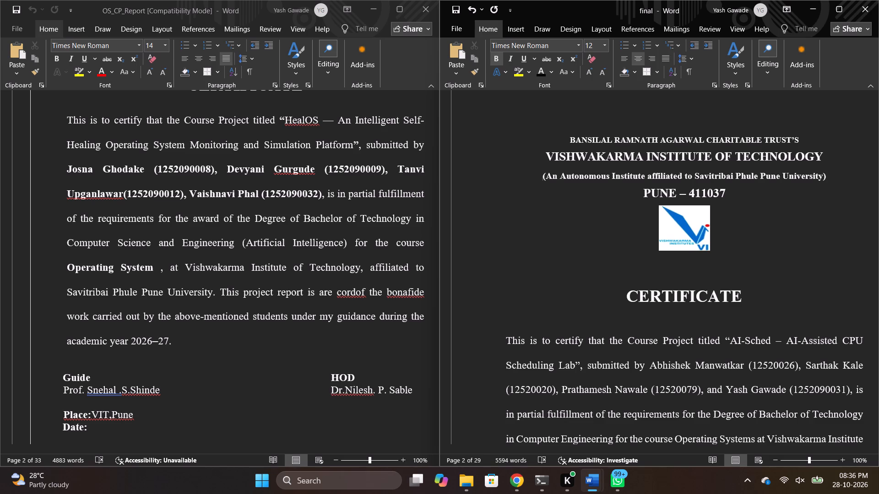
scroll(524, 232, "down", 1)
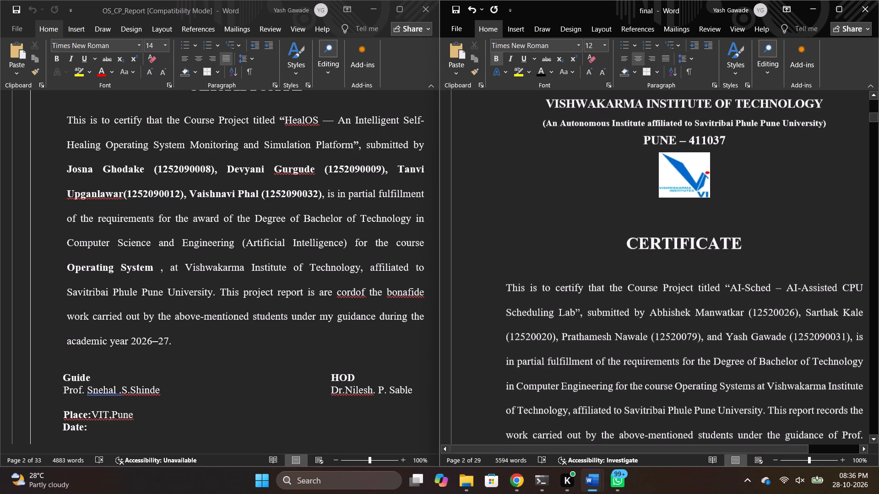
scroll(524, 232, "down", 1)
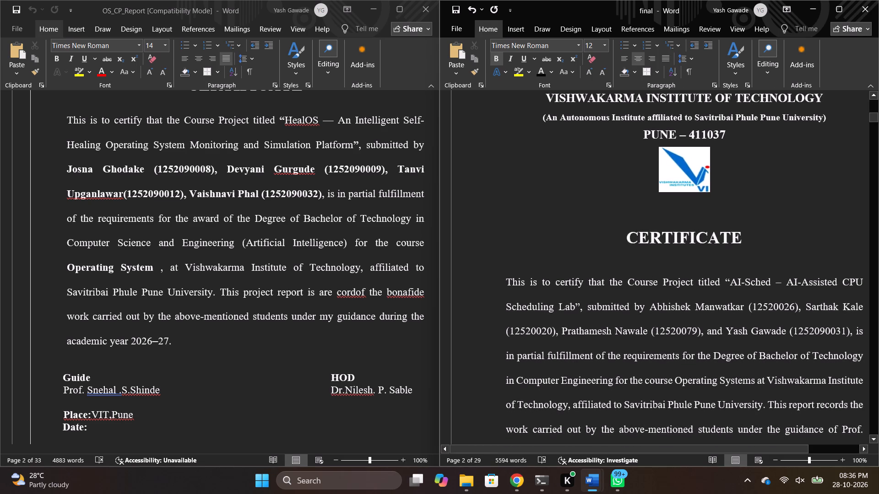
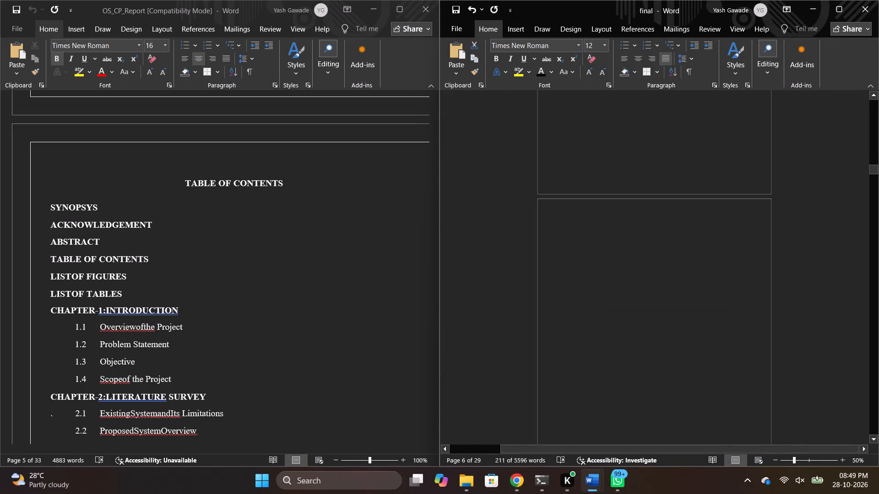
Compare the table of contents in OS_CP_Report with the one in final, including its continuation page.
scroll(607, 275, "up", 6)
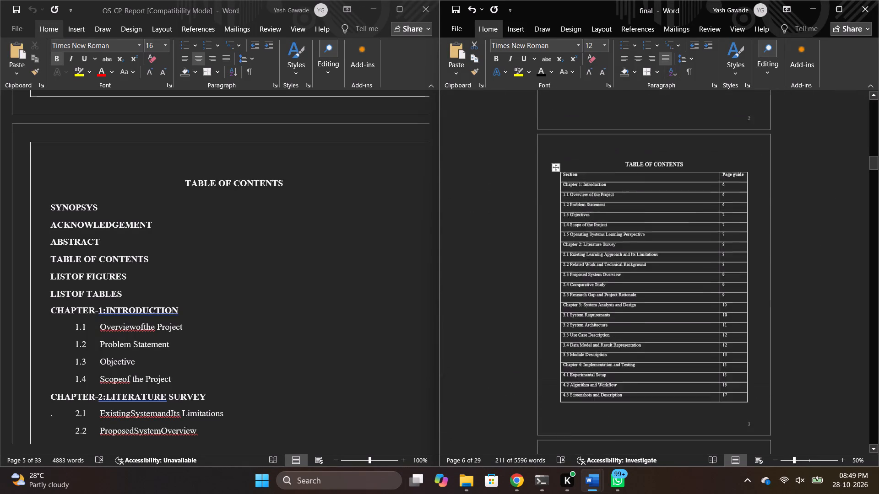
scroll(607, 275, "up", 1)
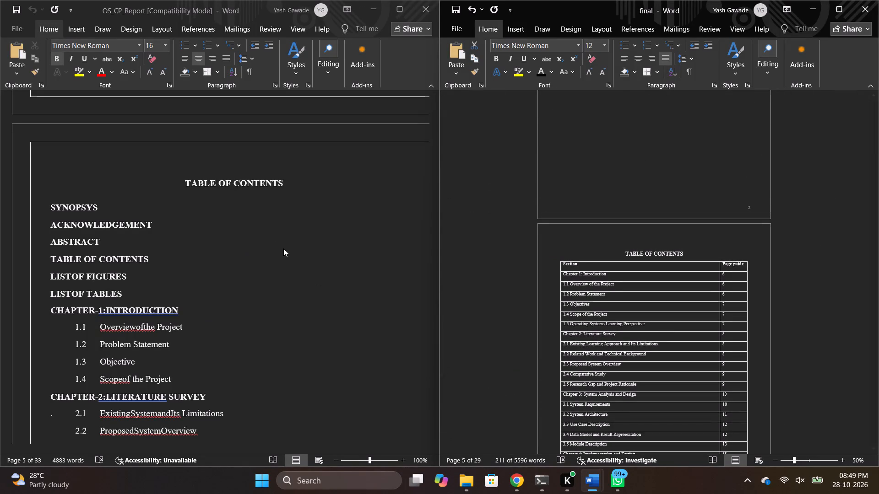
scroll(283, 248, "down", 3, "ctrl")
scroll(283, 248, "down", 3)
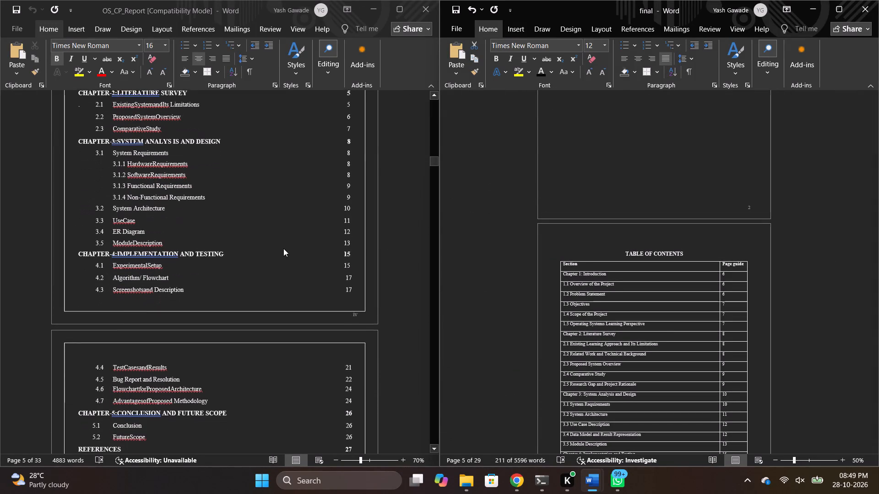
scroll(283, 248, "down", 2)
scroll(283, 248, "up", 1)
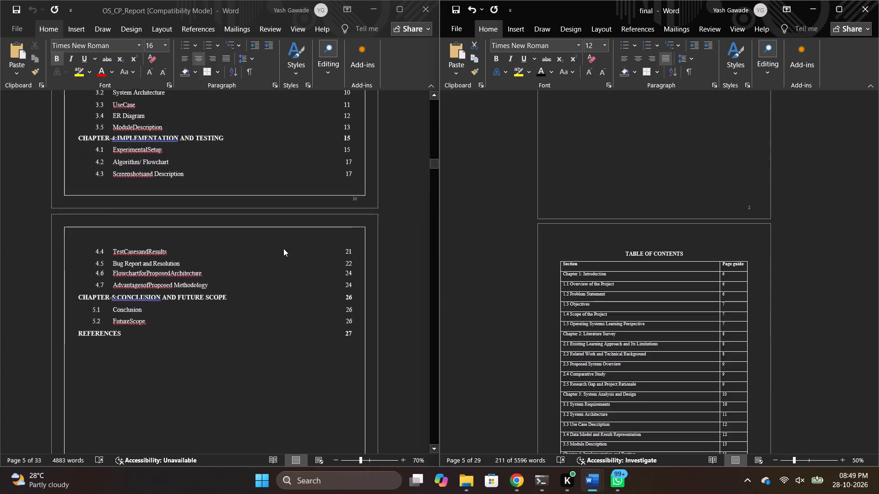
scroll(283, 248, "up", 3)
scroll(508, 205, "up", 3)
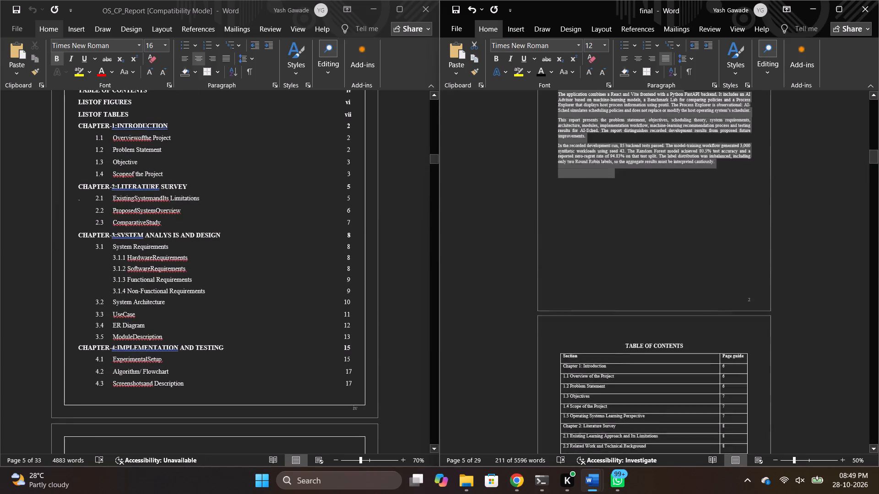
scroll(508, 205, "up", 1)
left_click(575, 255)
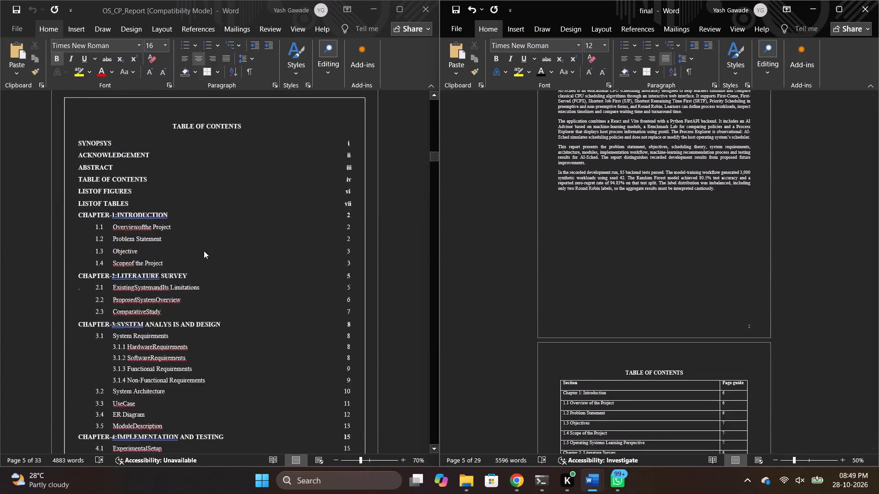
scroll(204, 251, "up", 1)
scroll(204, 251, "down", 4)
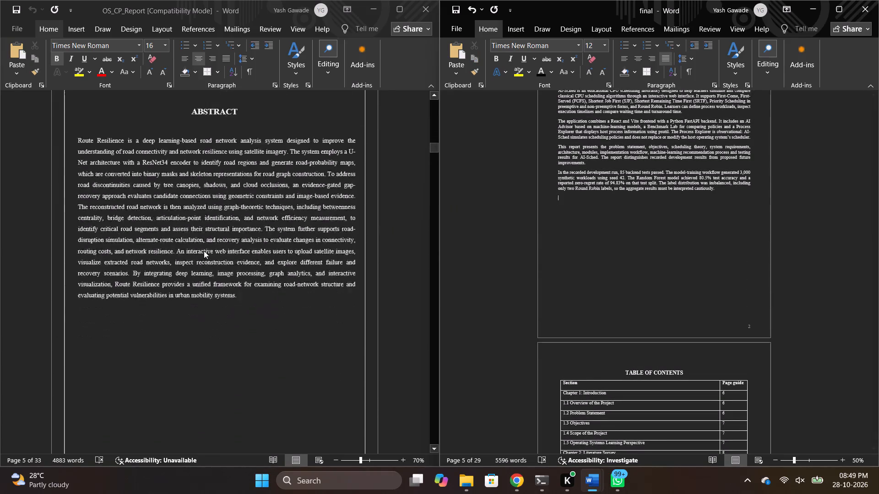
scroll(204, 251, "down", 4)
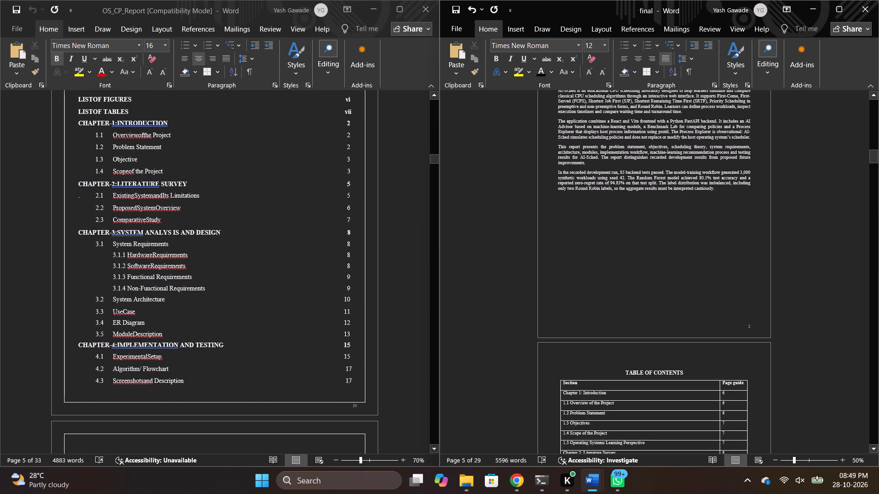
scroll(712, 234, "down", 1)
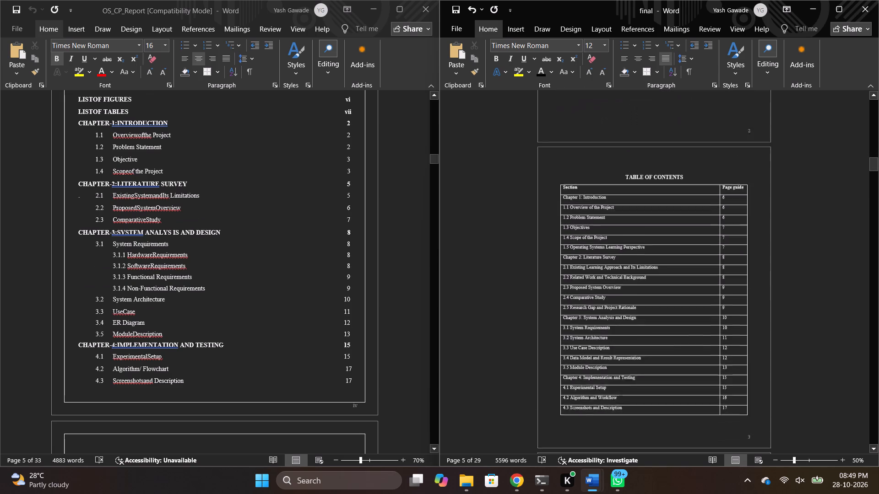
scroll(712, 234, "down", 2)
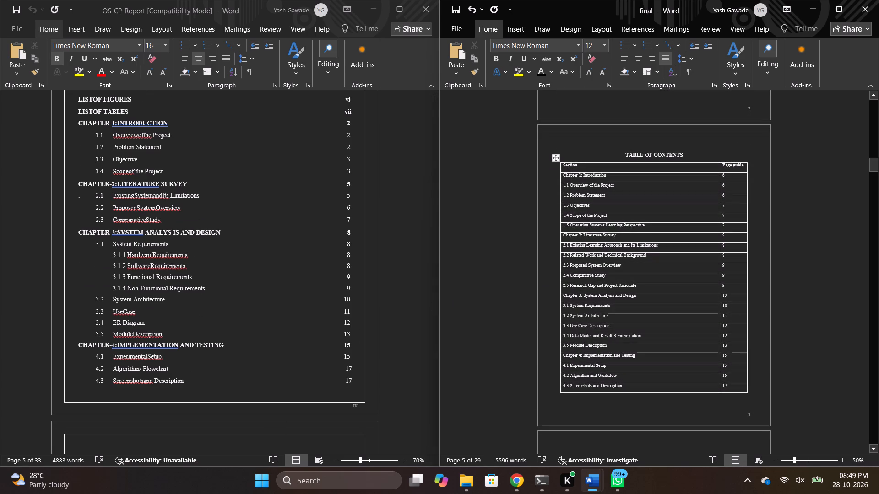
scroll(245, 332, "up", 1)
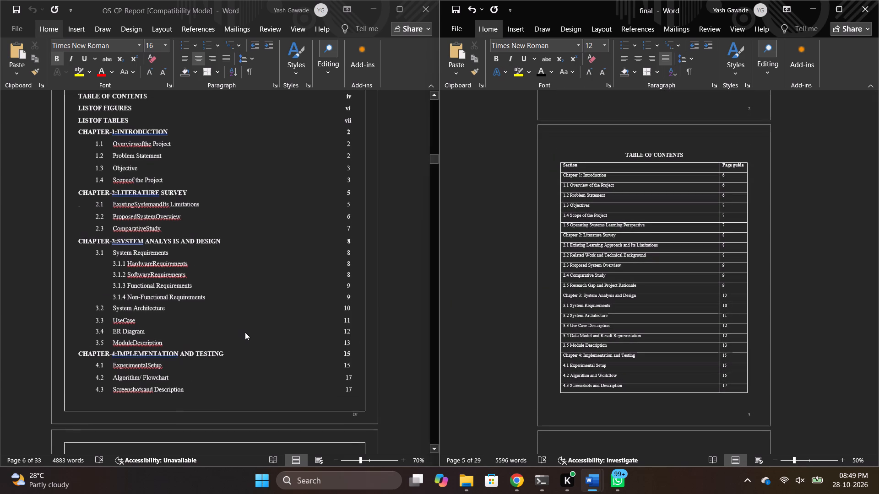
scroll(245, 332, "up", 1)
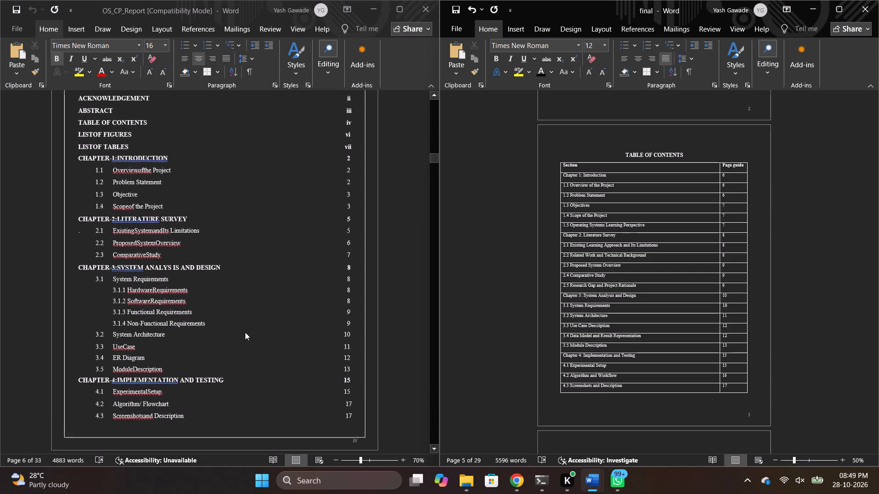
scroll(245, 332, "up", 1)
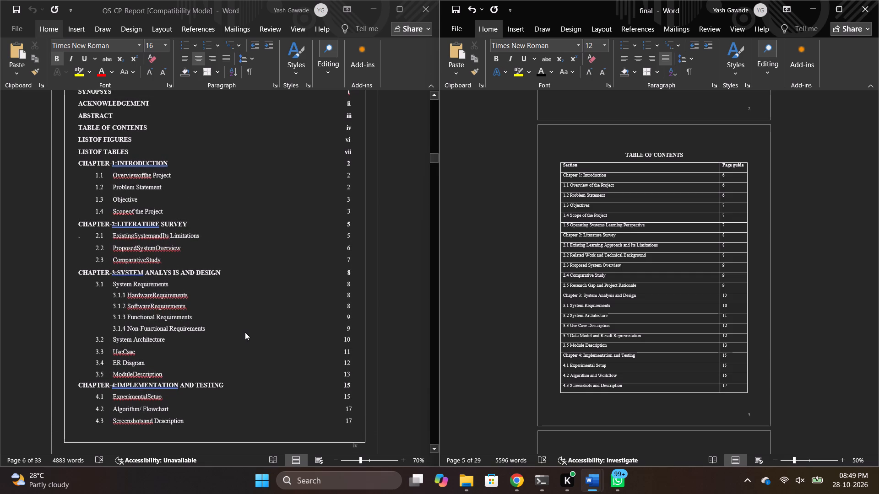
scroll(245, 332, "up", 1)
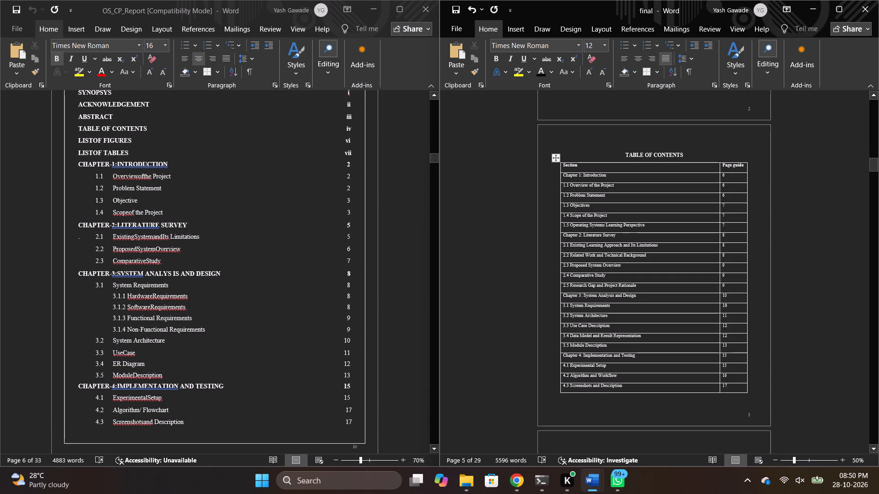
scroll(634, 301, "down", 1)
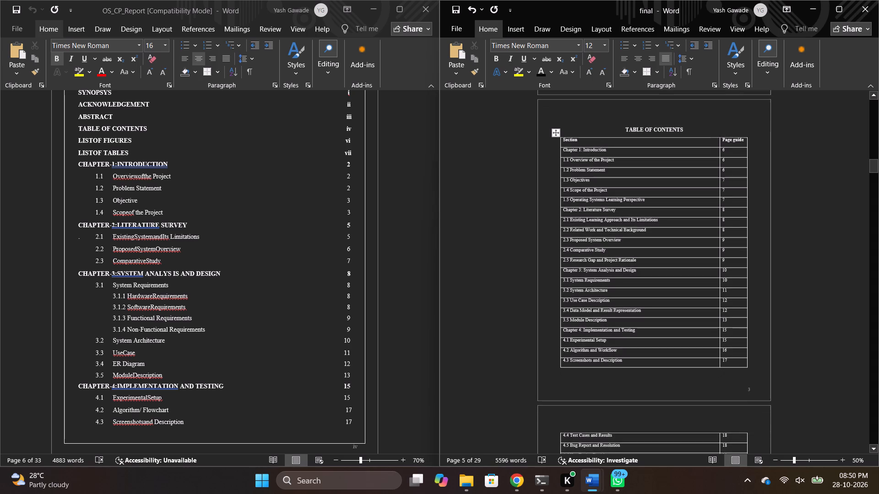
scroll(634, 301, "down", 1)
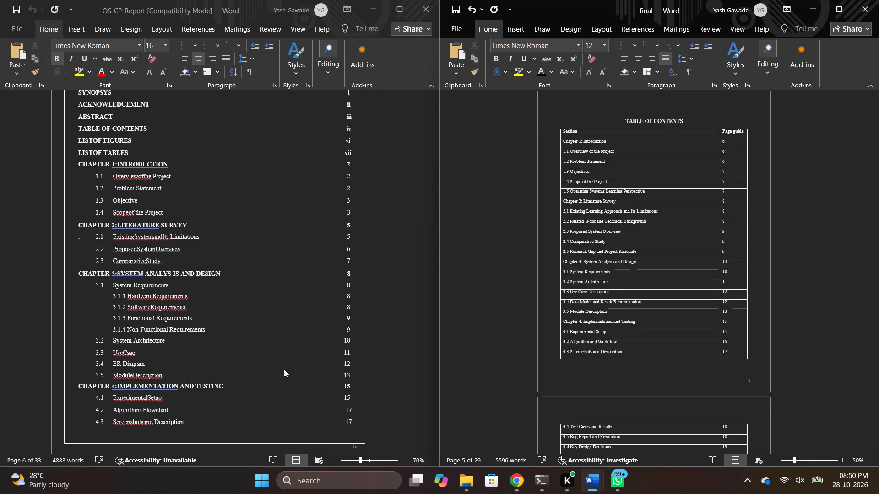
scroll(284, 369, "down", 2)
scroll(602, 375, "down", 2)
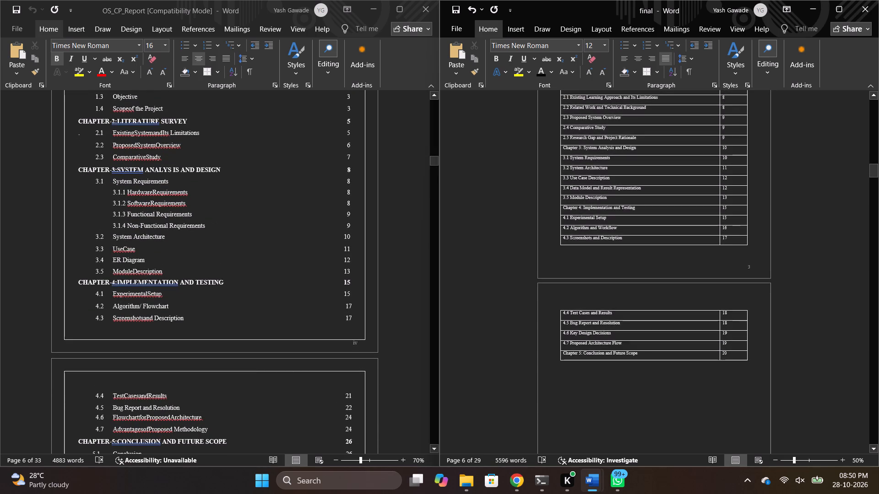
scroll(602, 365, "down", 1)
scroll(272, 399, "down", 2)
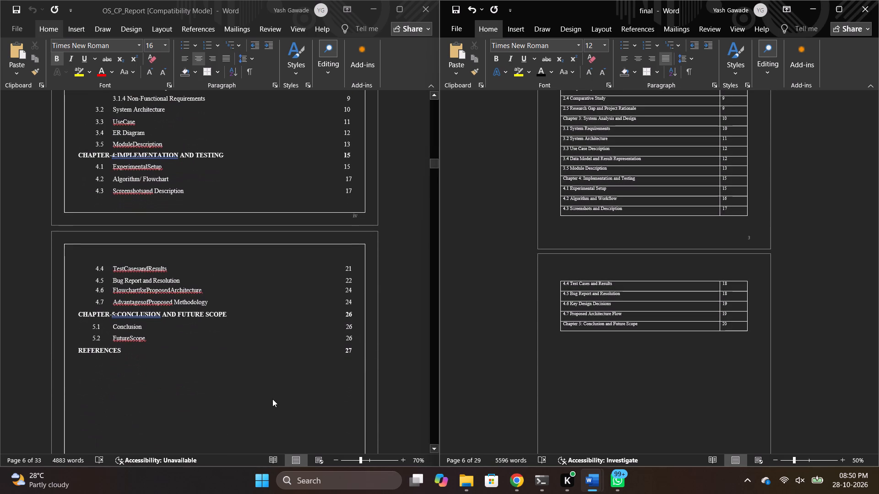
scroll(272, 399, "down", 2)
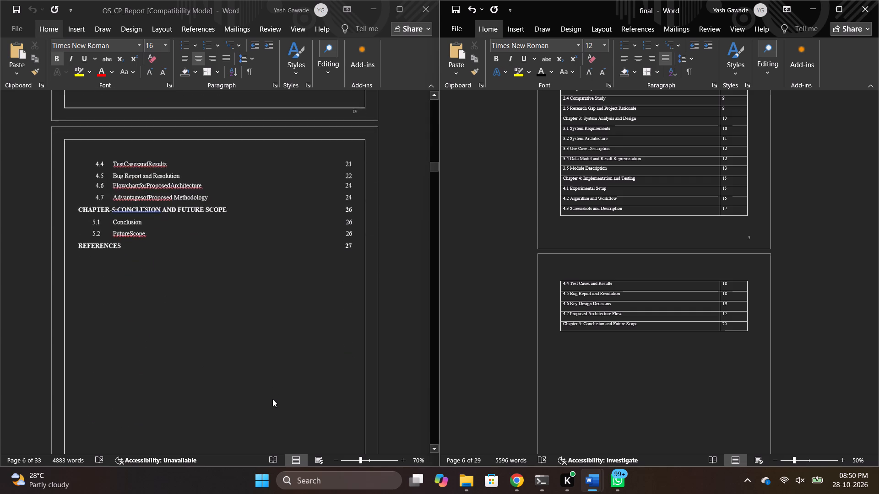
Compare the List of Figures and List of Tables pages of the reference report with those in final.
scroll(272, 399, "down", 1)
scroll(656, 356, "down", 7)
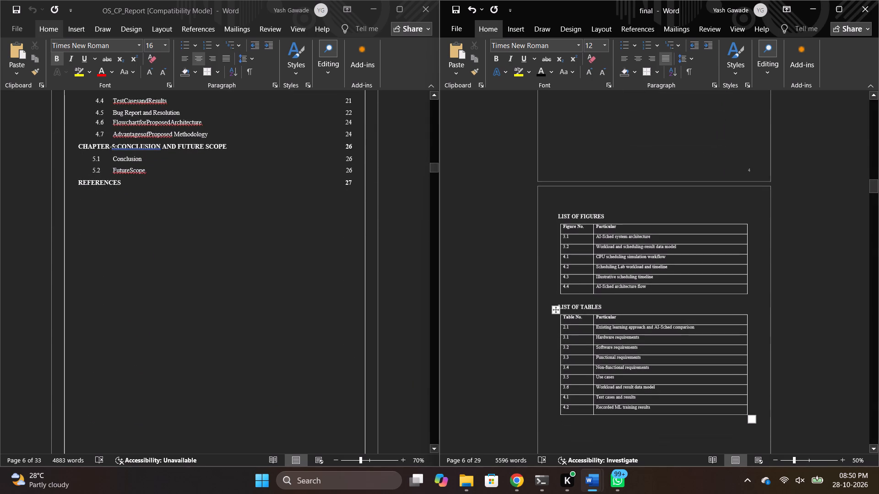
scroll(277, 388, "down", 4)
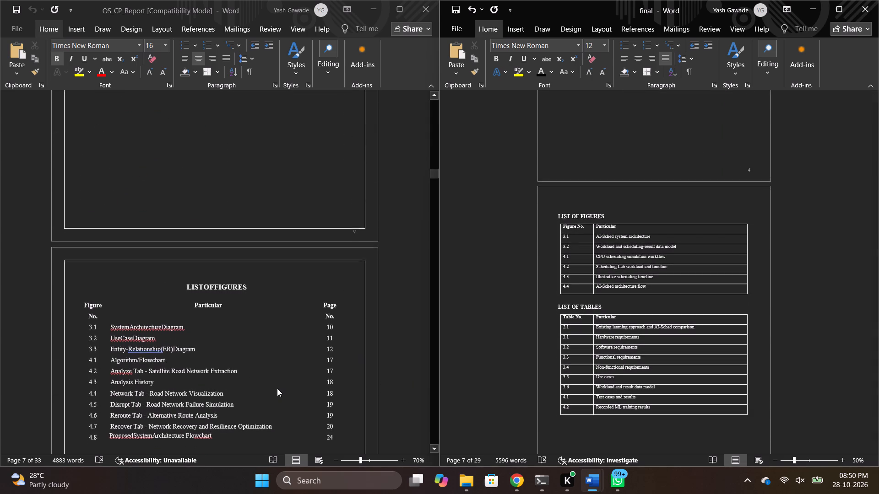
scroll(277, 388, "down", 1)
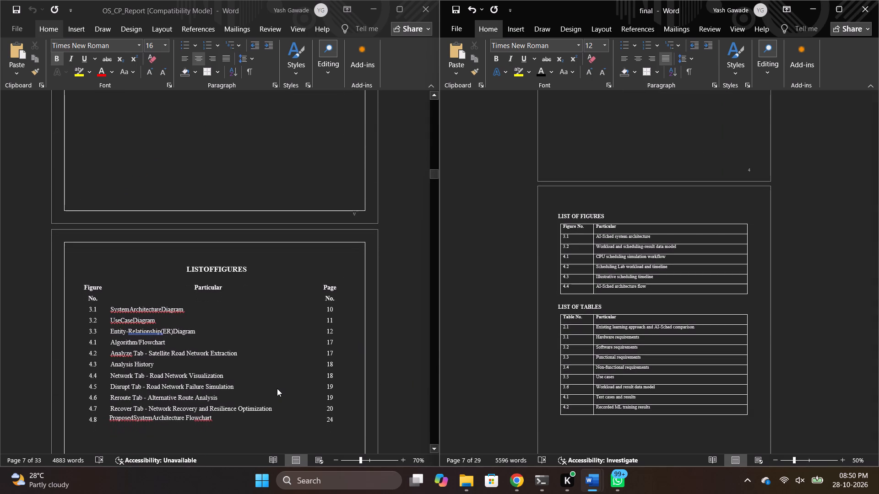
scroll(277, 388, "down", 3)
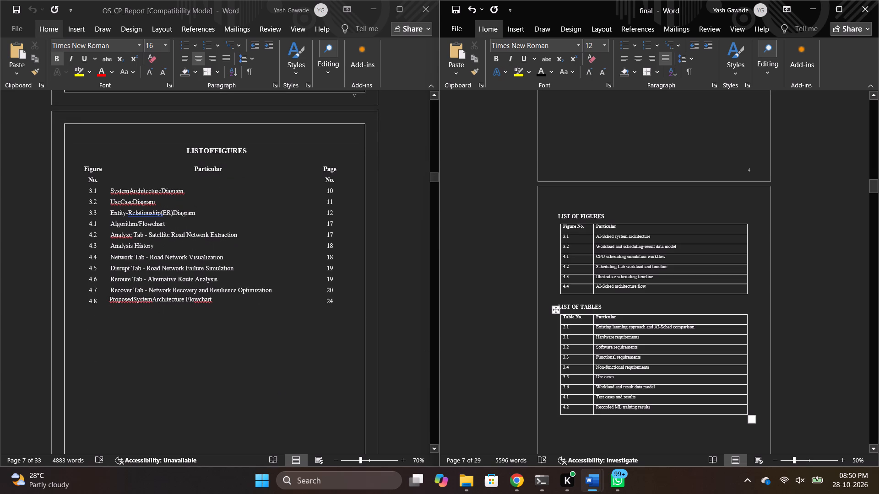
scroll(687, 356, "down", 2)
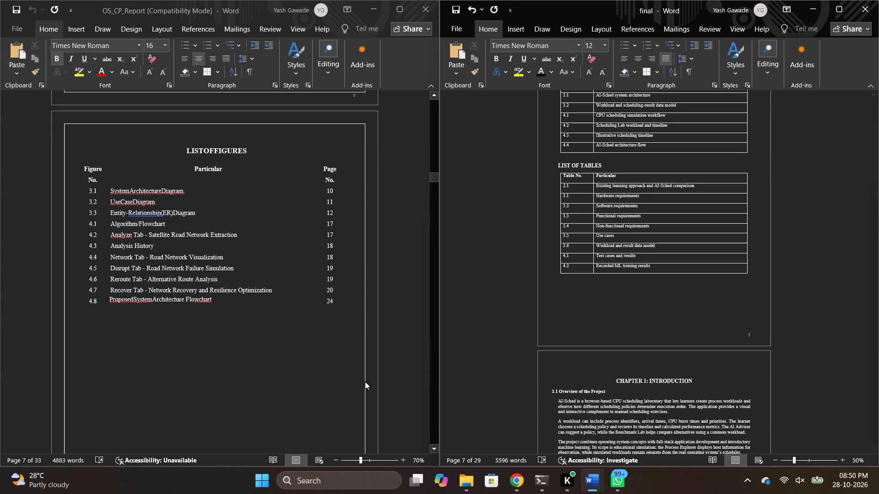
scroll(312, 367, "down", 4)
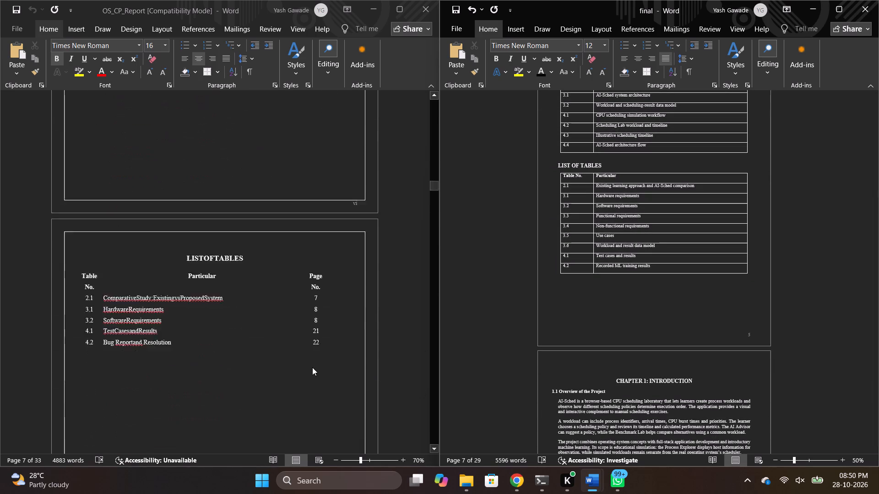
scroll(312, 367, "down", 1)
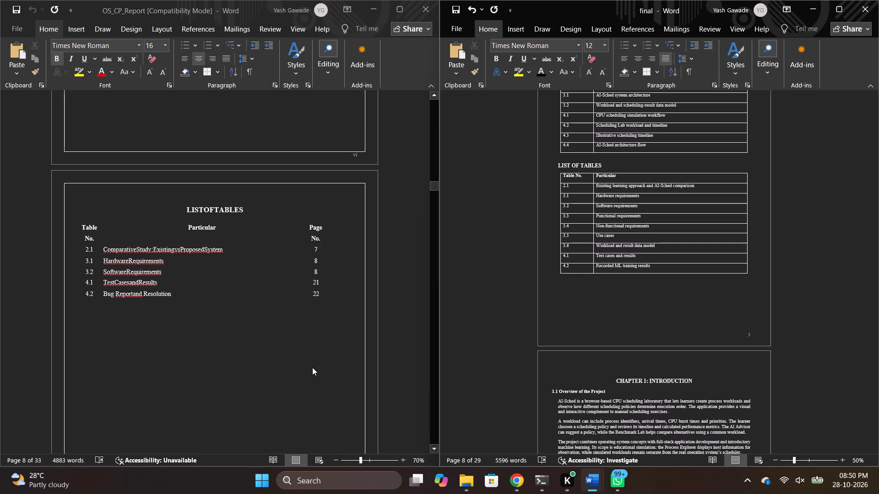
scroll(312, 367, "down", 2)
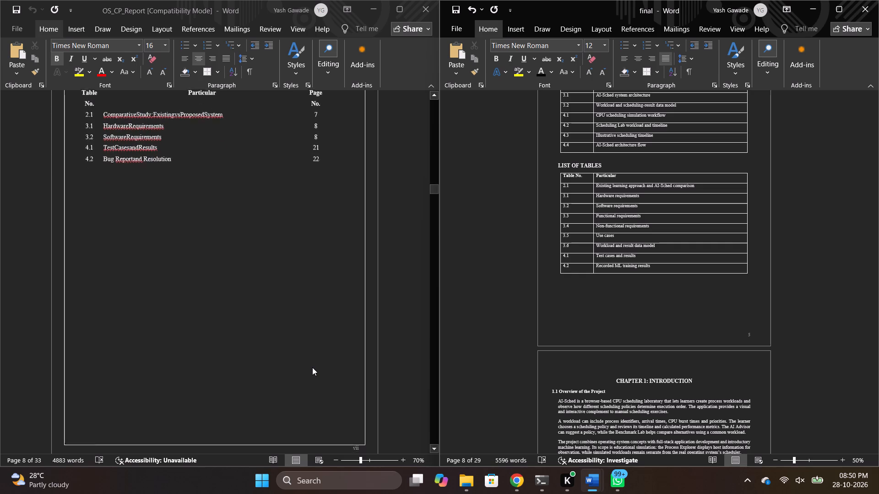
Compare the Introduction chapter in both reports, from the project overview through the project scope sections.
scroll(312, 367, "down", 4)
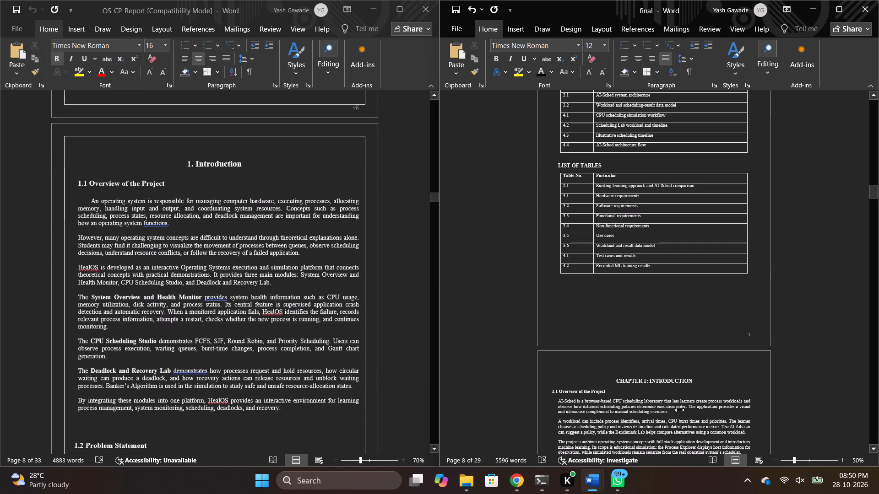
scroll(680, 411, "down", 3)
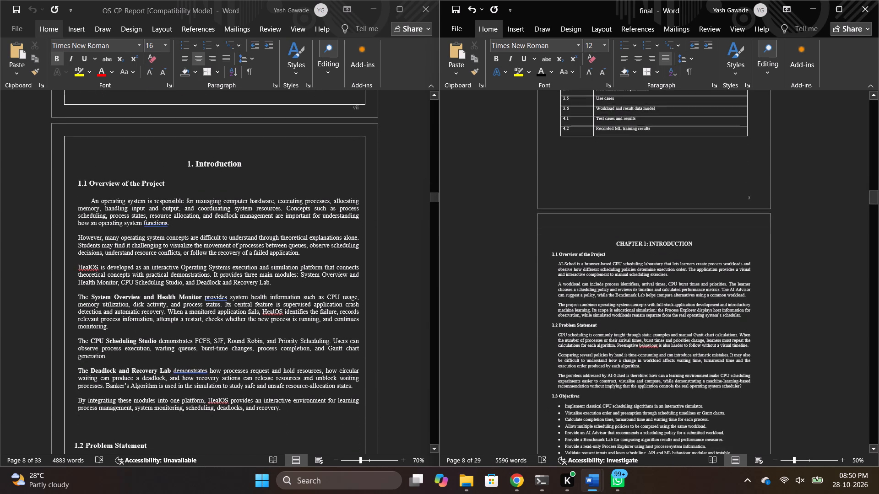
scroll(680, 411, "down", 2)
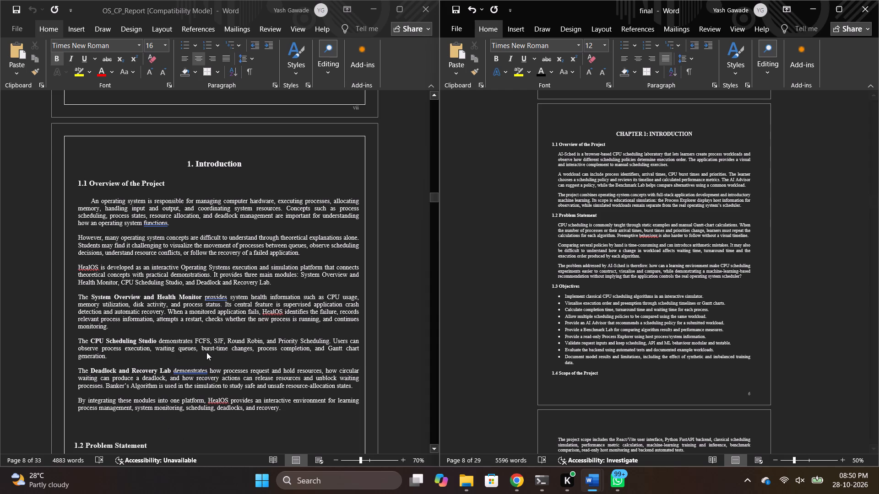
scroll(206, 352, "down", 2)
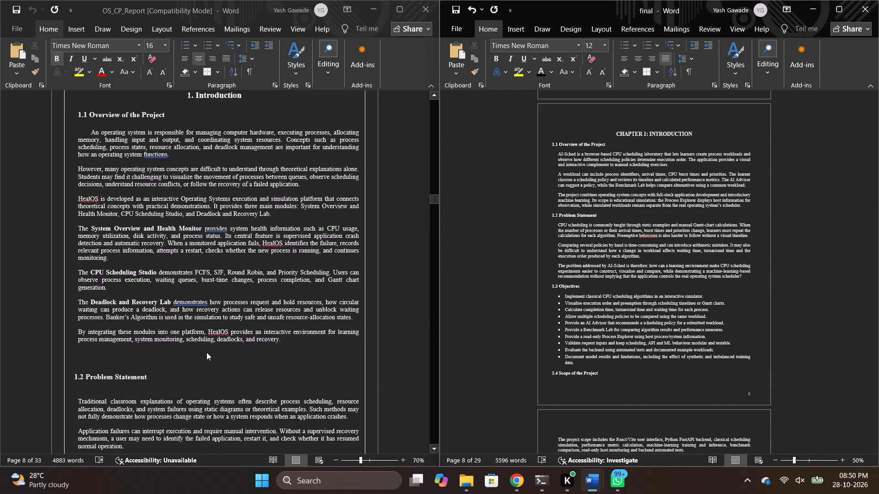
scroll(206, 352, "down", 4)
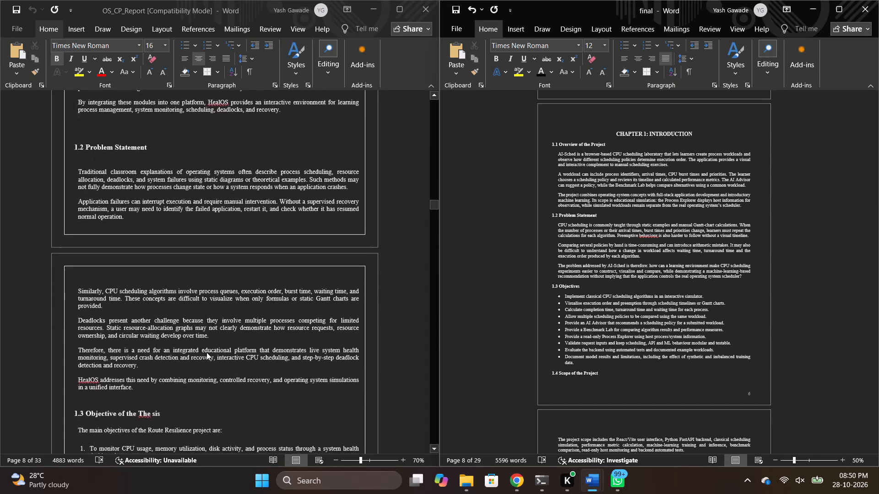
scroll(206, 352, "down", 3)
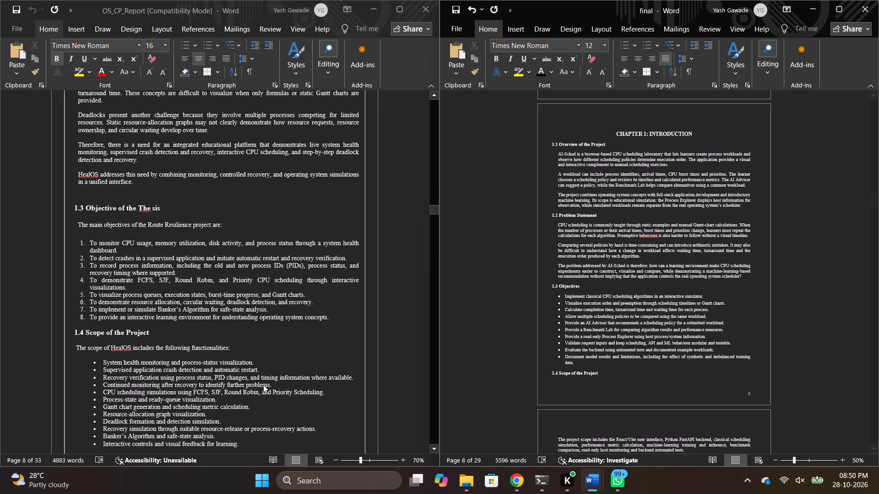
scroll(263, 385, "down", 2)
scroll(601, 360, "down", 2)
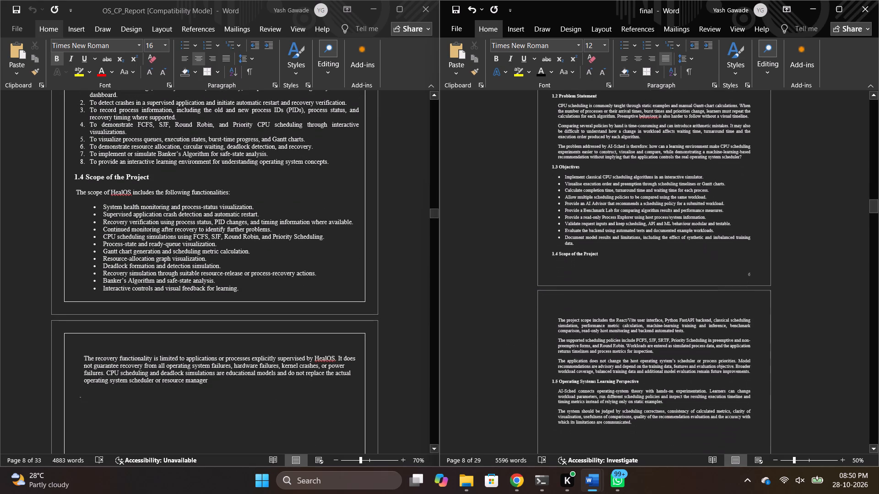
scroll(601, 360, "down", 3)
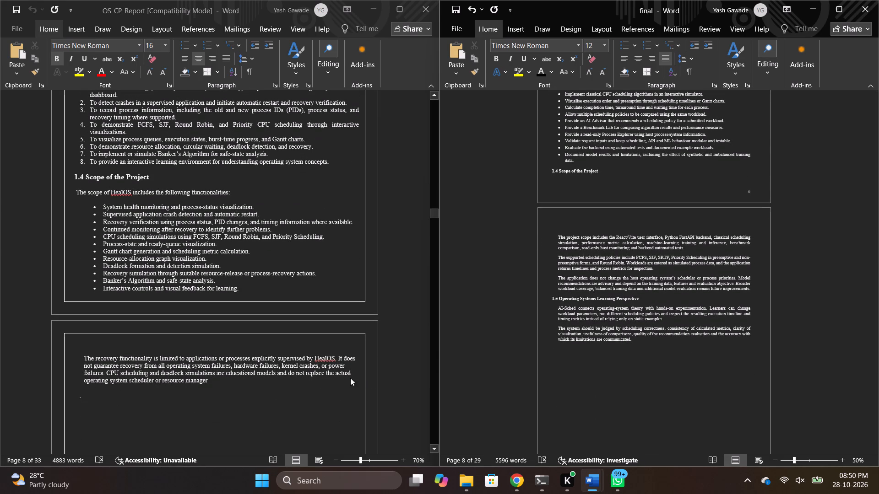
Compare the opening of the Literature Survey chapter in both reports, covering the existing approaches and their limitations.
scroll(340, 388, "down", 6)
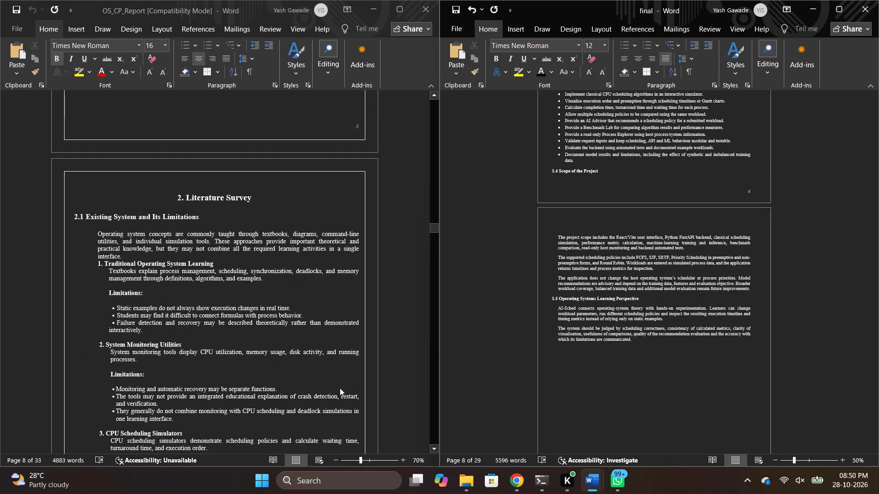
scroll(649, 350, "down", 4)
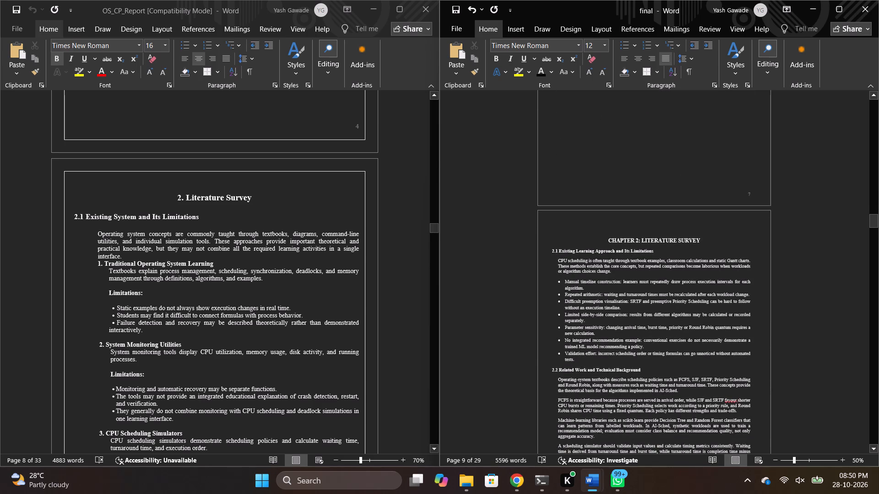
scroll(649, 350, "down", 2)
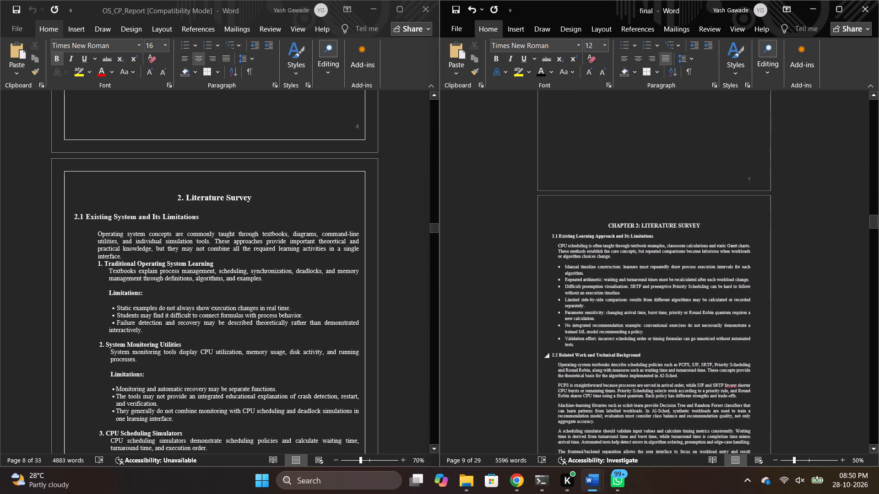
scroll(649, 350, "down", 2)
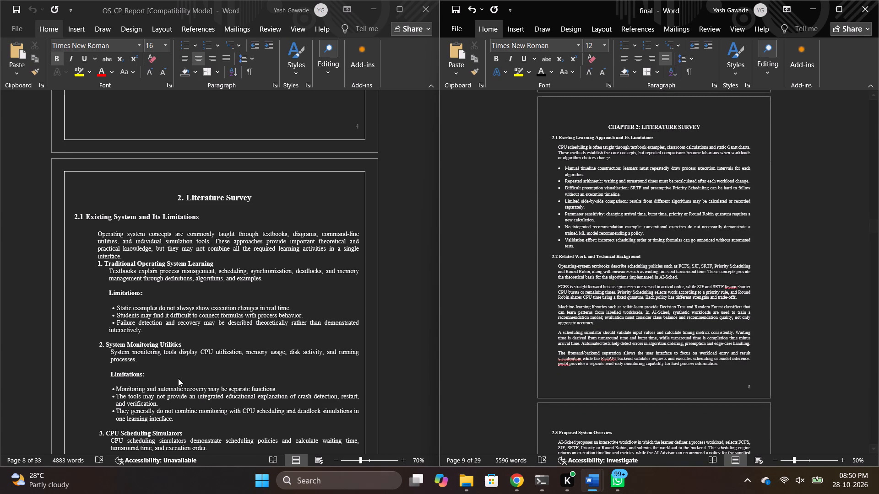
scroll(178, 378, "down", 3)
scroll(662, 312, "down", 1)
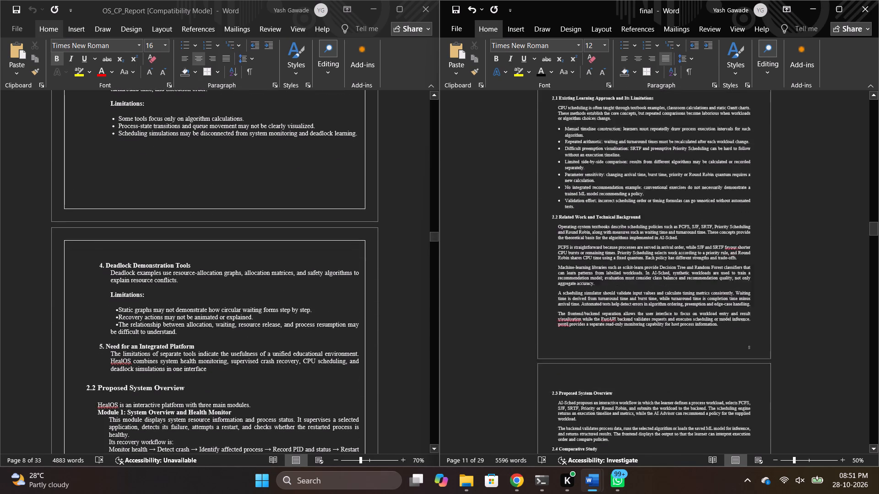
Compare the Proposed System Overview in both reports, including the module descriptions in OS_CP_Report and the Comparative Study table in final.
scroll(662, 312, "down", 2)
scroll(220, 418, "down", 3)
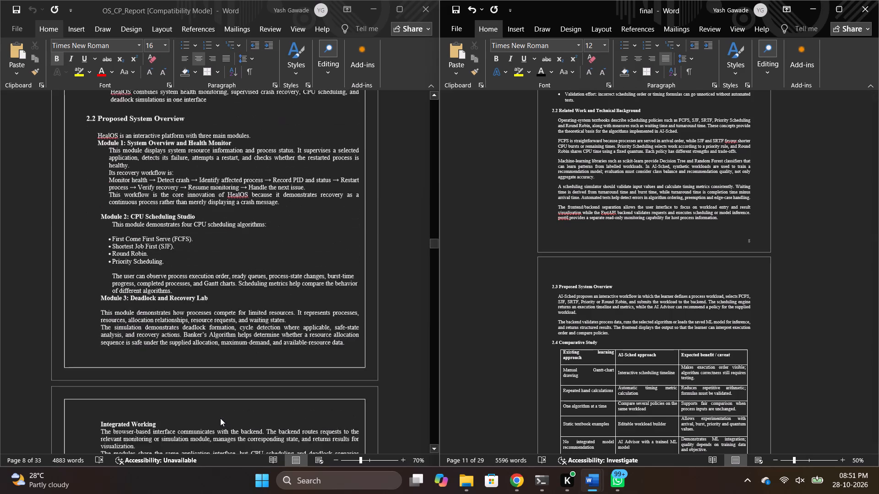
scroll(220, 418, "down", 1)
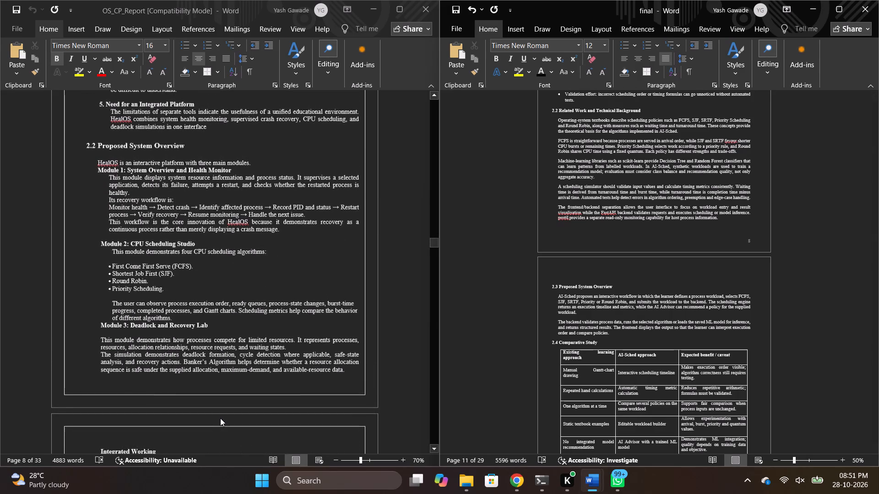
scroll(220, 418, "down", 1)
scroll(598, 358, "down", 1)
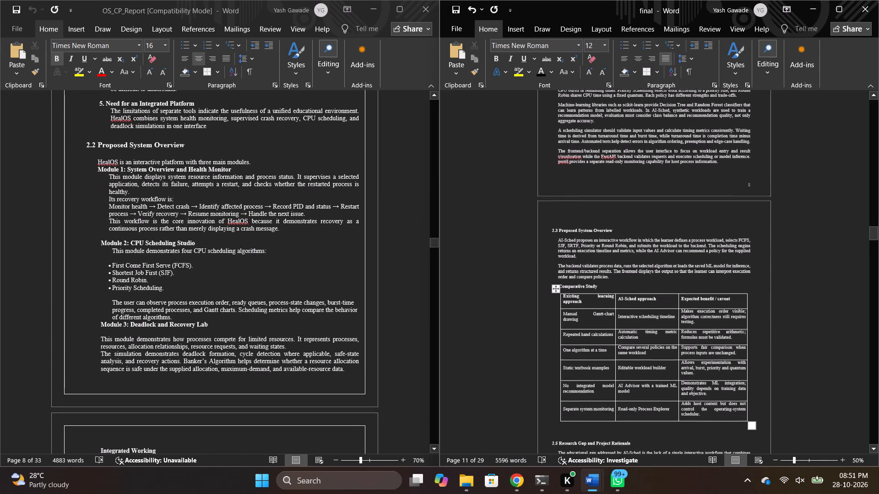
scroll(598, 358, "down", 2)
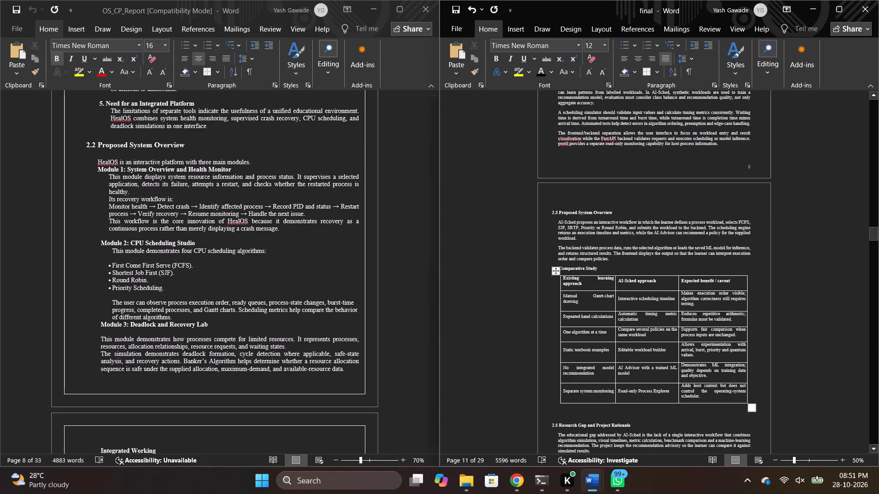
scroll(253, 310, "down", 2)
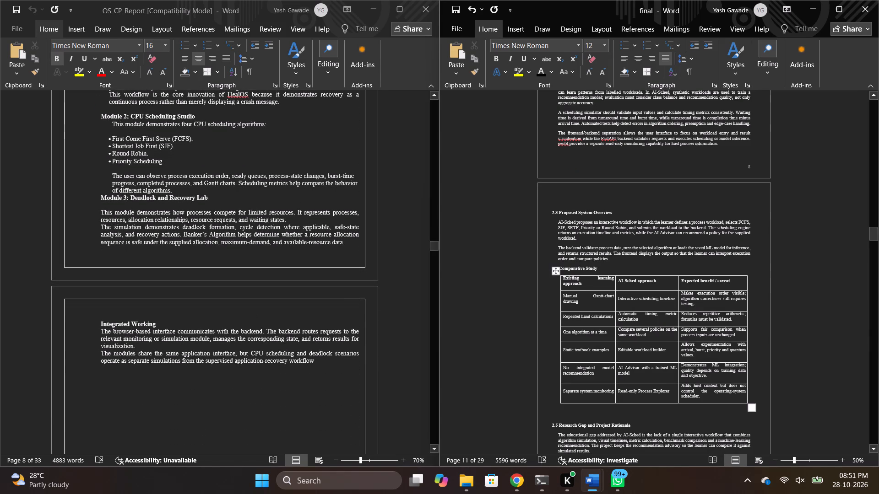
scroll(688, 335, "down", 6)
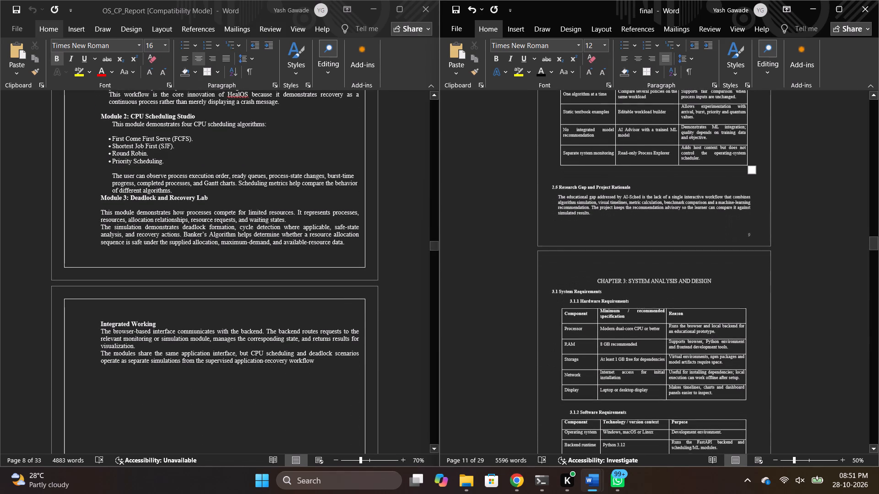
scroll(688, 335, "down", 2)
scroll(248, 357, "down", 4)
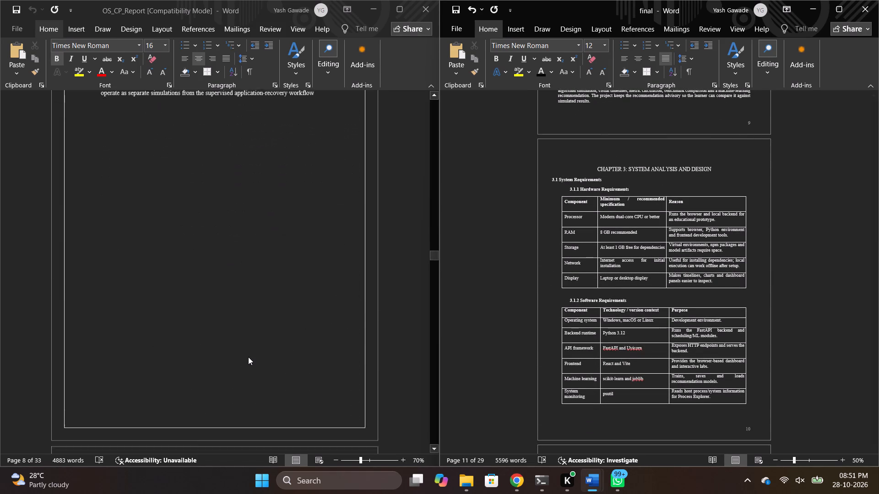
scroll(248, 357, "down", 1)
scroll(248, 357, "up", 3)
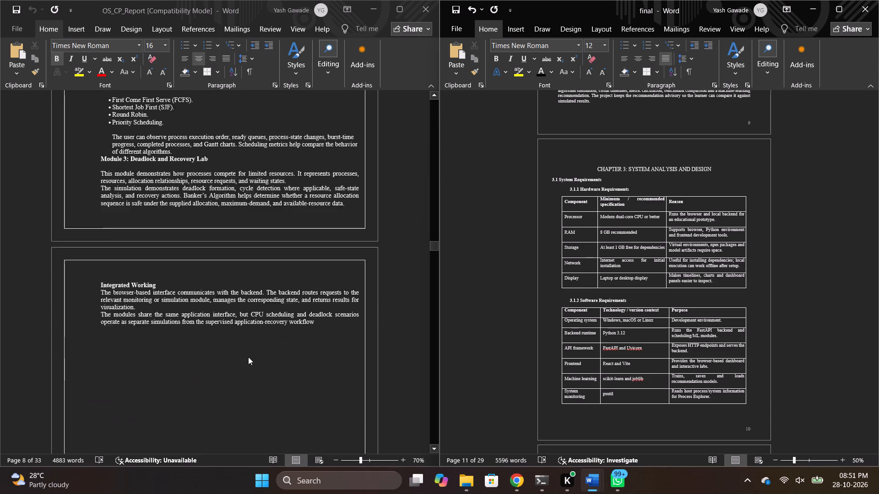
scroll(248, 357, "up", 2)
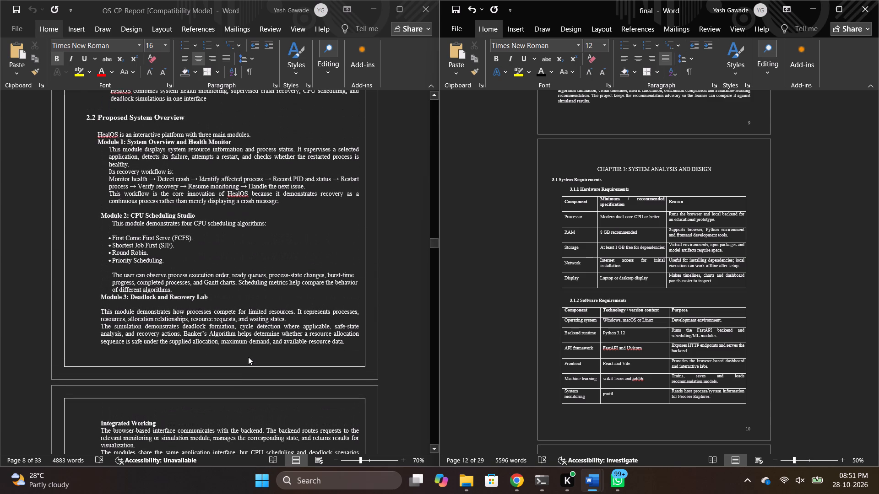
left_click(100, 293)
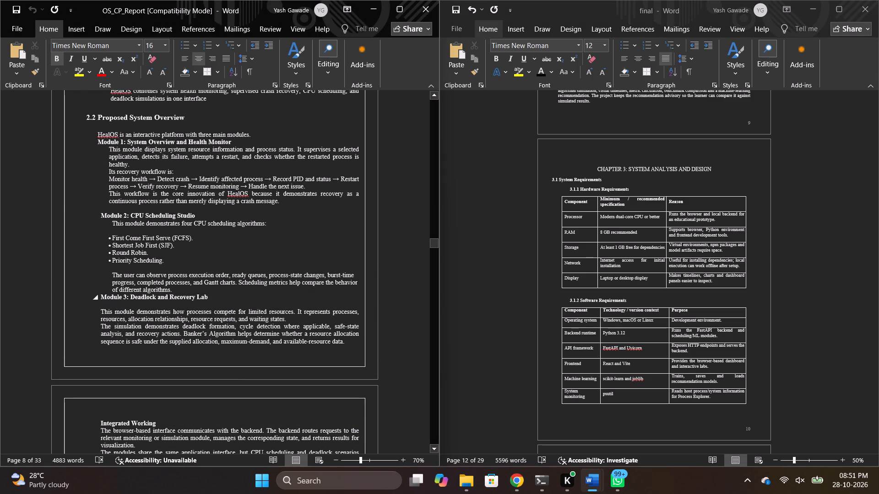
left_click(101, 297)
Compare the hardware, software and functional requirements sections of the System Analysis and Design chapter in both reports.
scroll(573, 311, "down", 1)
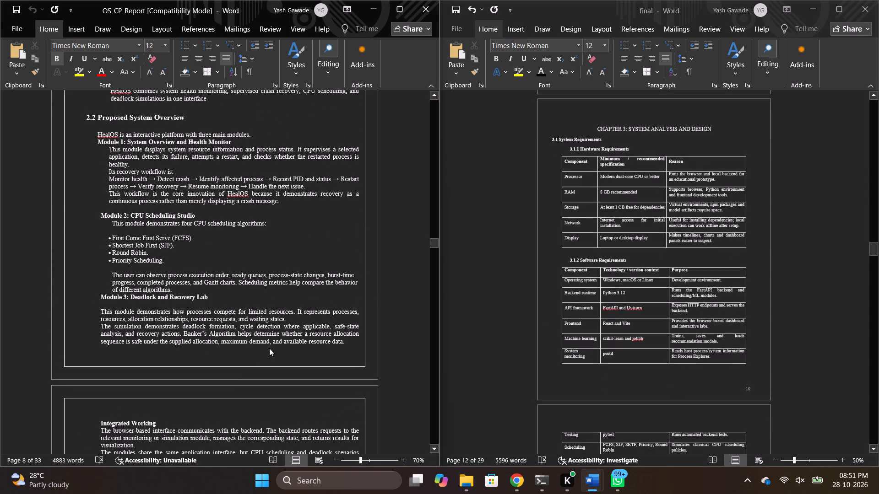
scroll(263, 347, "down", 7)
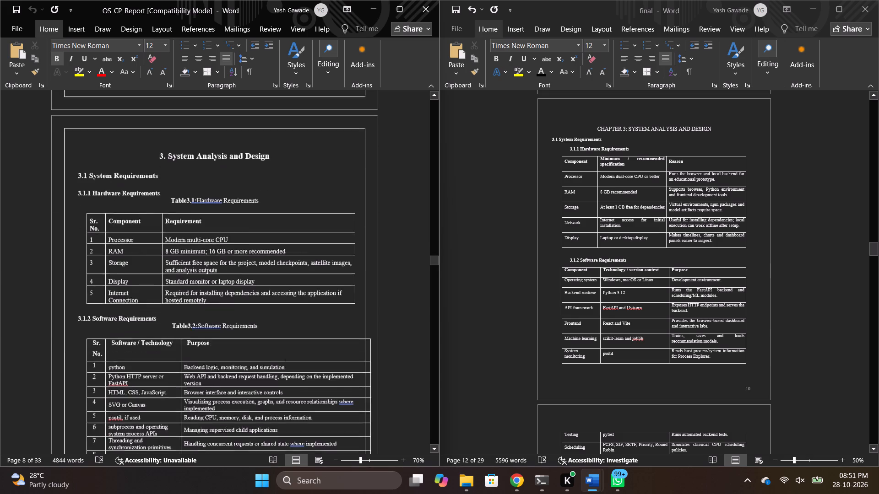
scroll(656, 321, "down", 2)
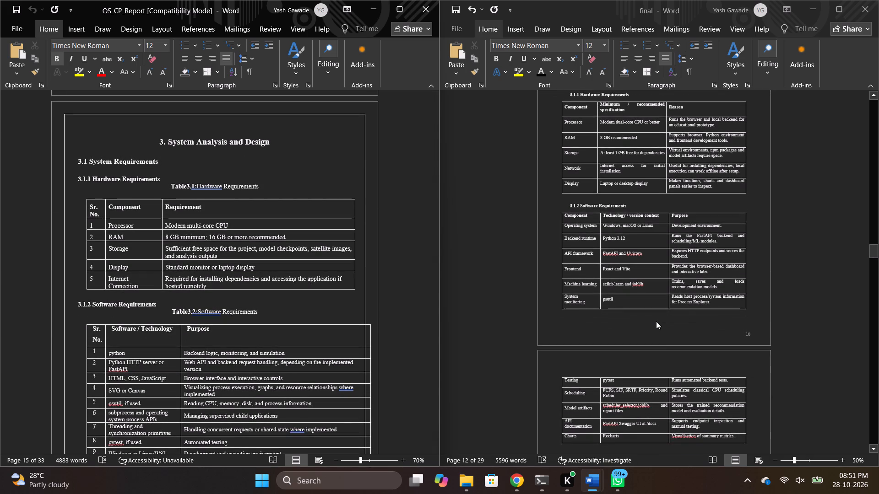
scroll(277, 382, "down", 4)
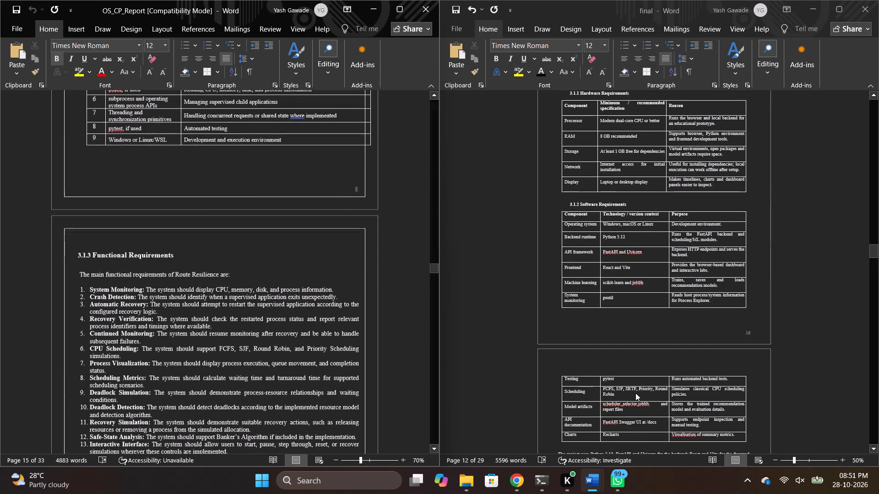
scroll(665, 399, "down", 7)
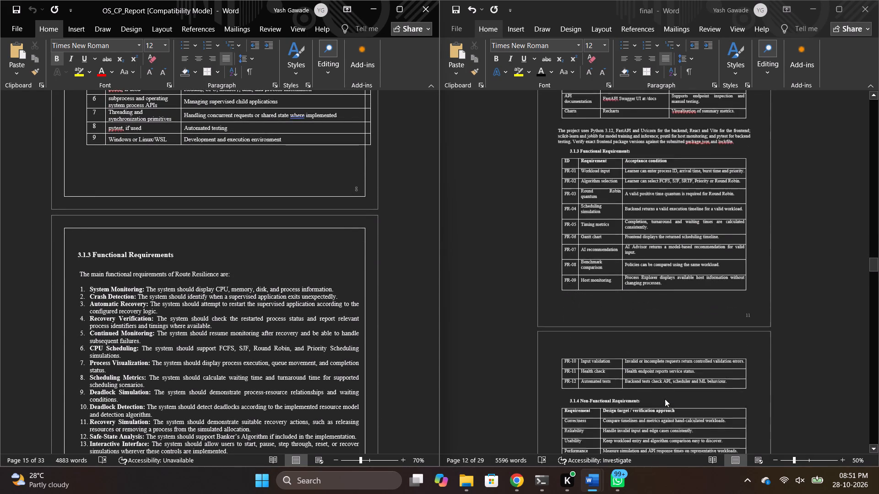
scroll(665, 399, "down", 2)
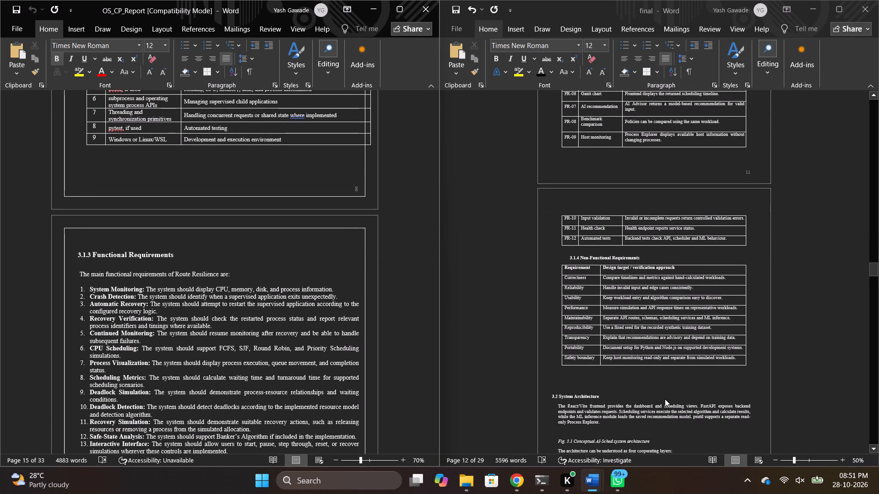
scroll(665, 399, "down", 2)
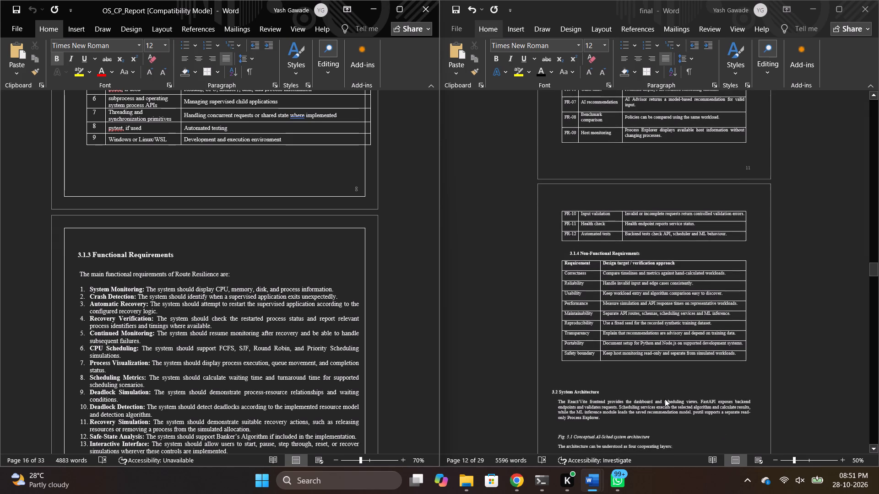
scroll(665, 399, "down", 2)
scroll(307, 359, "down", 1)
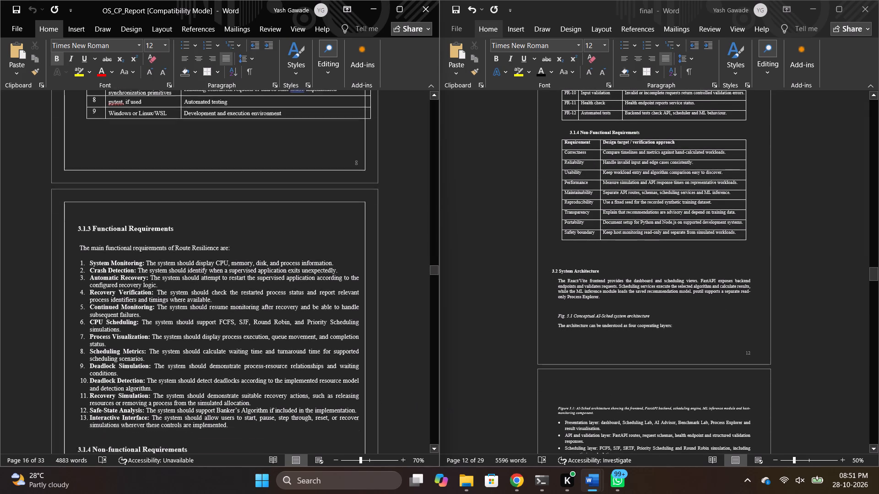
Compare the non-functional requirements and System Architecture sections of both reports, including the architecture figure and its caption.
scroll(307, 359, "down", 6)
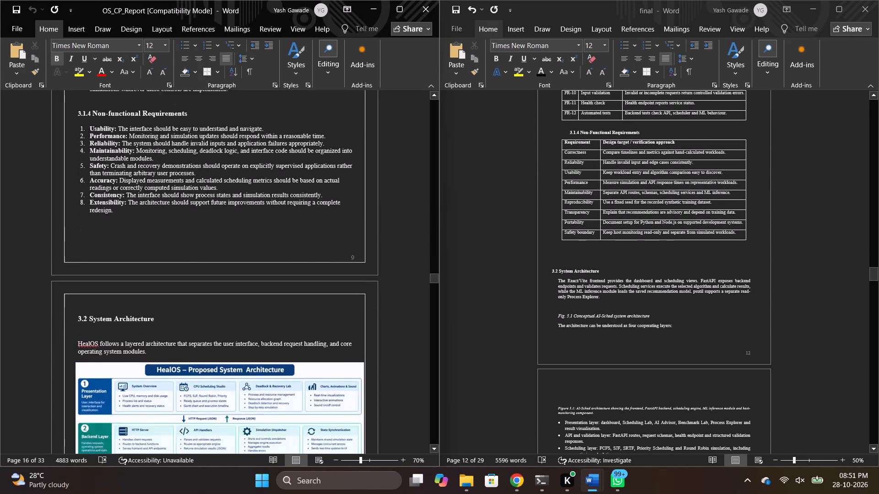
scroll(307, 359, "down", 1)
scroll(600, 381, "down", 1)
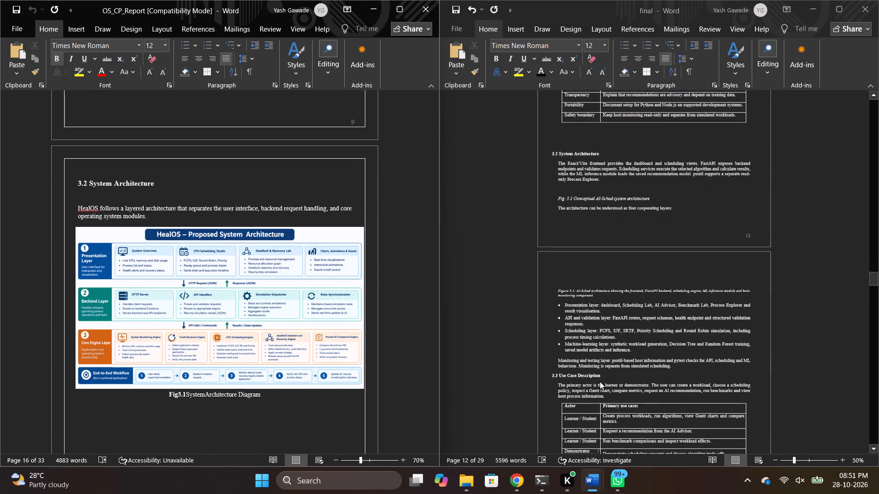
scroll(600, 381, "down", 2)
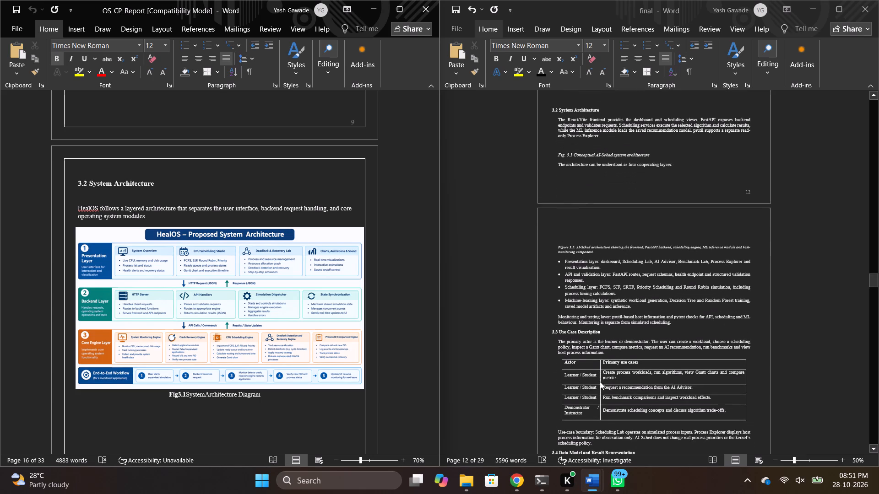
scroll(600, 381, "down", 1)
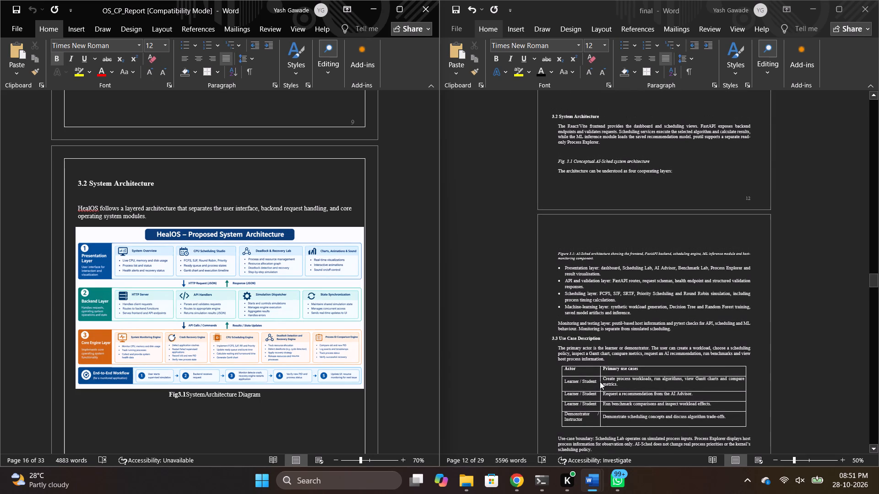
Recheck the Chapter 3 requirements tables in final, from Hardware Requirements through Non-Functional Requirements, including where they break across pages.
scroll(600, 381, "up", 2)
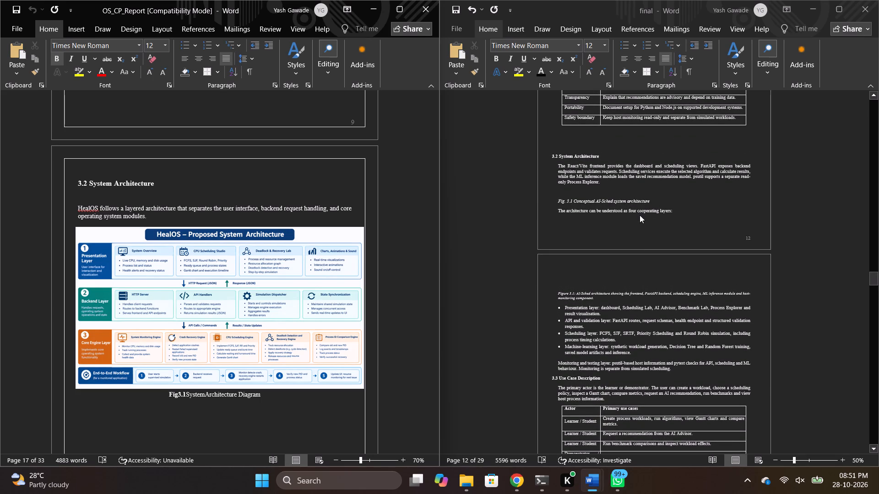
scroll(640, 215, "up", 4)
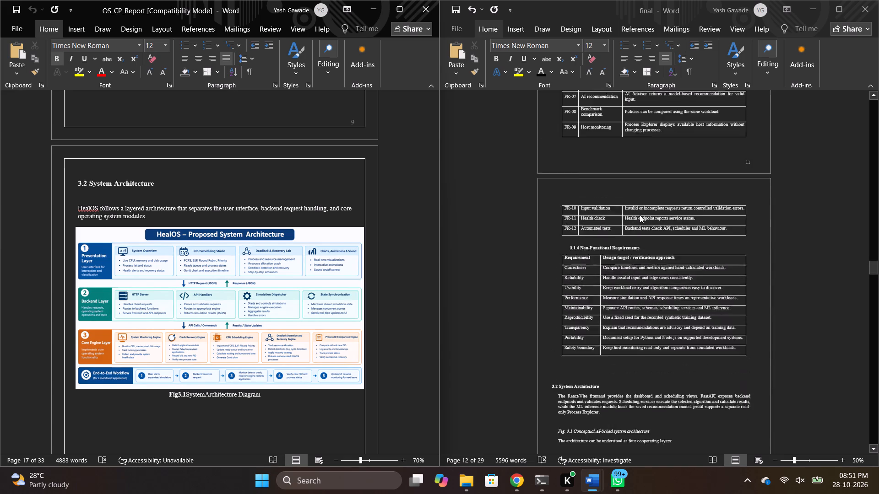
scroll(640, 215, "up", 2)
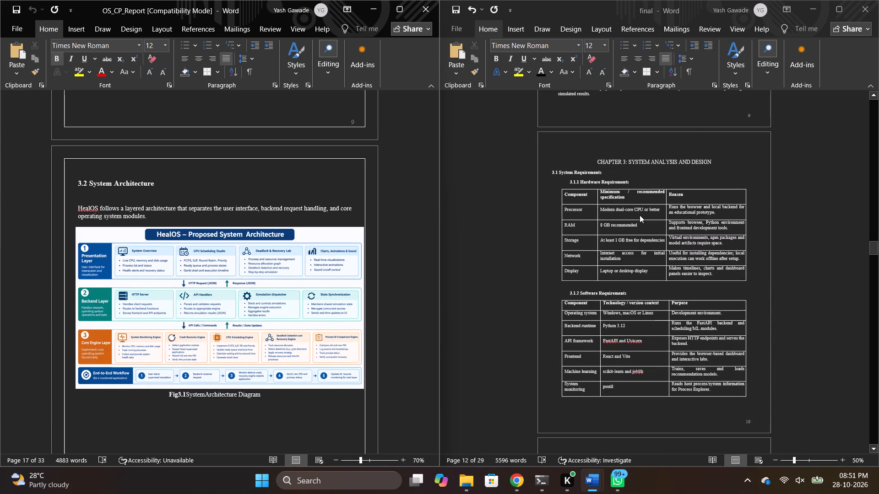
scroll(640, 215, "down", 4)
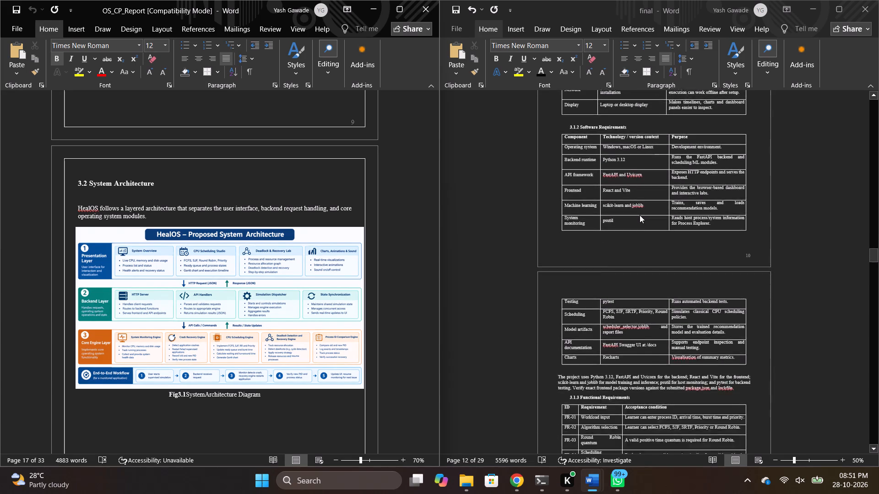
scroll(640, 215, "down", 4)
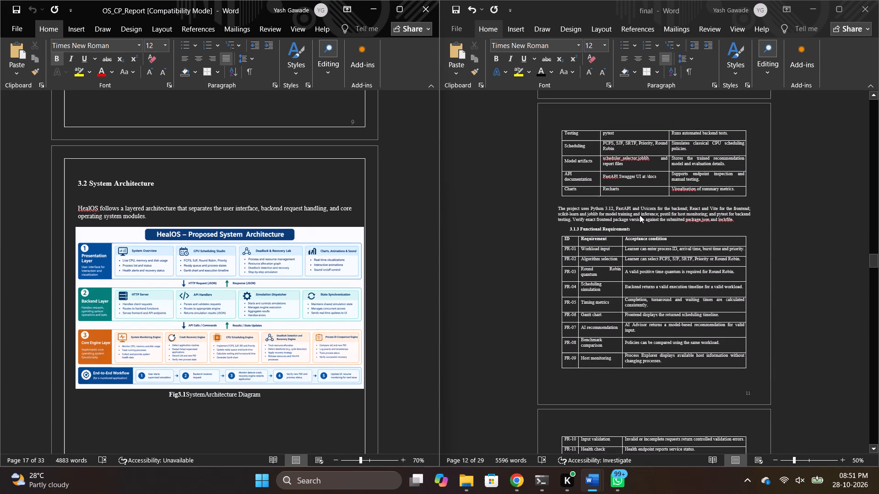
scroll(640, 215, "down", 4)
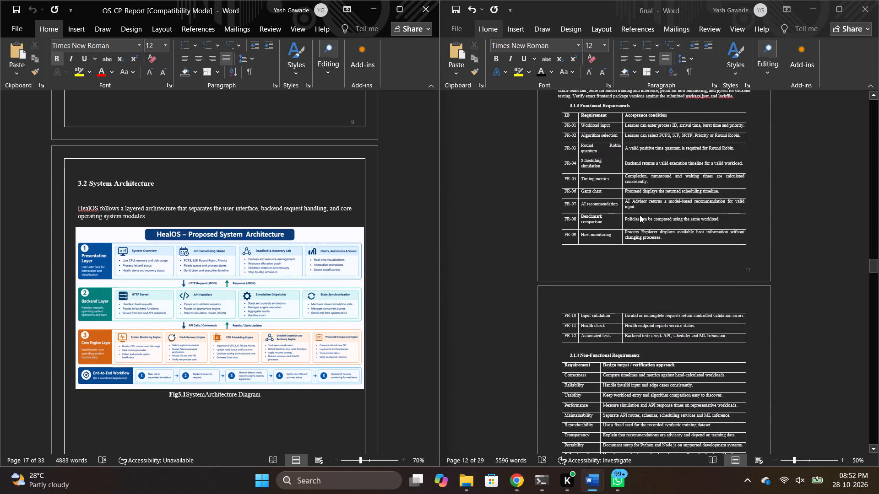
scroll(640, 215, "down", 3)
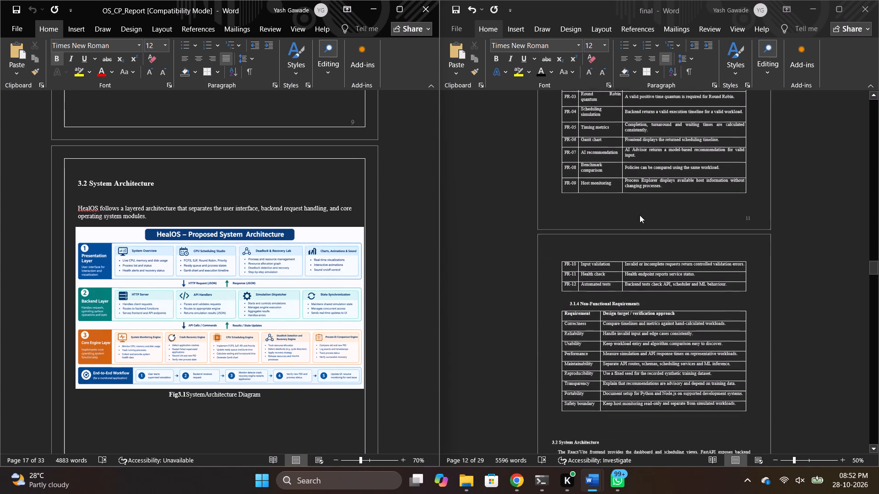
scroll(640, 215, "down", 4)
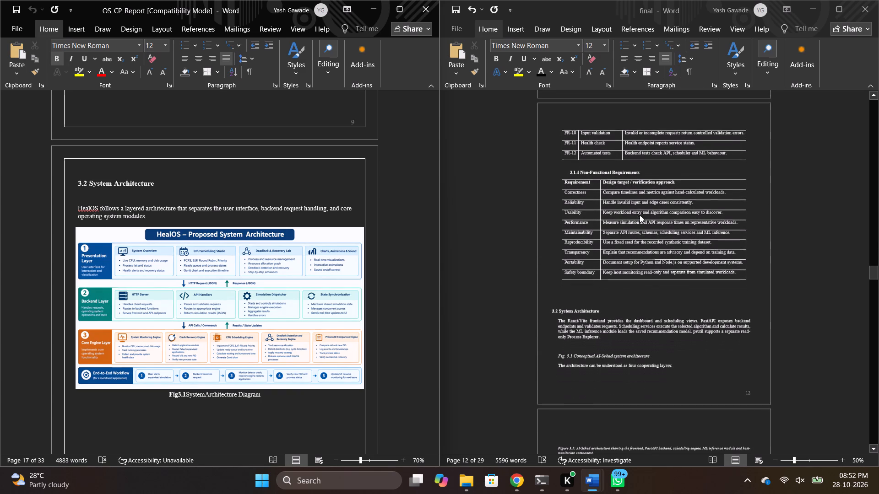
Insert three blank lines above the Fig. 3.1 caption in section 3.2 System Architecture of final, making room for the architecture figure.
left_click(618, 345)
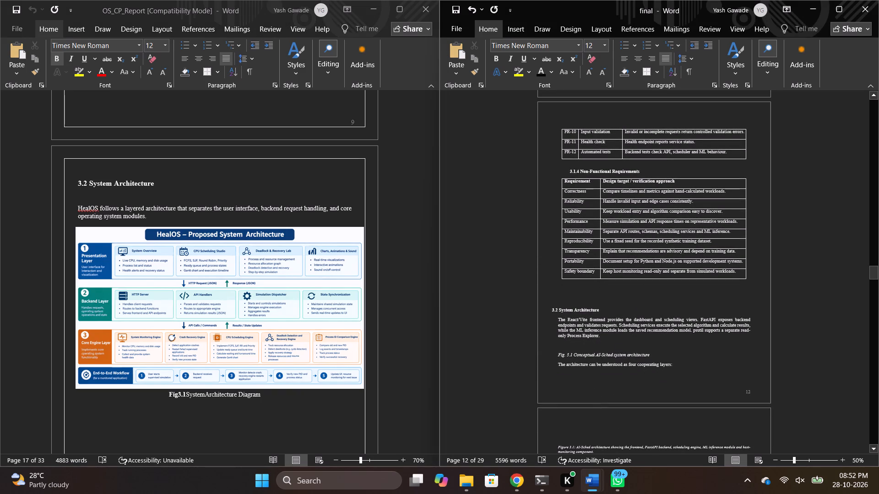
left_click(611, 342)
scroll(611, 342, "down", 1)
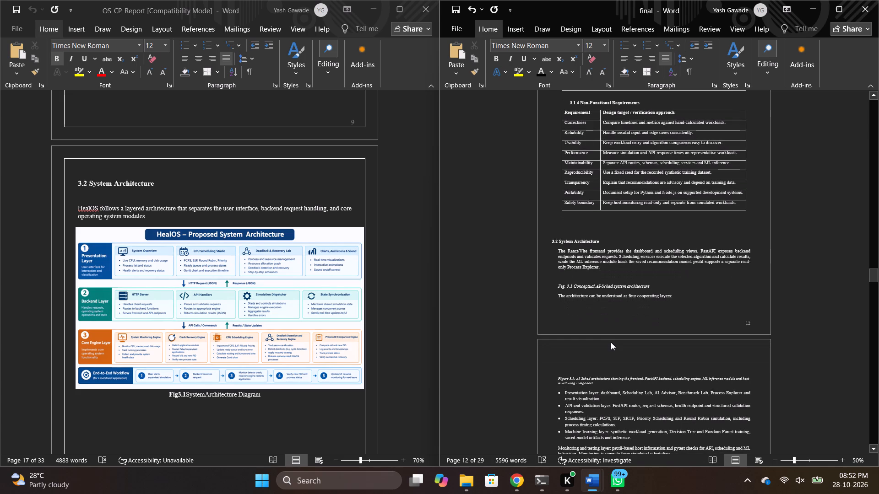
key("Return")
key("Return")
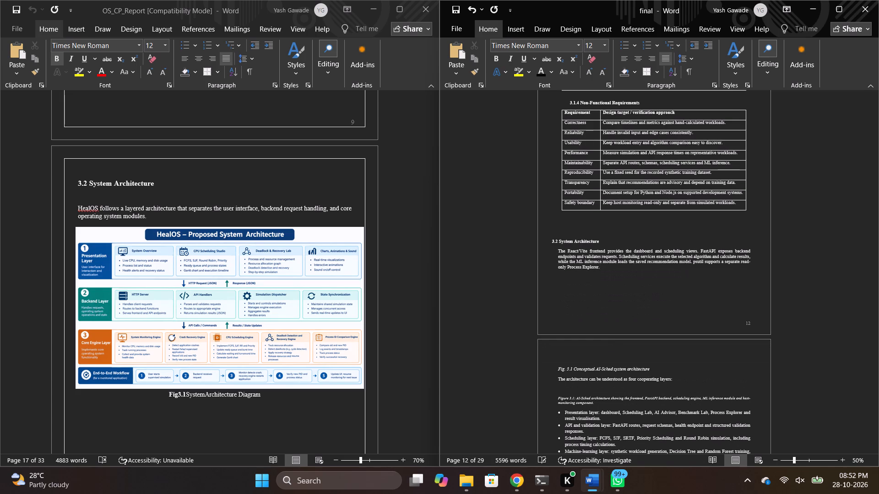
key("Return")
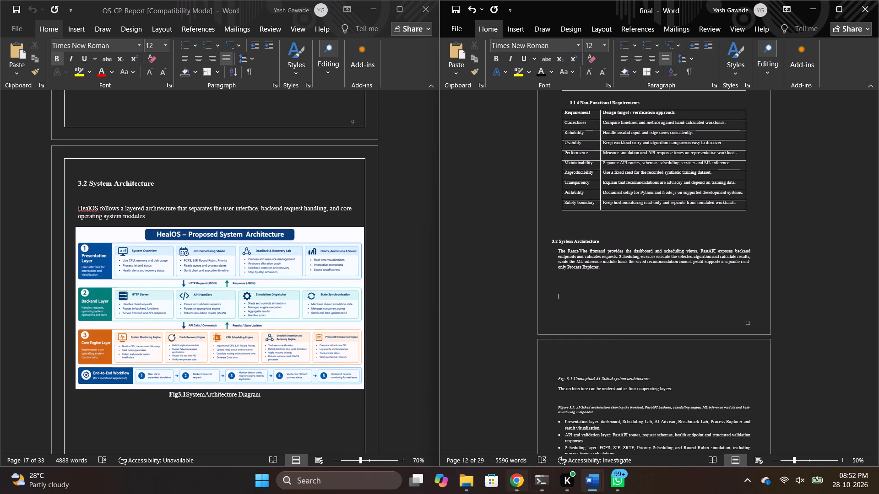
left_click(501, 482)
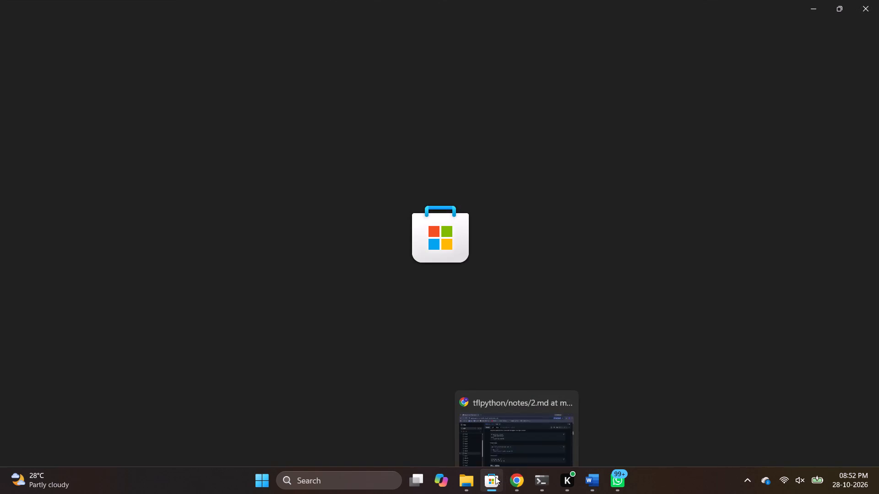
left_click(878, 0)
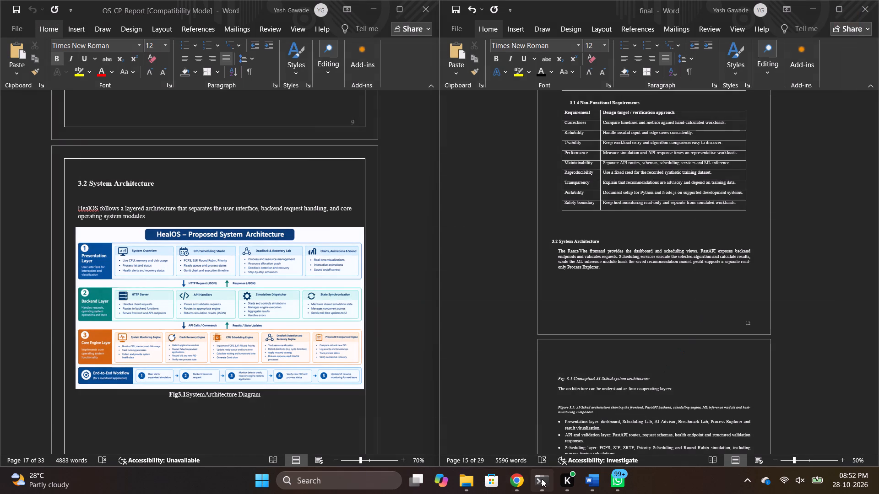
left_click(521, 488)
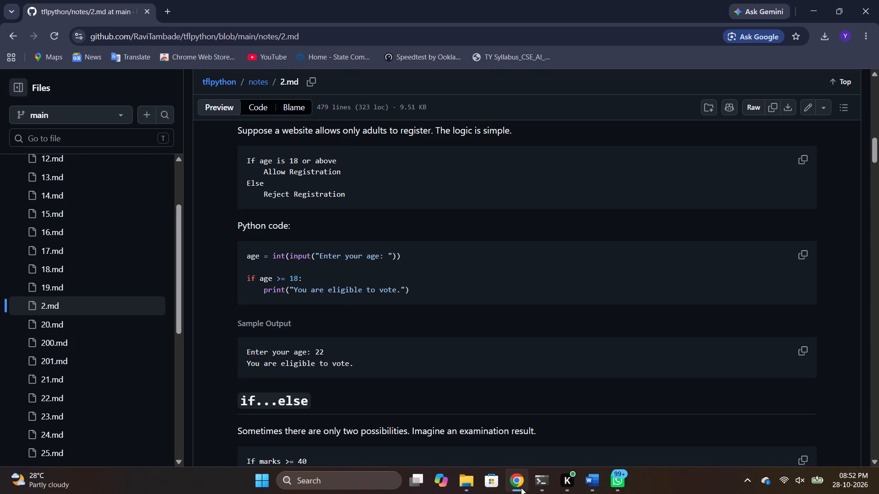
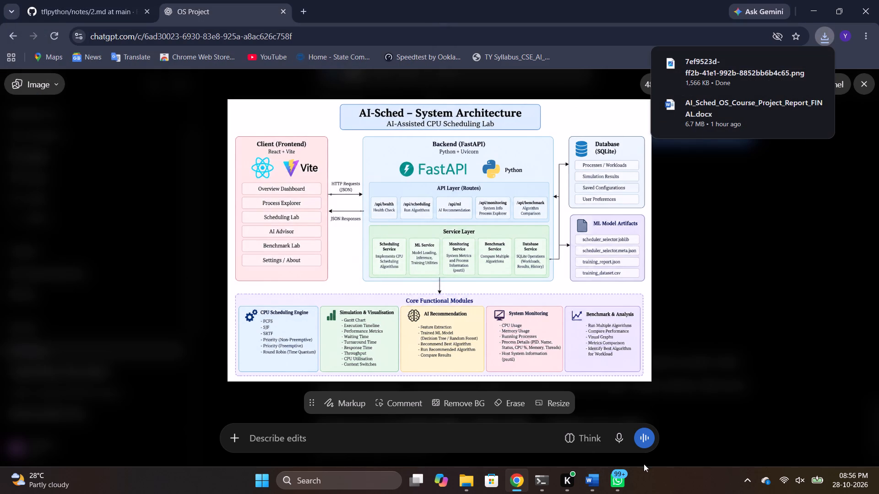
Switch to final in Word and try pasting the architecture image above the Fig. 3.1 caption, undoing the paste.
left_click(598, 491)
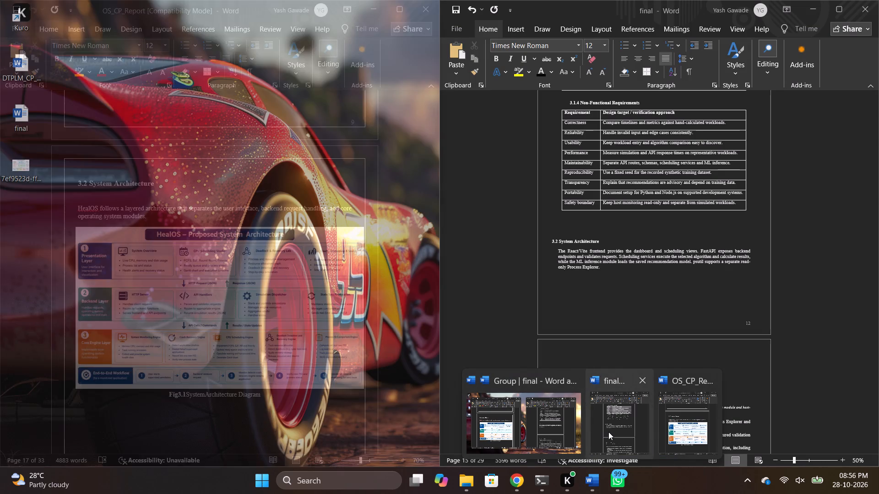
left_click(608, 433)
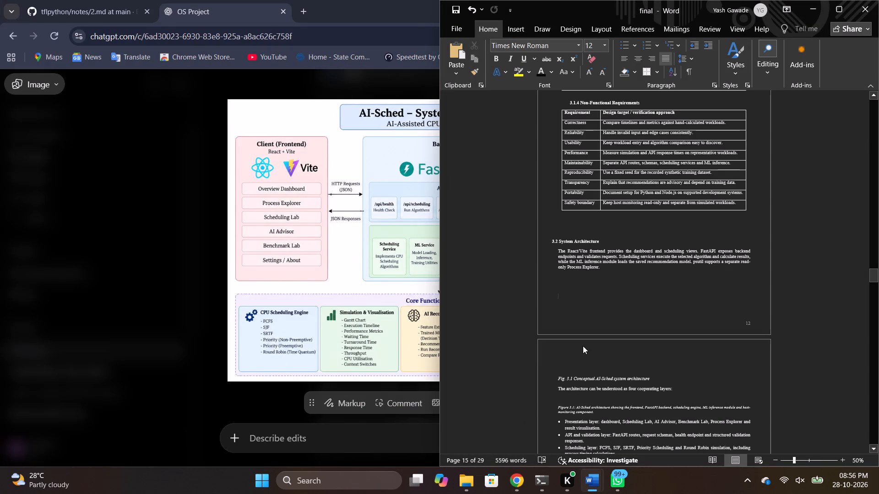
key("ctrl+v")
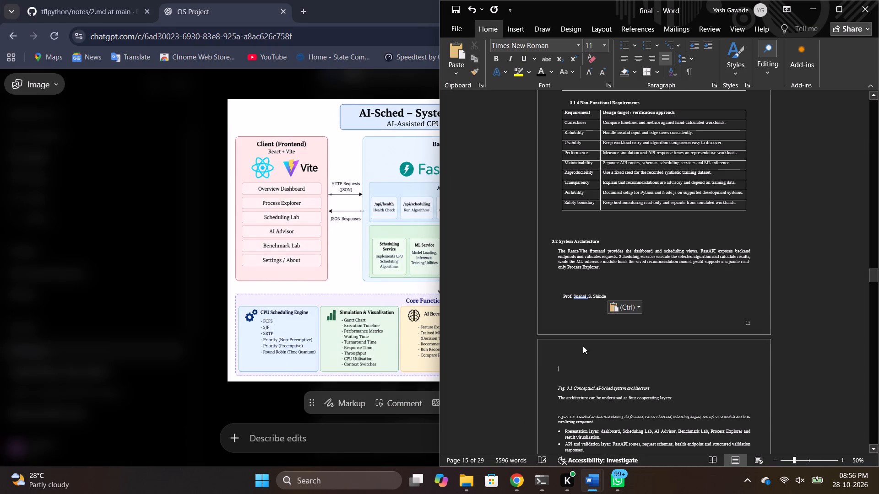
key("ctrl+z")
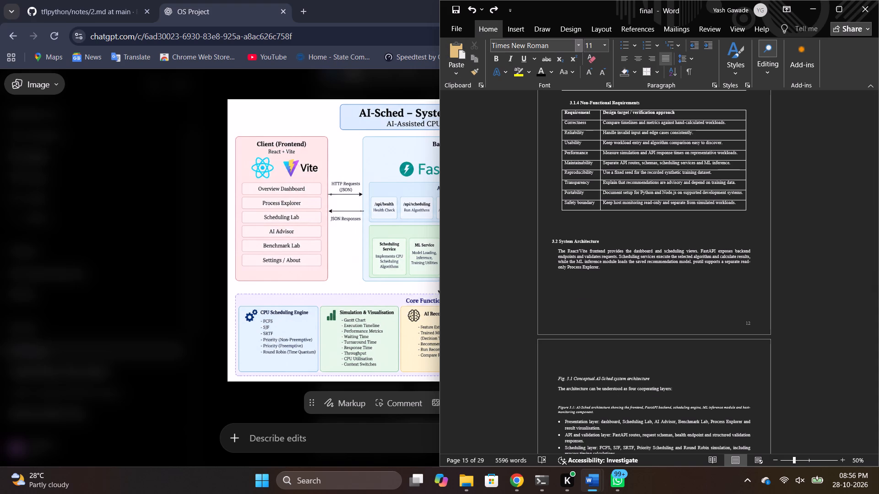
Copy the saved architecture PNG from the Desktop and paste it above the Fig. 3.1 caption in section 3.2 of final.
left_click(878, 493)
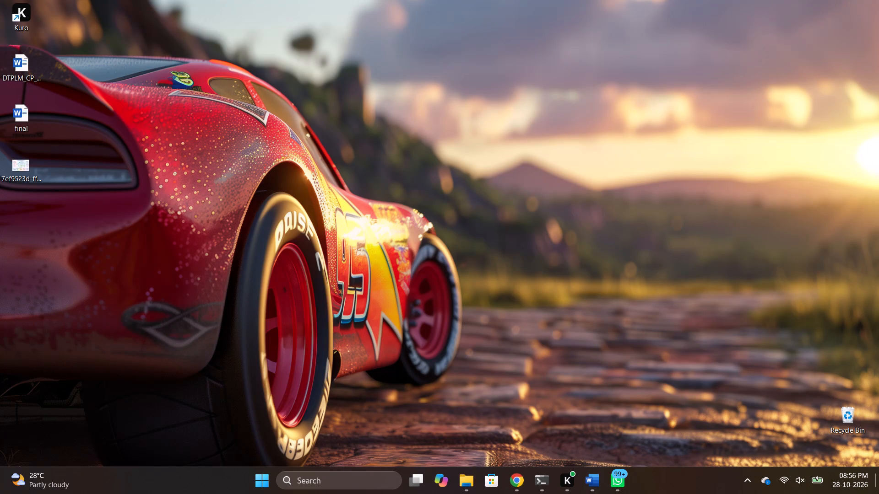
left_click(7, 164)
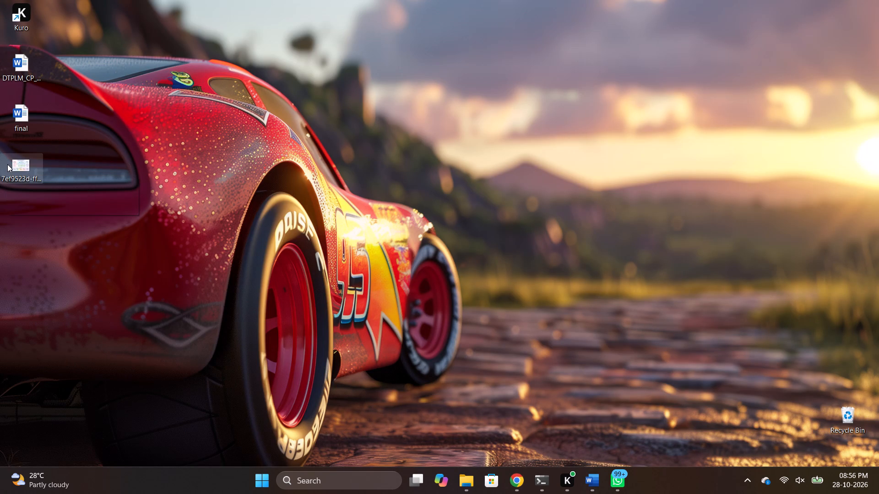
right_click(7, 164)
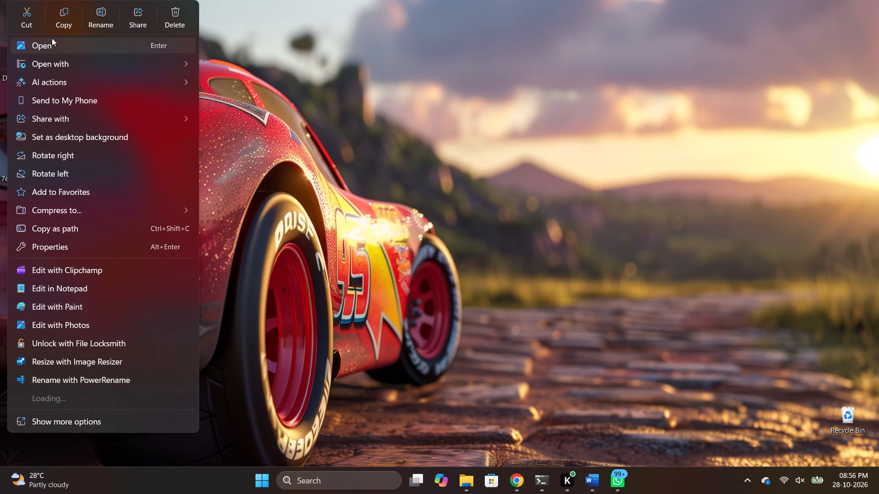
left_click(71, 11)
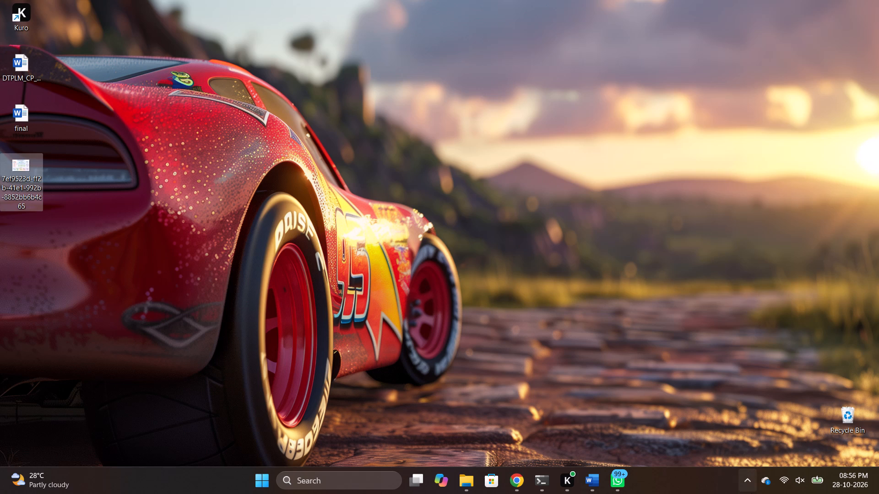
left_click(601, 483)
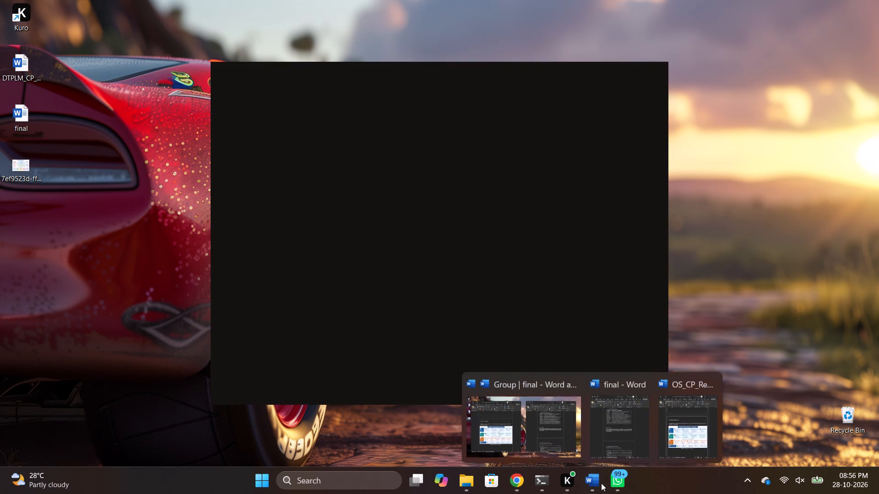
left_click(607, 434)
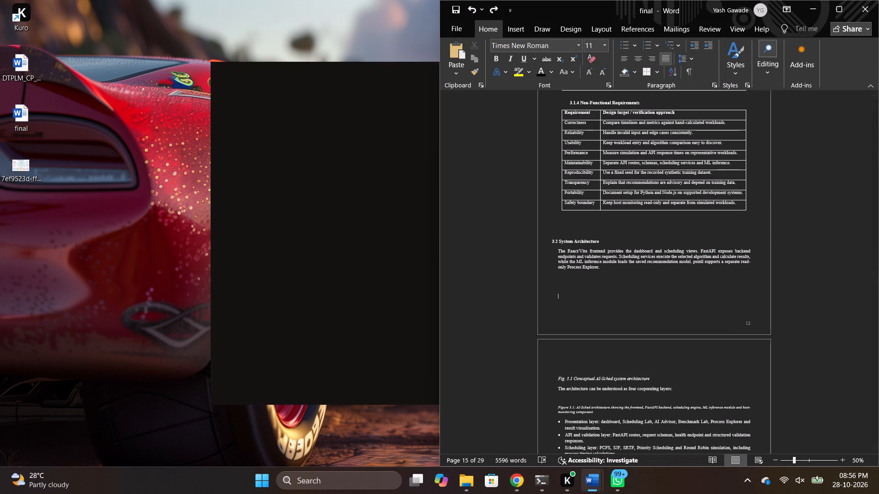
left_click(681, 422)
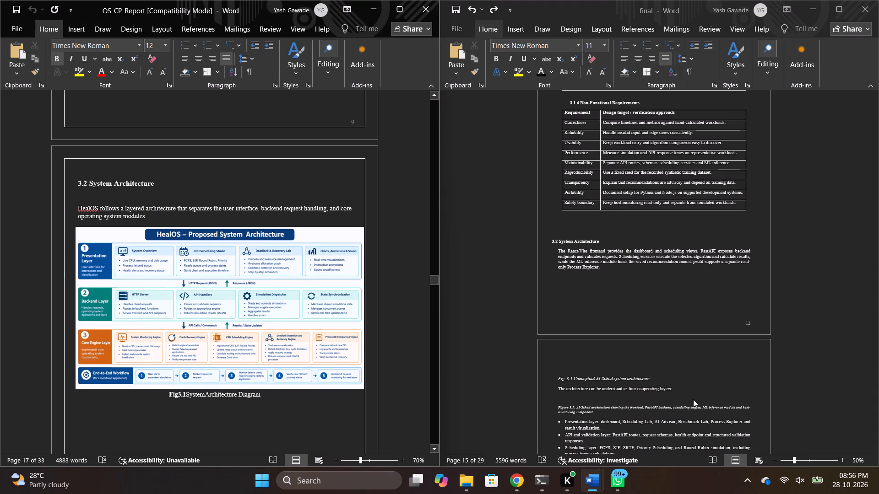
left_click(599, 308)
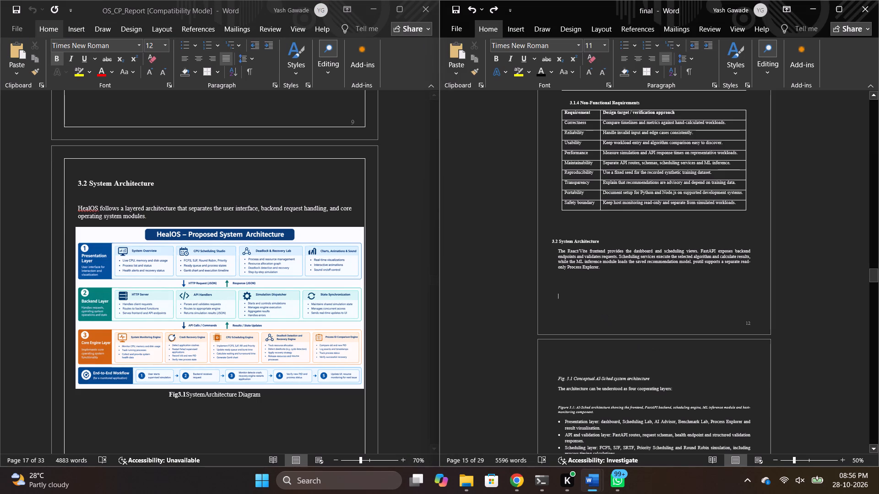
key("ctrl+v")
Examine the pasted architecture figure in final at 90% zoom, along with its caption and the layer descriptions below it.
scroll(599, 308, "down", 1)
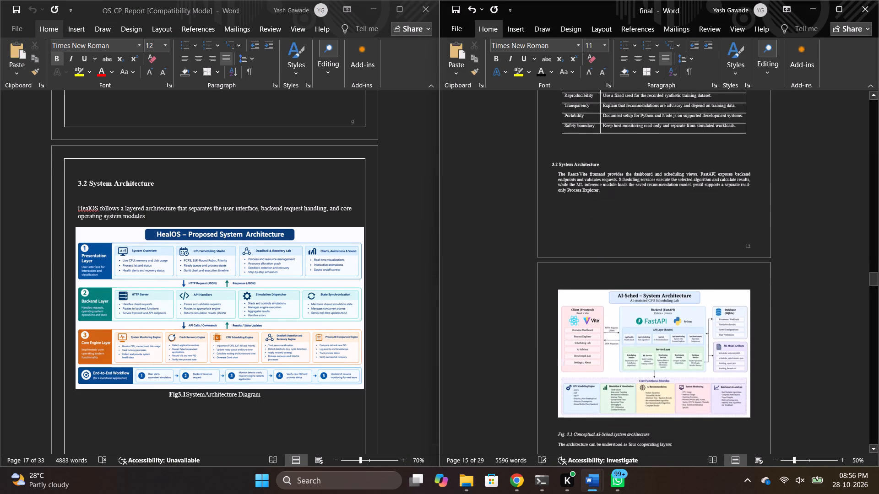
scroll(599, 308, "down", 3)
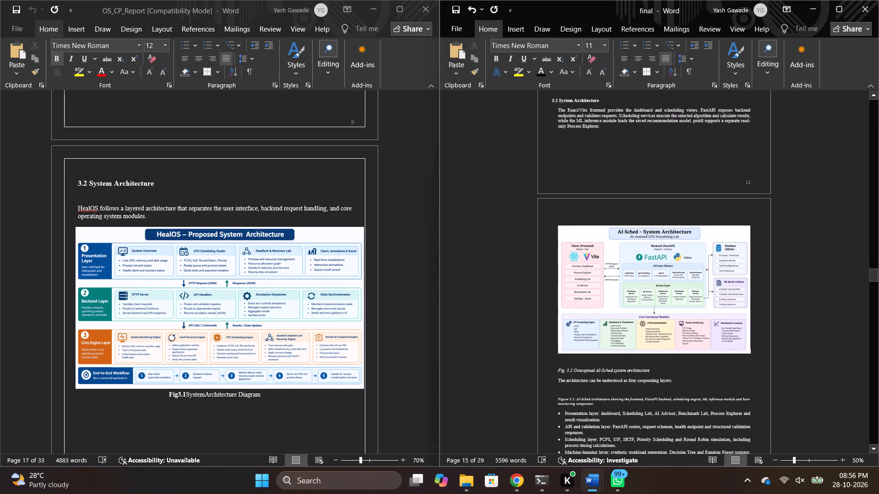
scroll(598, 272, "down", 2)
scroll(598, 272, "up", 4, "ctrl")
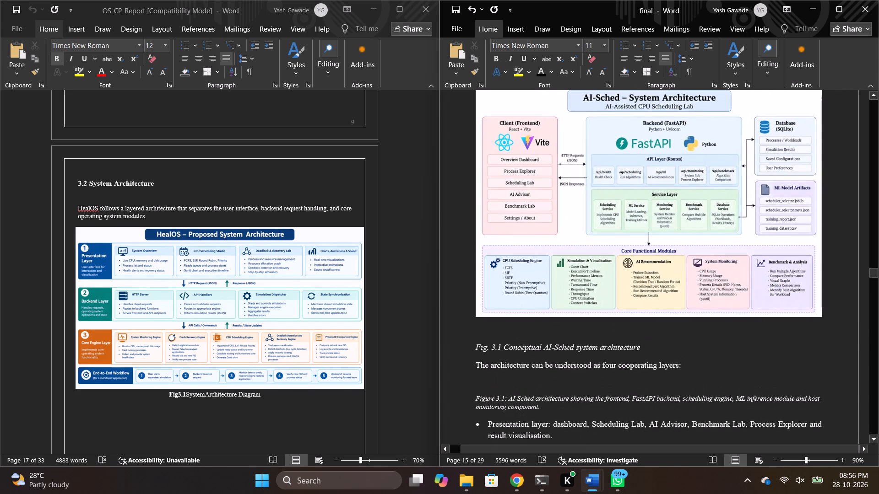
scroll(598, 272, "down", 3)
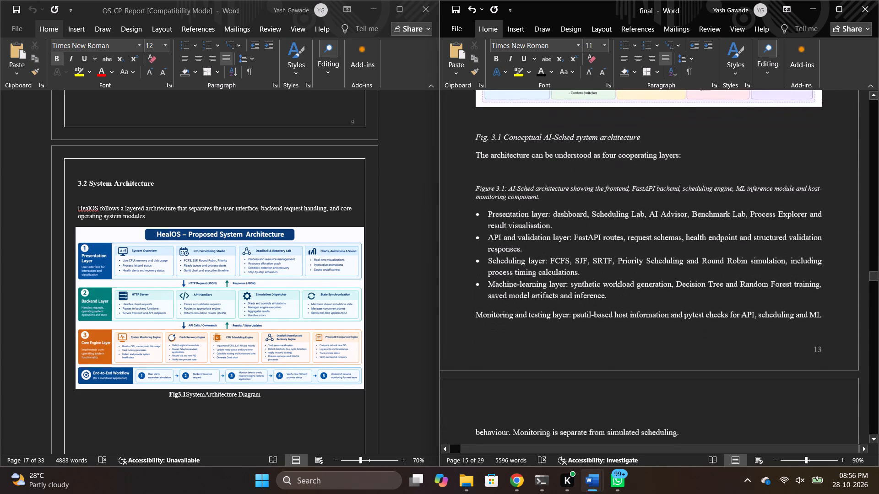
scroll(598, 272, "down", 1)
scroll(598, 272, "left", 1)
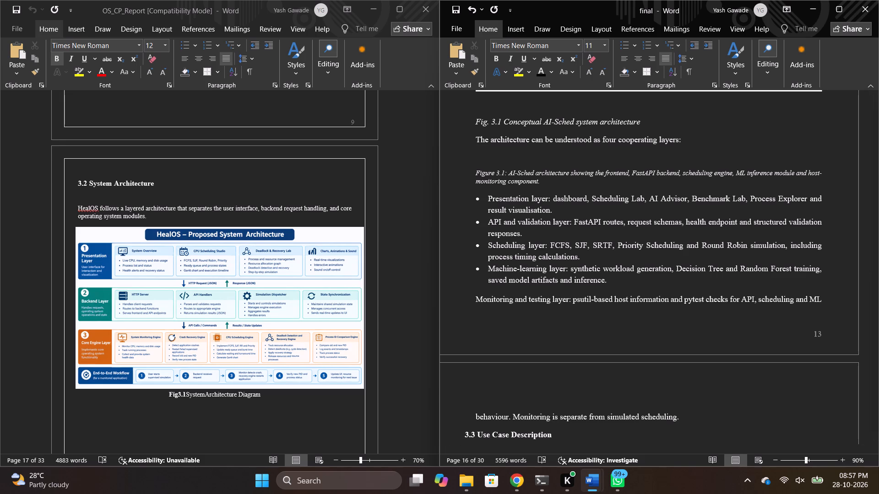
Compare the 3.3 Use Case section and diagram in OS_CP_Report with section 3.3 Use Case Description in final.
scroll(309, 227, "down", 1)
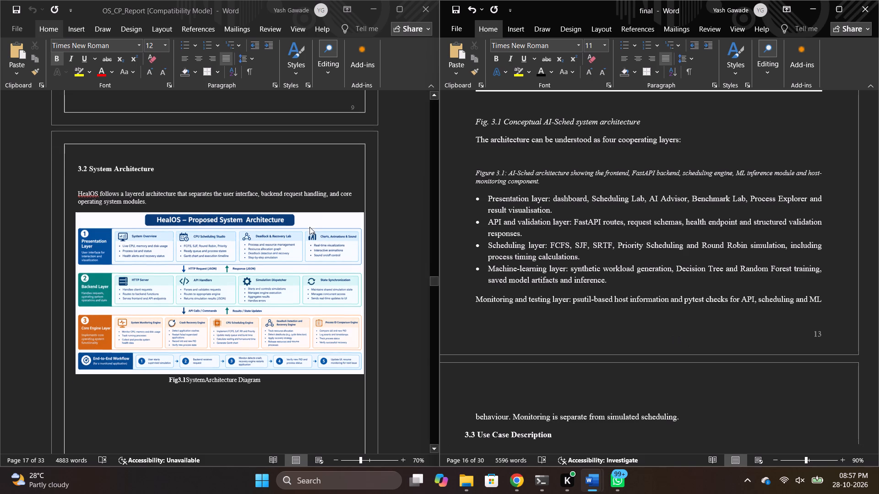
scroll(309, 227, "down", 7)
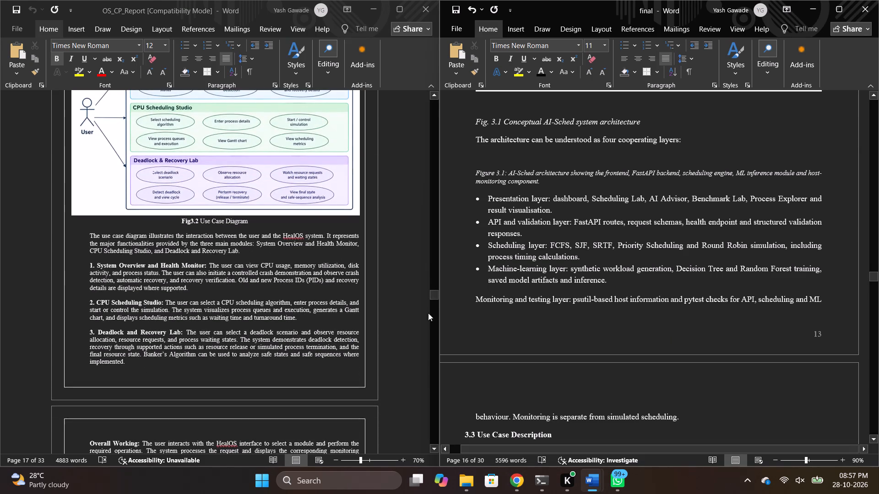
scroll(528, 288, "down", 2)
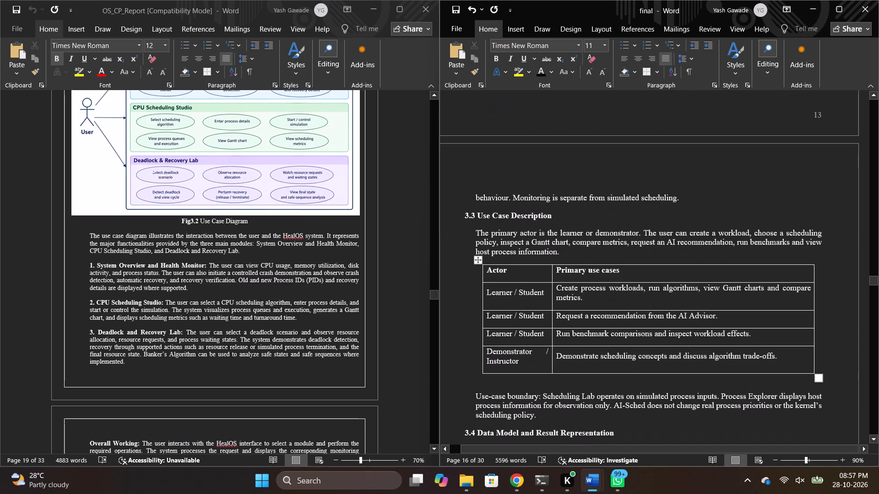
scroll(528, 288, "down", 1)
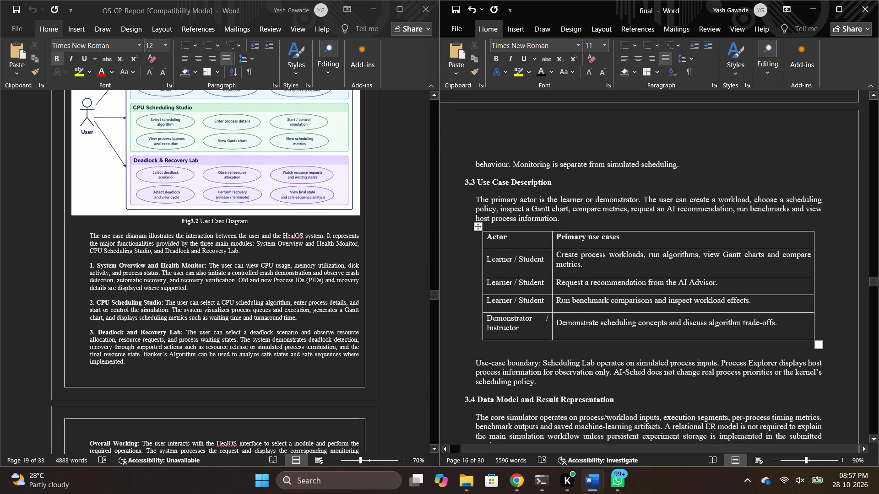
scroll(528, 288, "down", 2)
scroll(288, 279, "down", 2)
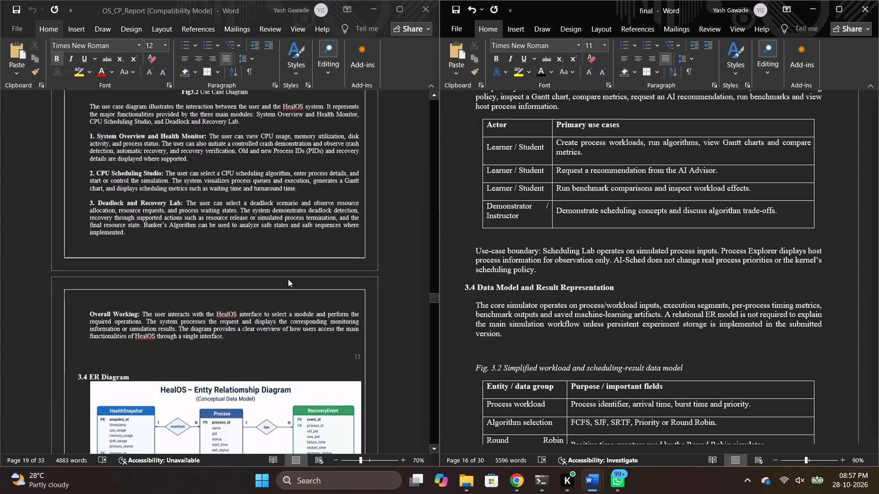
scroll(288, 279, "up", 2)
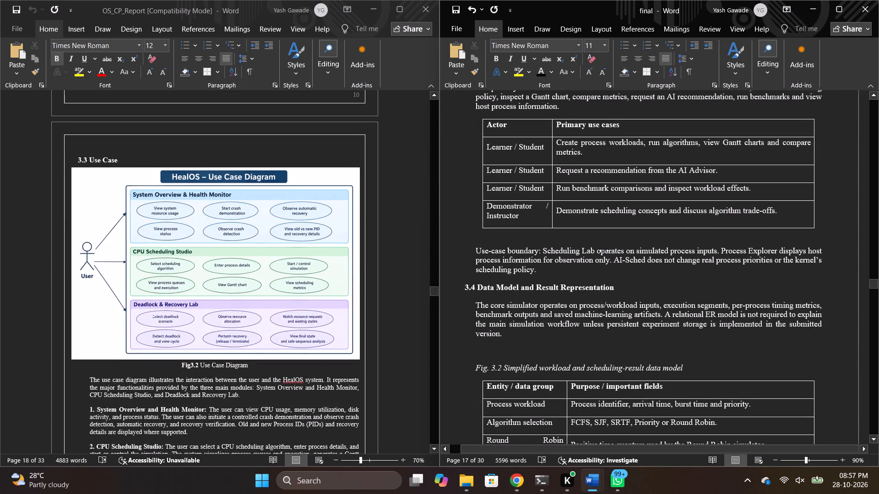
scroll(546, 250, "up", 2)
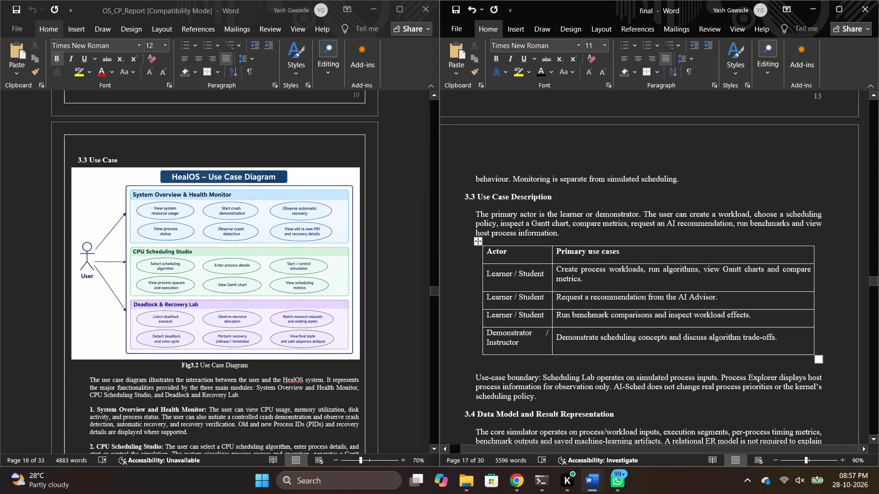
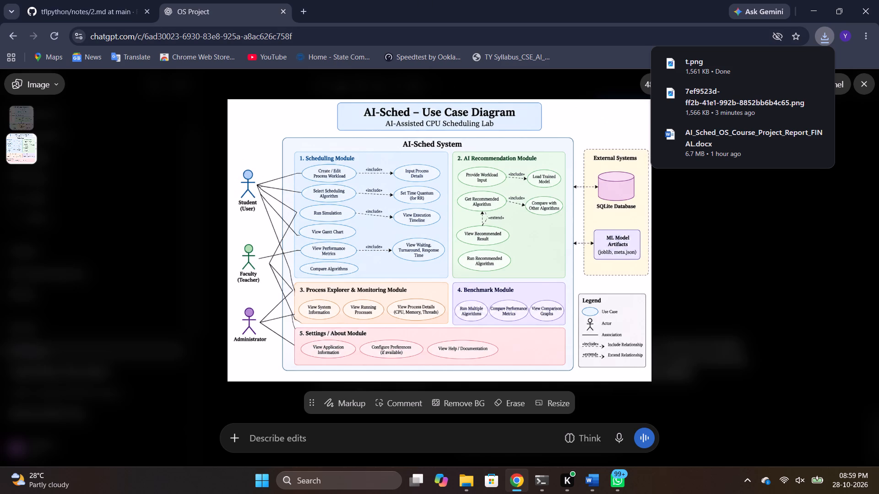
Switch to Word to bring up the open project report documents.
left_click(586, 480)
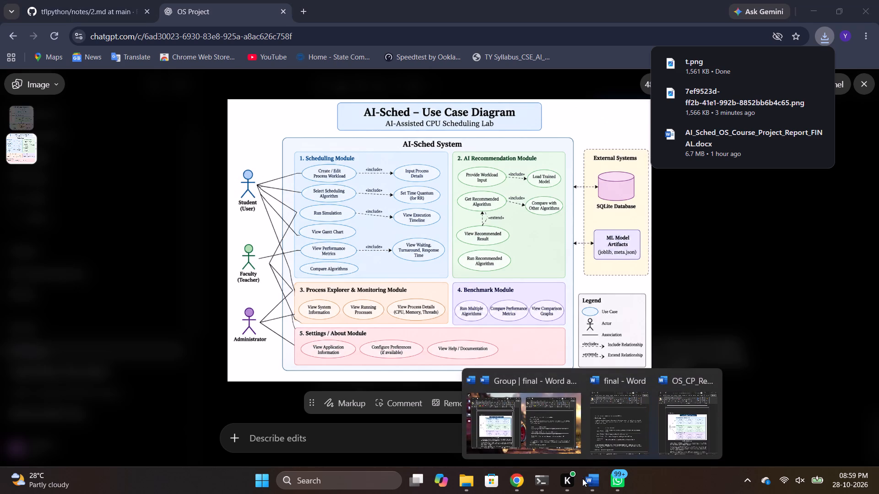
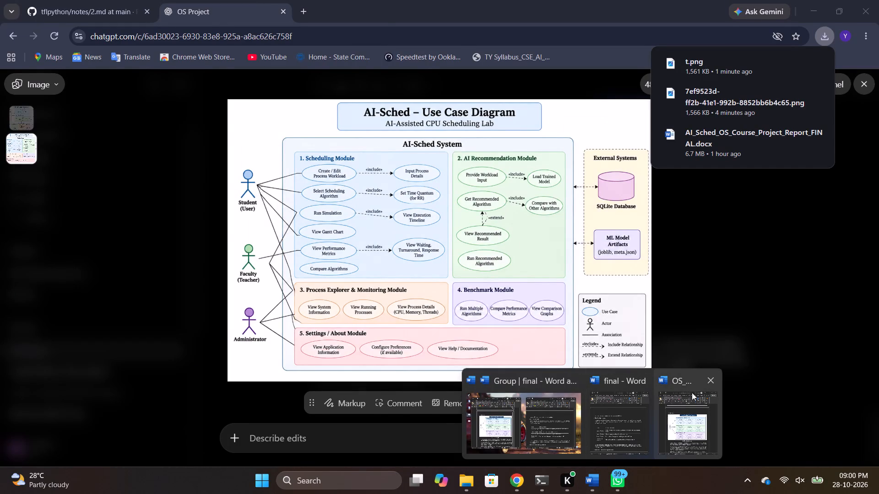
Bring up both Word reports and place the cursor on the blank line above the actor table in section 3.3 of final.
left_click(679, 408)
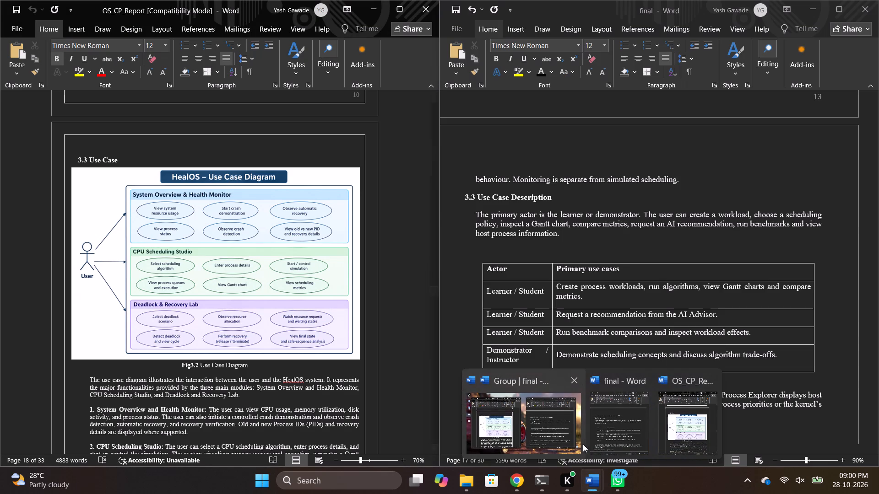
left_click(577, 442)
scroll(650, 313, "down", 1)
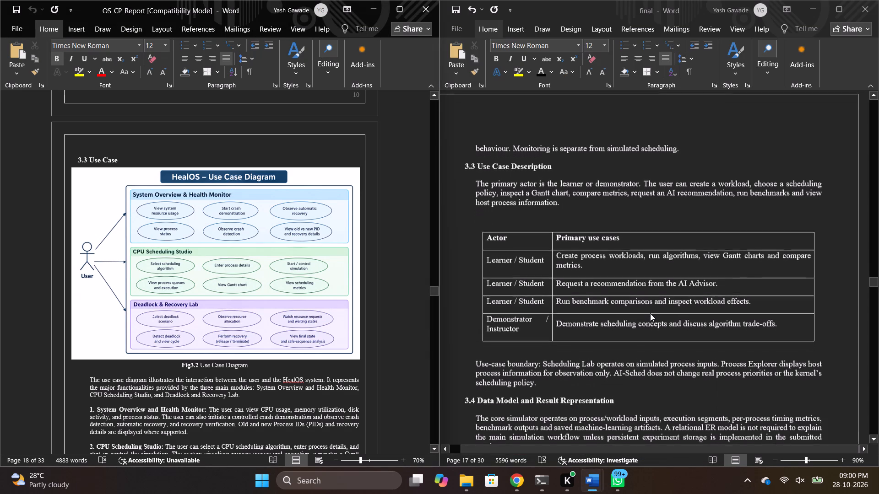
scroll(650, 313, "down", 1)
left_click(564, 213)
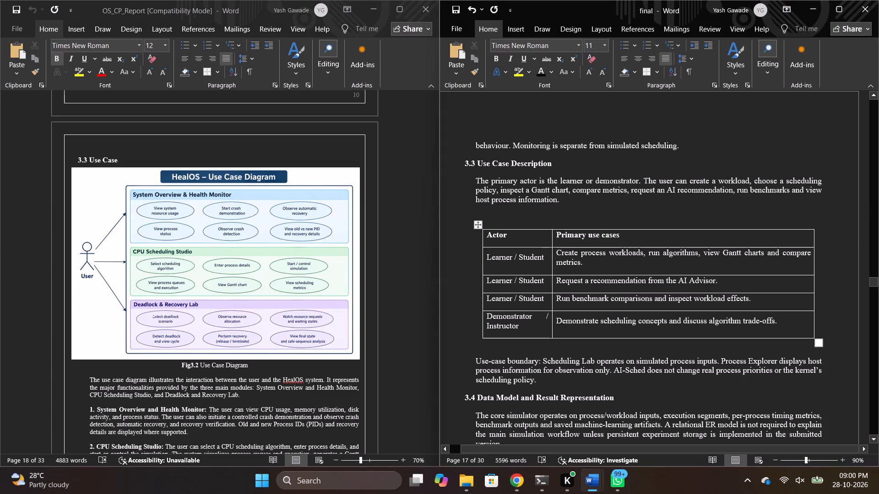
Show the desktop and copy the image file t.
left_click(878, 493)
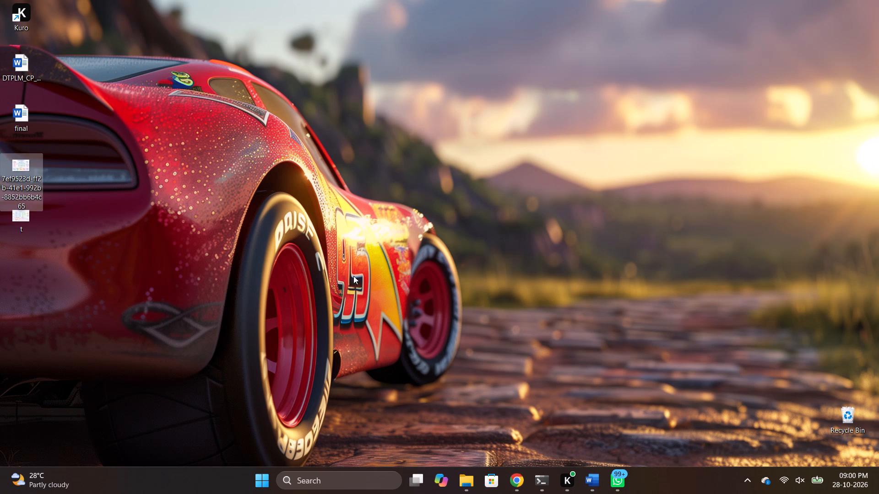
left_click(26, 219)
right_click(26, 219)
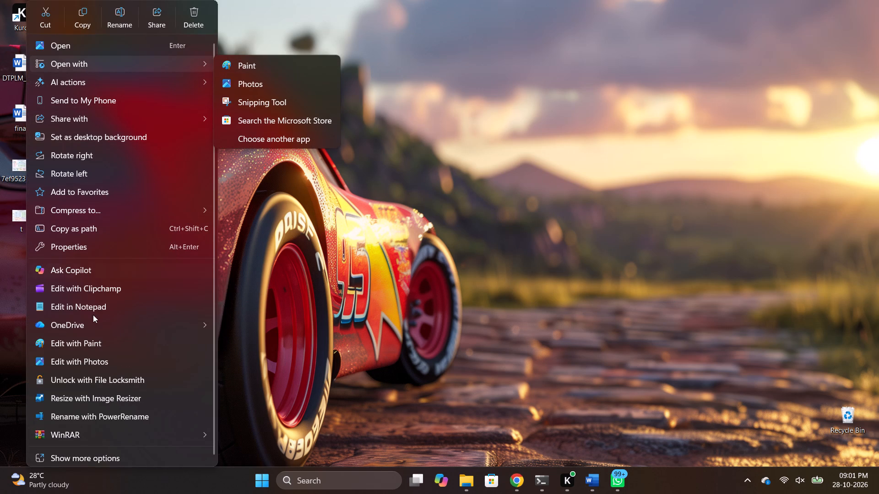
left_click(84, 13)
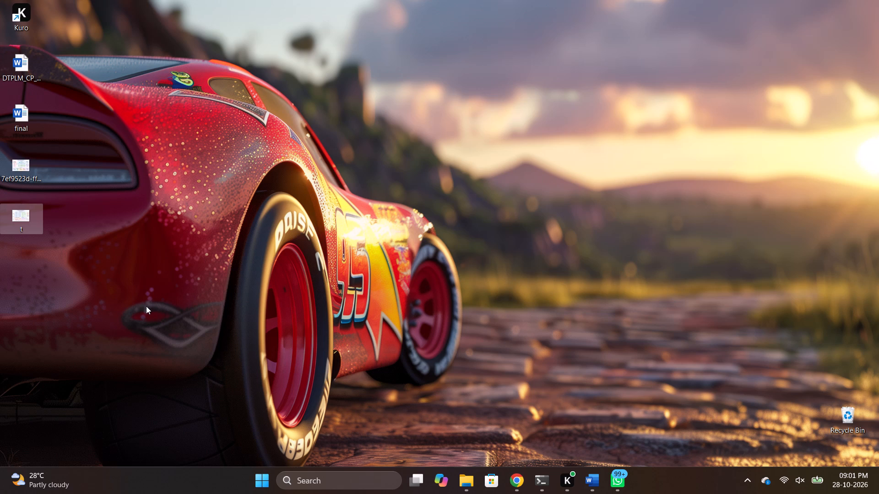
Delete the two diagram image files, t and the one starting with 7ef9523d, from the desktop.
left_click_drag(146, 306, 3, 60)
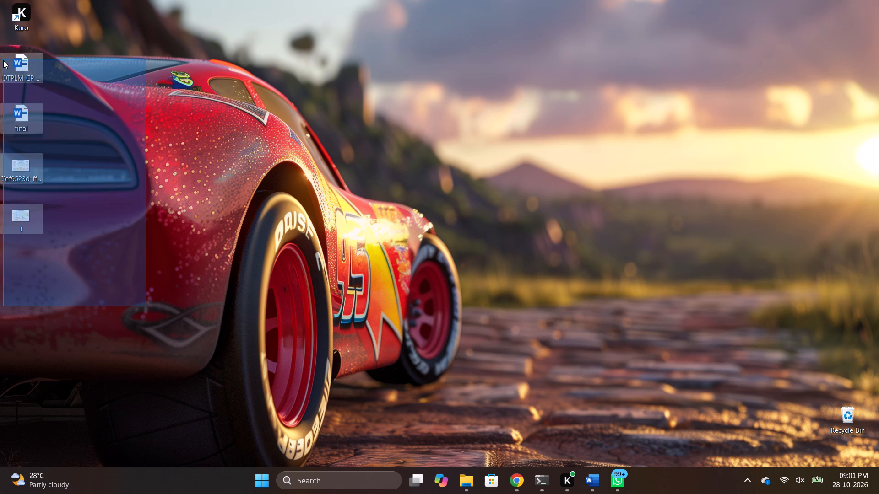
left_click_drag(3, 60, 6, 162)
key("Delete")
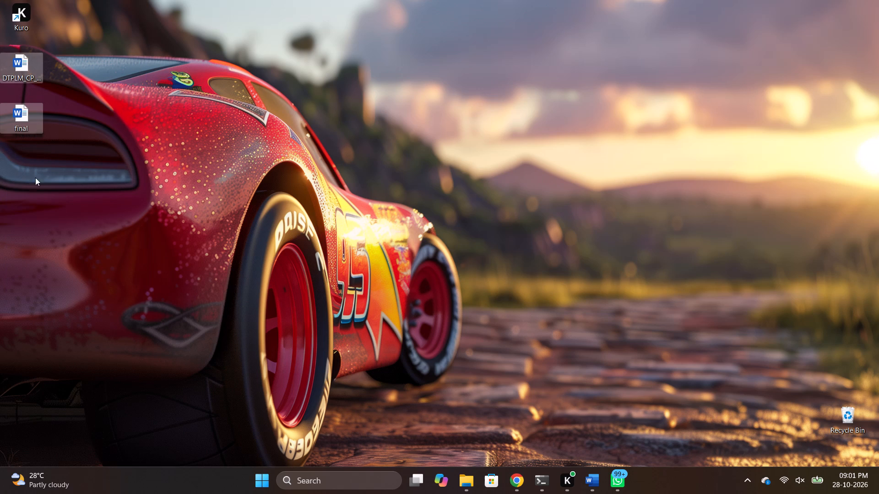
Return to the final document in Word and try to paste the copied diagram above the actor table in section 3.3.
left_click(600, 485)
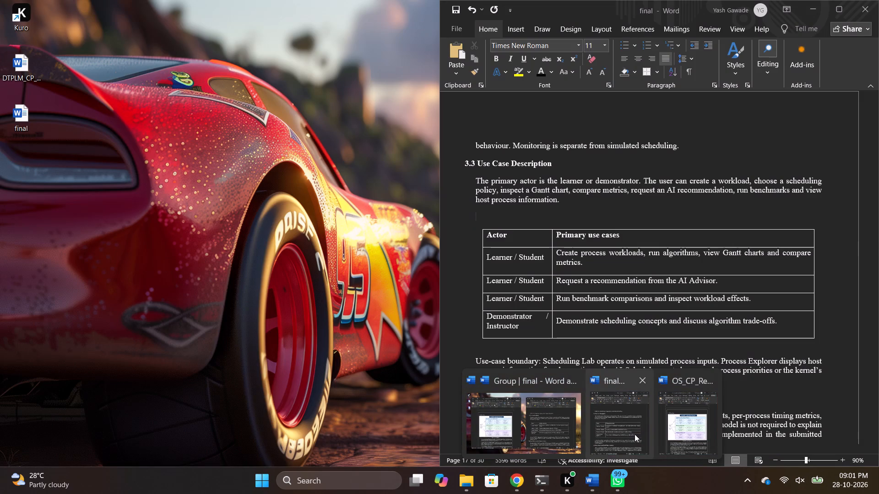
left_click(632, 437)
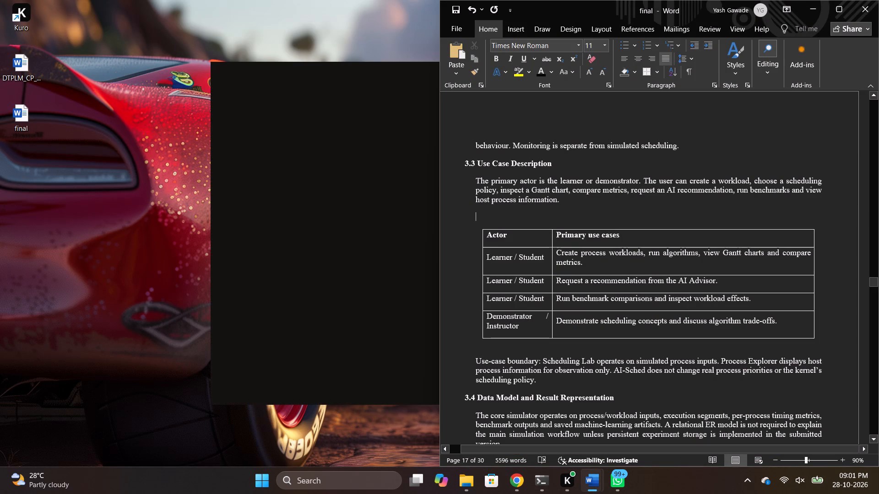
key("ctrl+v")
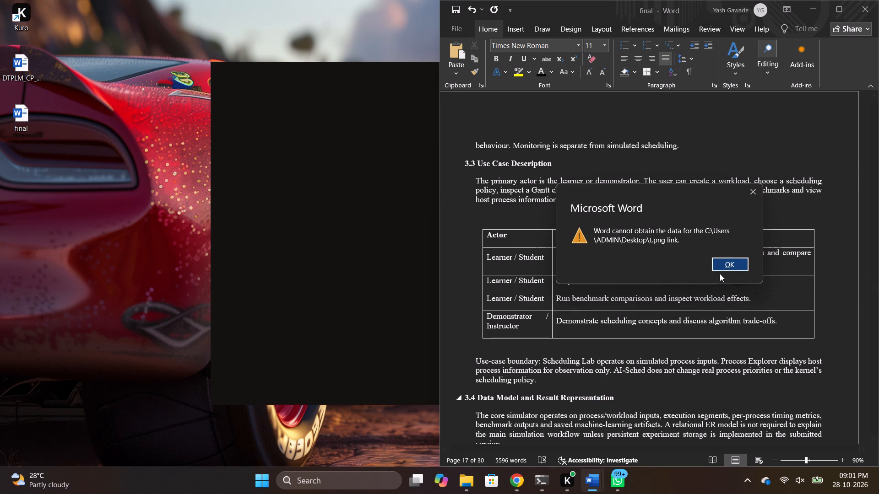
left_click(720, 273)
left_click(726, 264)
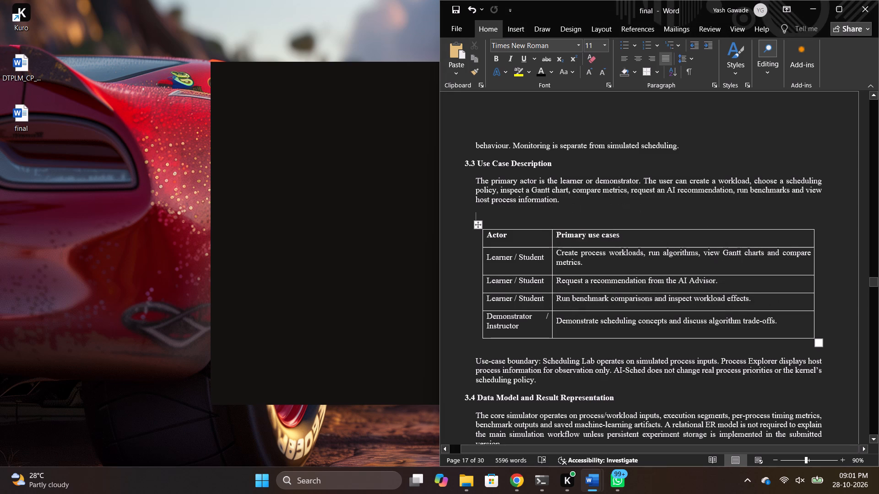
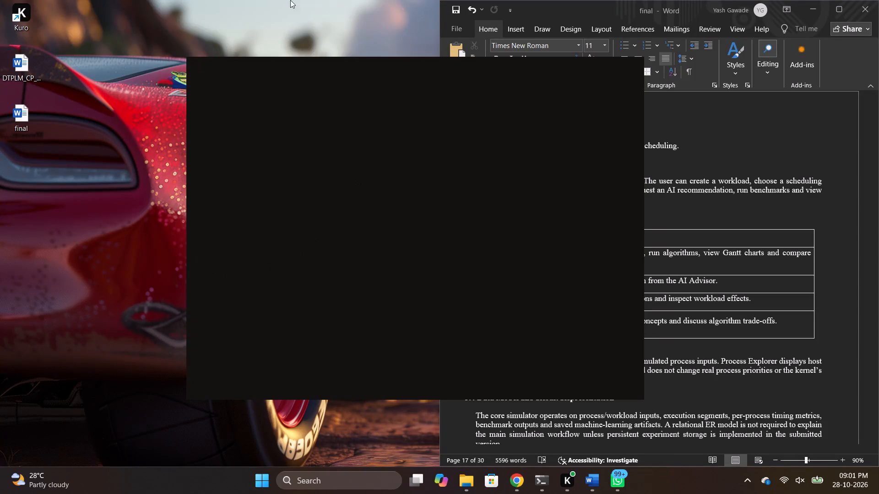
Maximize the final document's window and return to the actor table in section 3.3 Use Case Description.
left_click(840, 13)
scroll(676, 240, "down", 2)
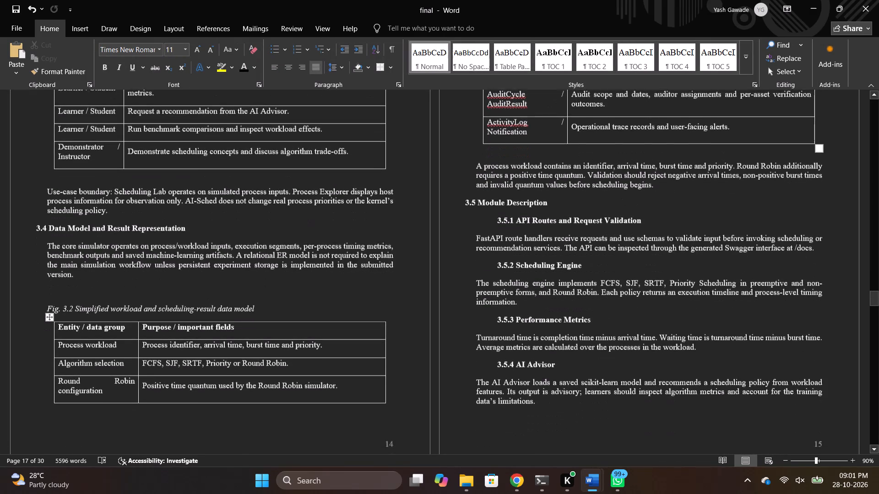
scroll(676, 240, "up", 2)
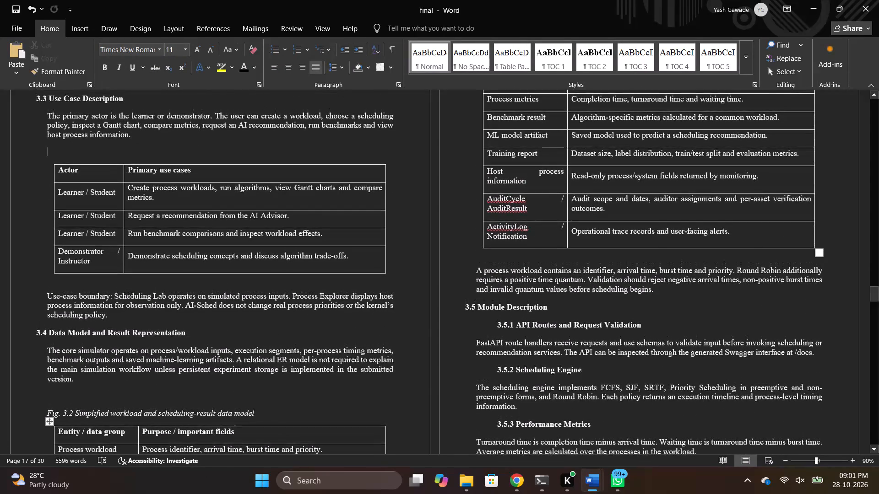
scroll(676, 240, "up", 1, "ctrl")
scroll(676, 240, "up", 3)
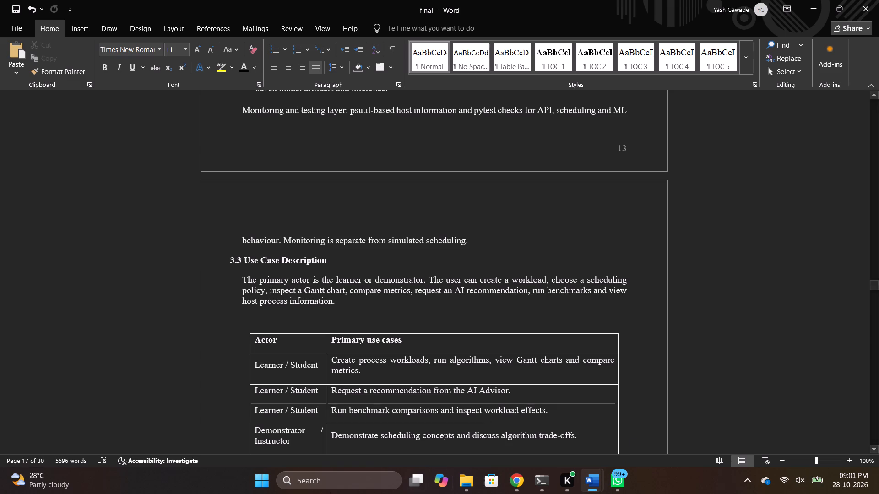
Open the Recycle Bin, look through its items for the deleted diagram image files, and close it.
left_click(340, 482)
type("re")
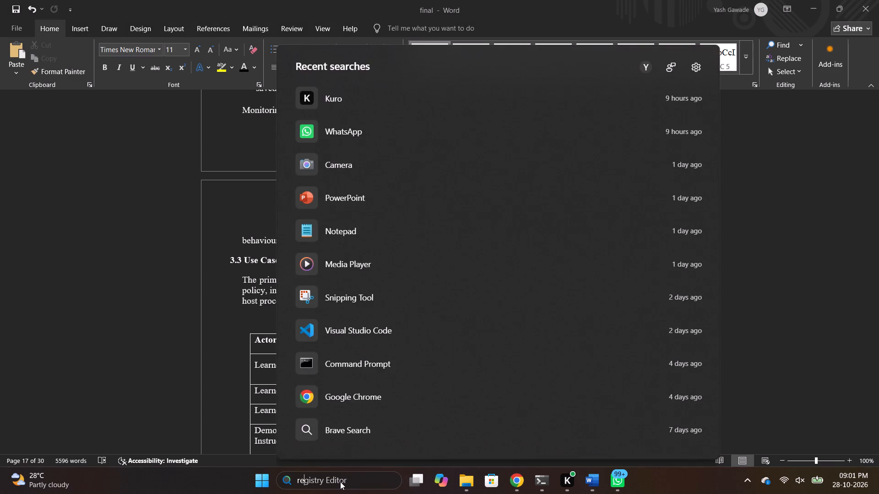
left_click(391, 167)
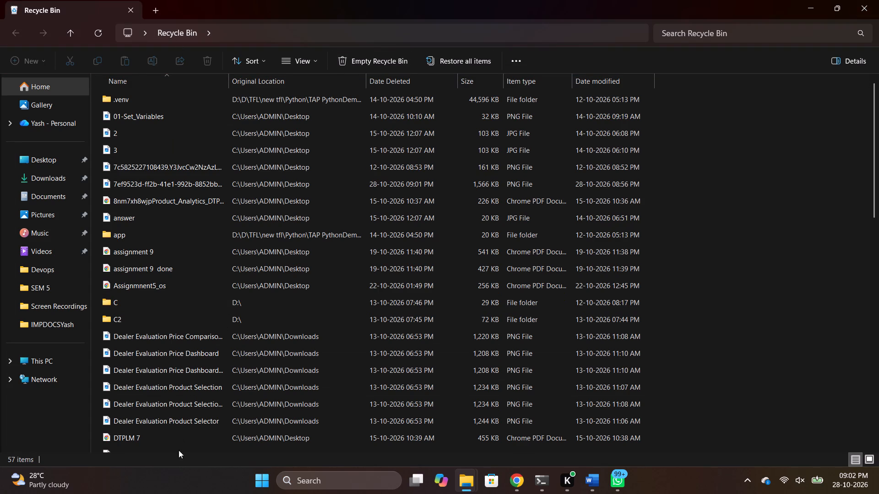
scroll(284, 290, "down", 9)
scroll(284, 290, "down", 12)
scroll(284, 290, "up", 10)
scroll(284, 290, "up", 17)
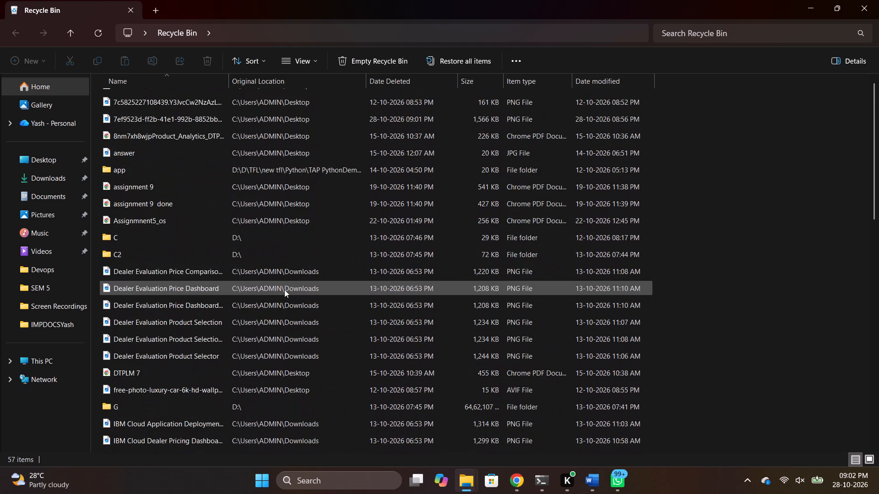
left_click(878, 0)
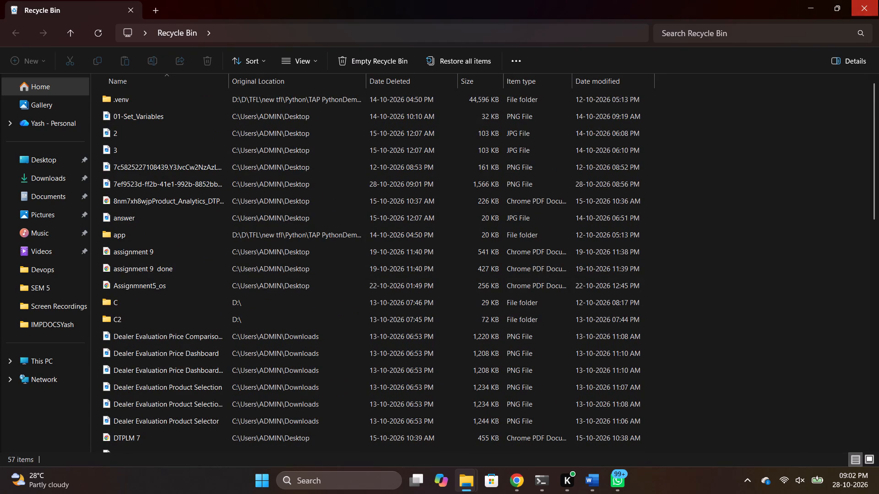
Review the final document from the section 3.3 actor table through the 4.1.1 setup outline and back to section 3.4, checking the figure placeholders.
scroll(535, 237, "down", 2)
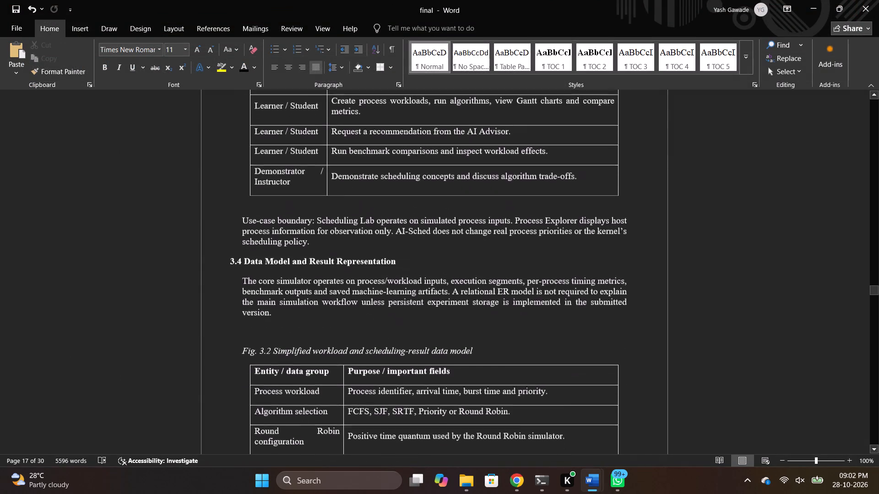
scroll(535, 237, "down", 10)
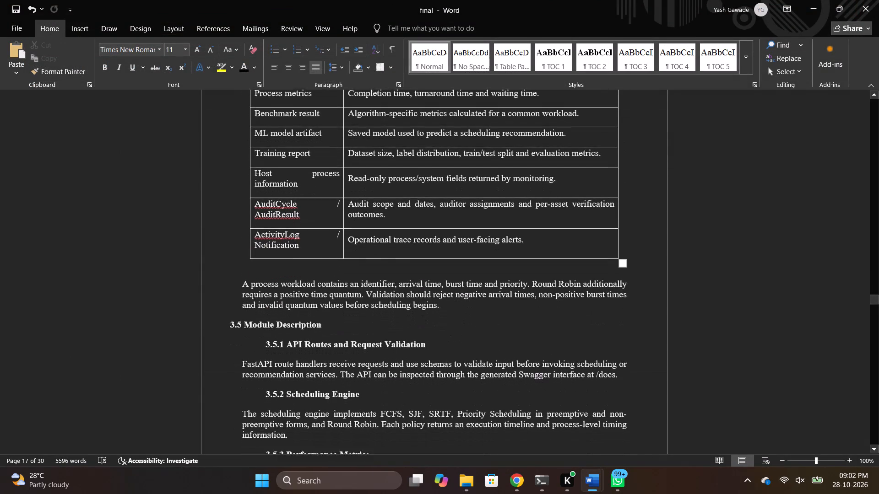
scroll(535, 237, "down", 7)
scroll(535, 237, "up", 3)
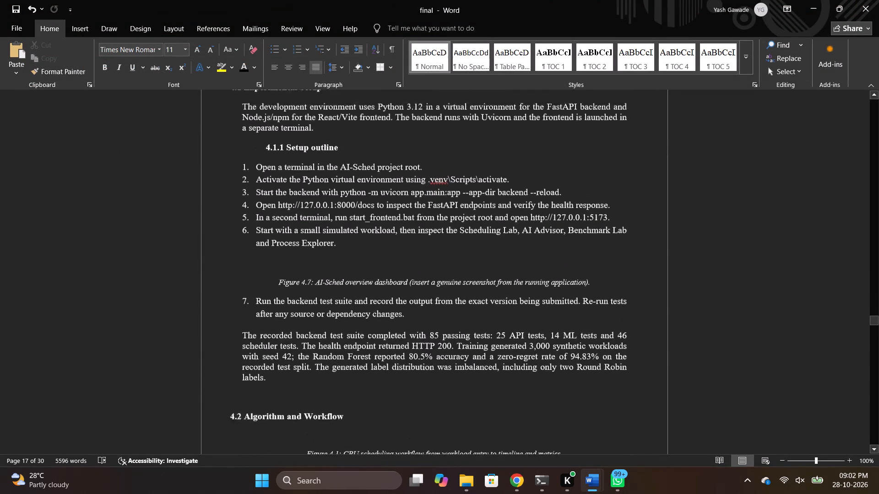
scroll(535, 237, "up", 6)
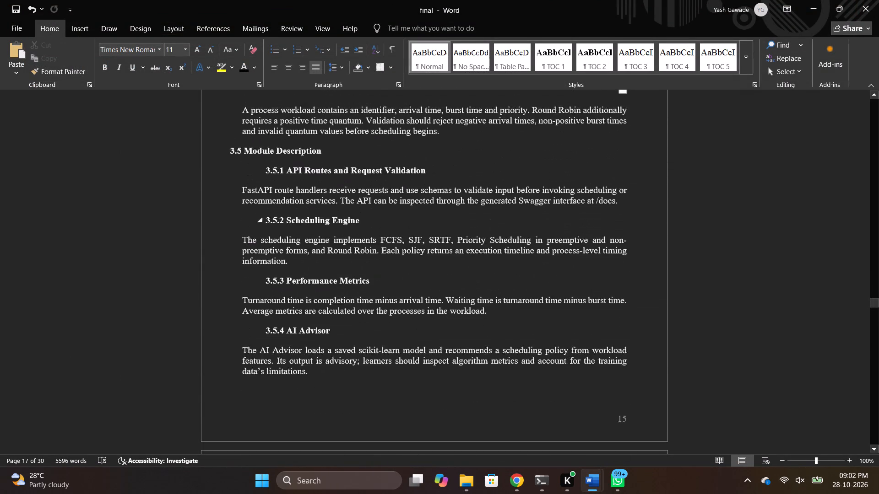
scroll(535, 237, "up", 3)
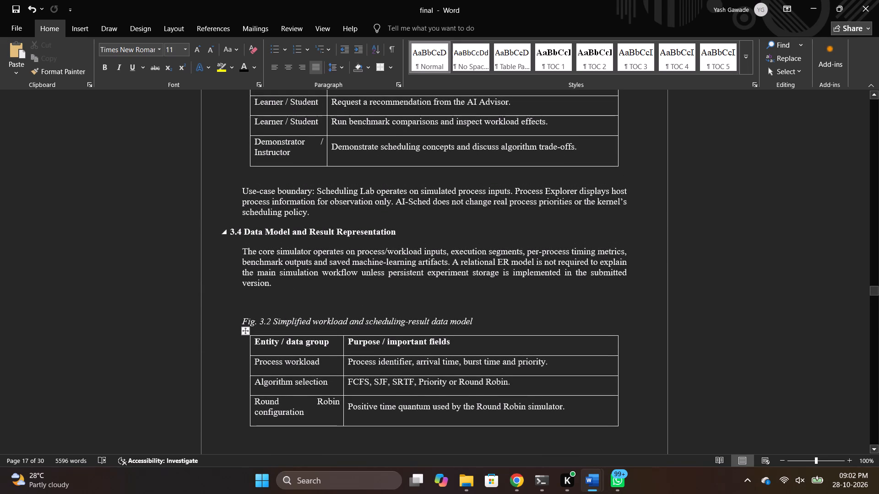
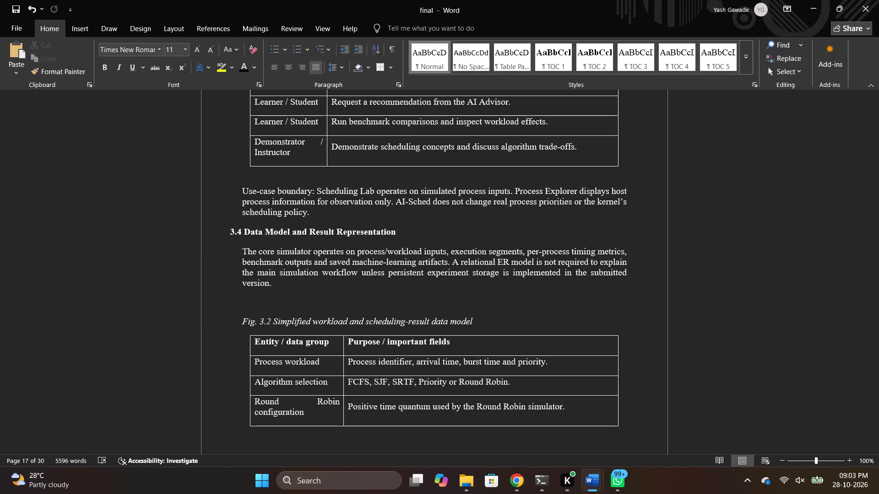
Review the final report from section 3.4 Data Model through the 3.5 module descriptions to the start of Chapter 4 for missing figures.
scroll(460, 207, "down", 3)
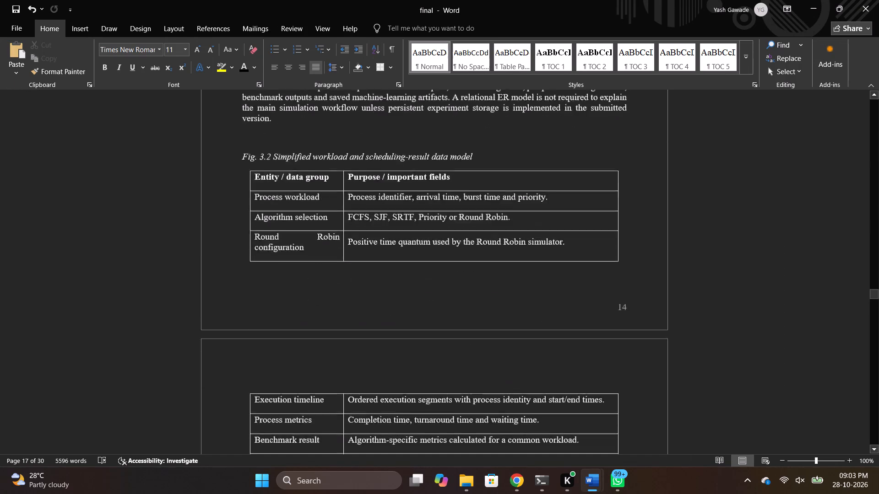
scroll(460, 207, "down", 3)
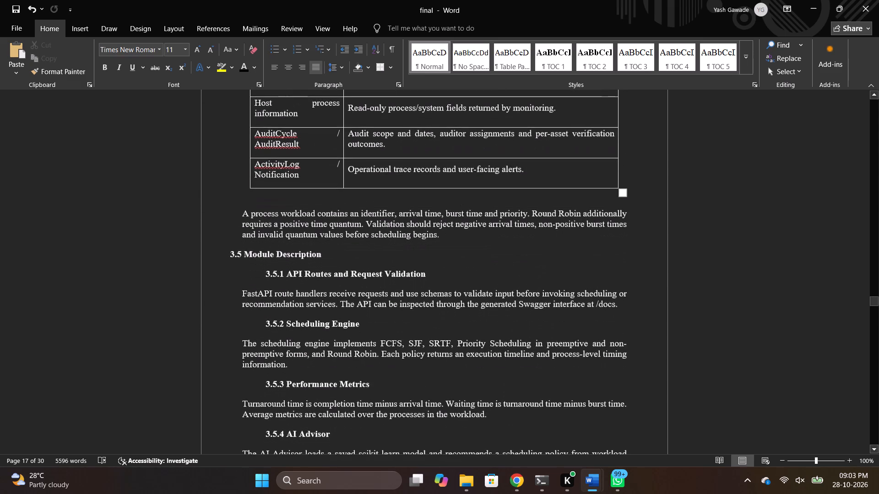
scroll(460, 207, "down", 4)
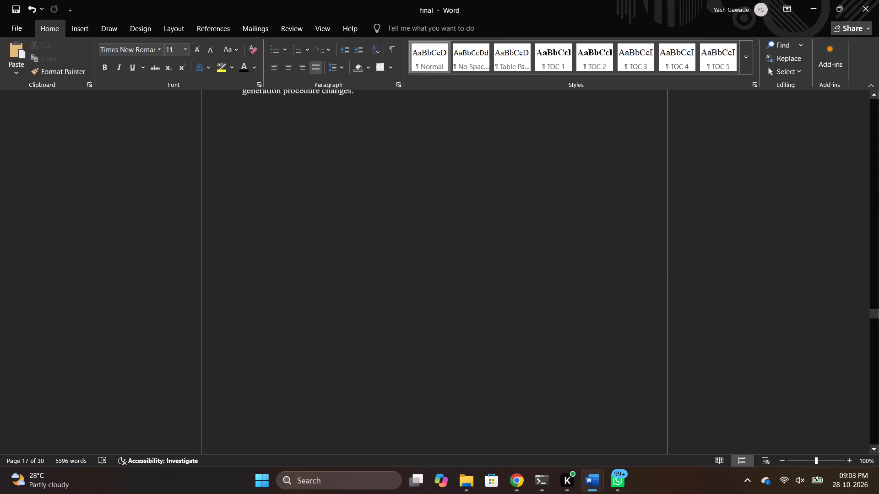
scroll(460, 207, "down", 1)
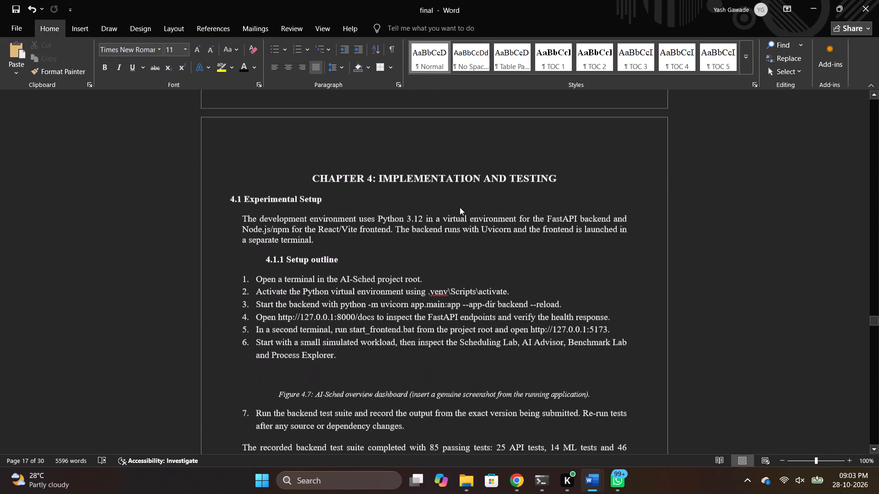
scroll(460, 207, "down", 1)
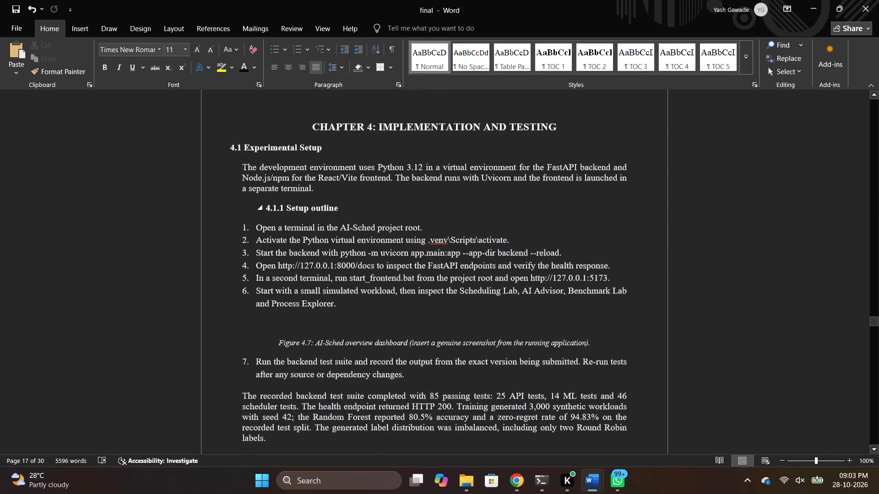
scroll(460, 207, "up", 5)
scroll(515, 189, "down", 1)
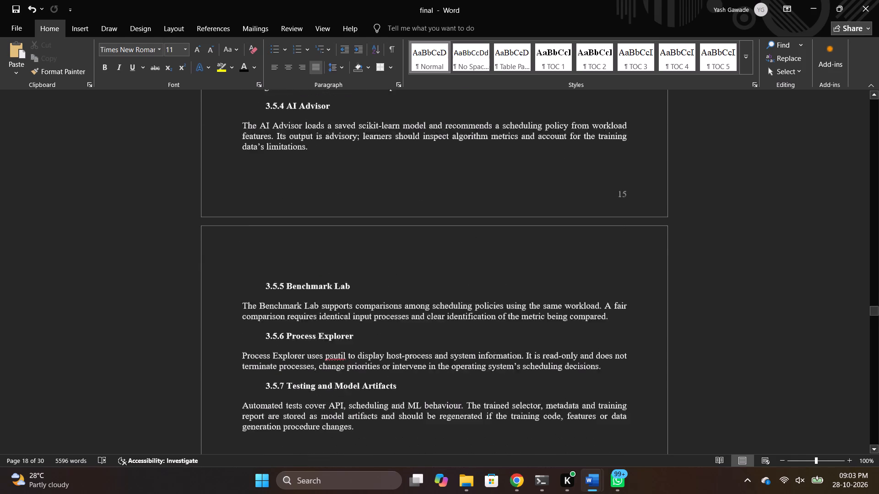
scroll(515, 189, "down", 2)
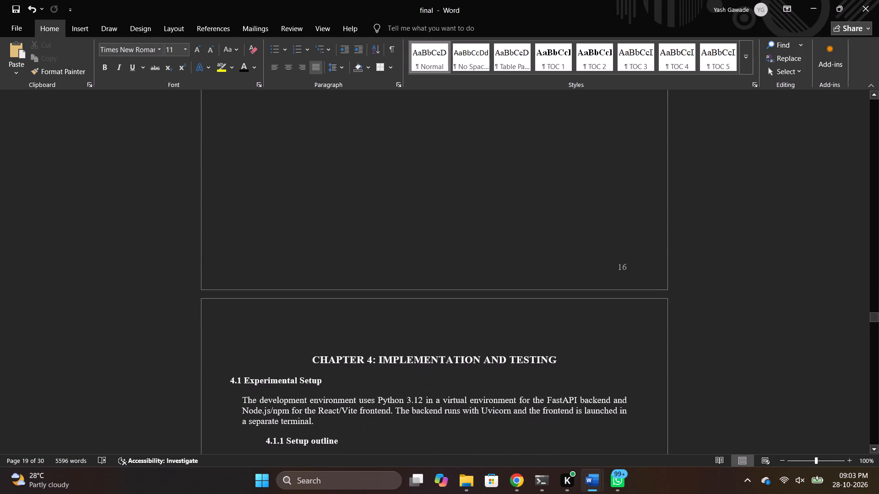
Review Chapter 4 from section 4.1 Experimental Setup through section 4.3, checking its text and figure placeholders.
scroll(515, 189, "down", 3)
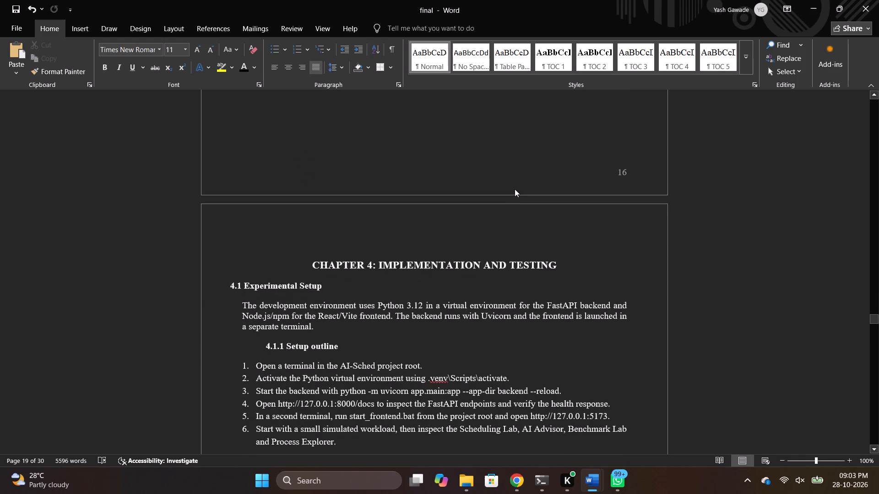
scroll(515, 189, "down", 2)
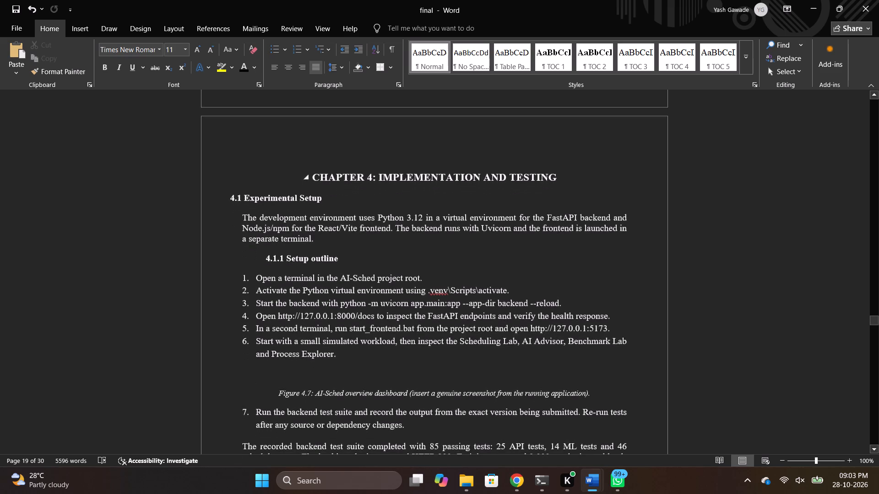
scroll(515, 189, "down", 1)
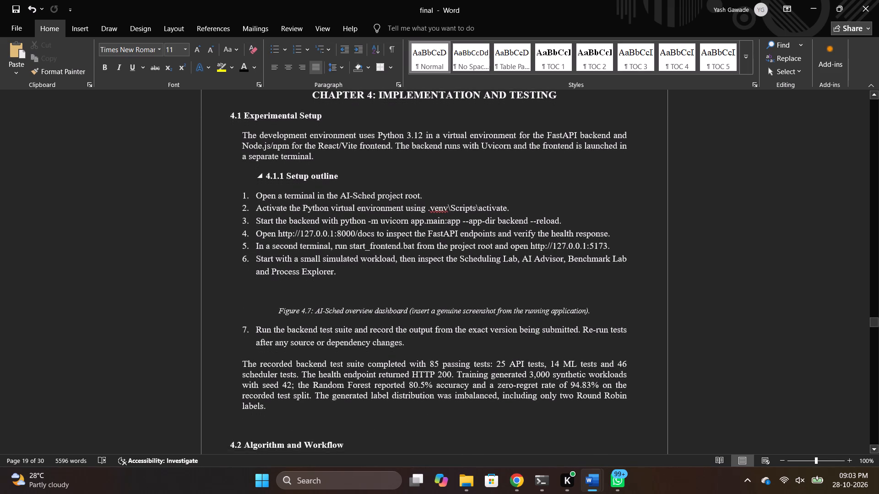
scroll(515, 189, "down", 3)
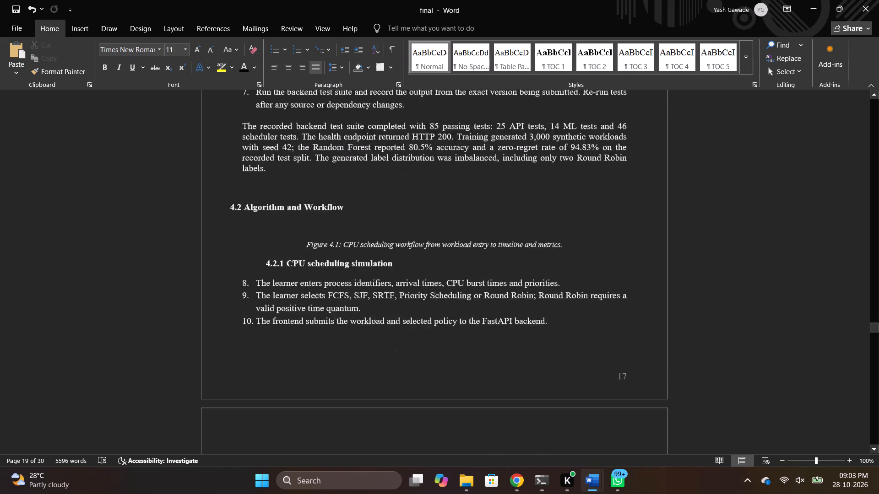
scroll(515, 189, "down", 3)
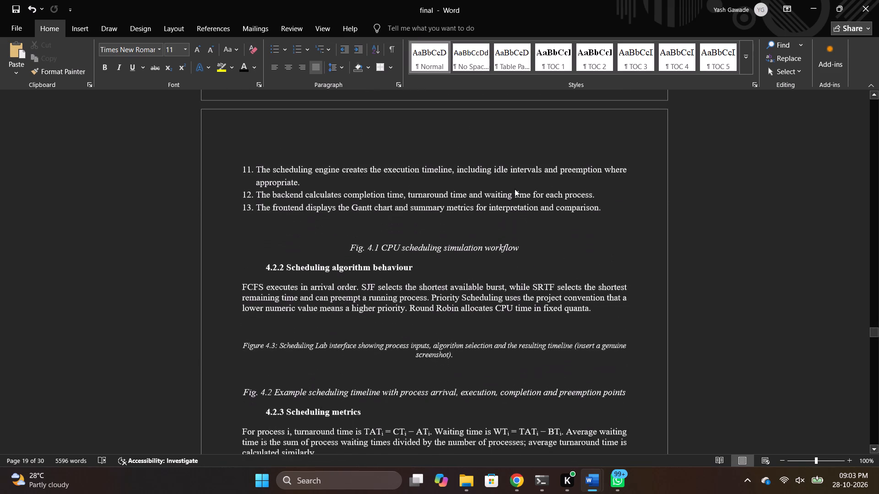
scroll(515, 189, "down", 3)
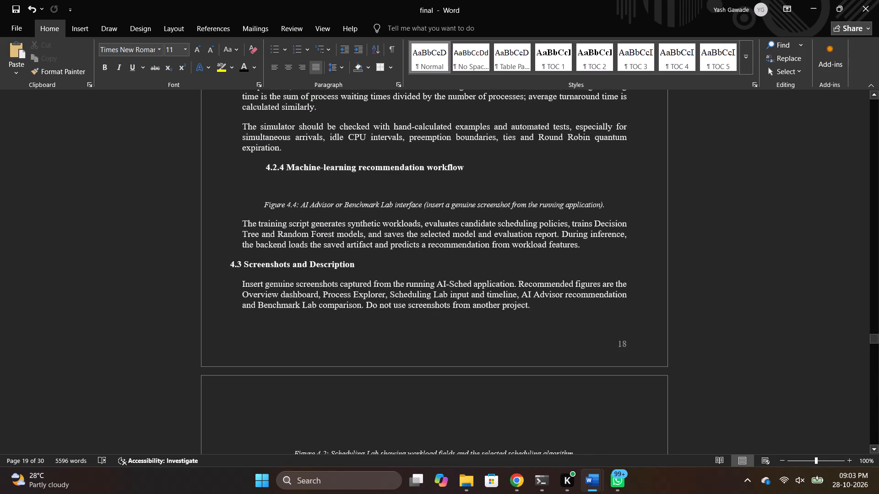
scroll(515, 189, "down", 1)
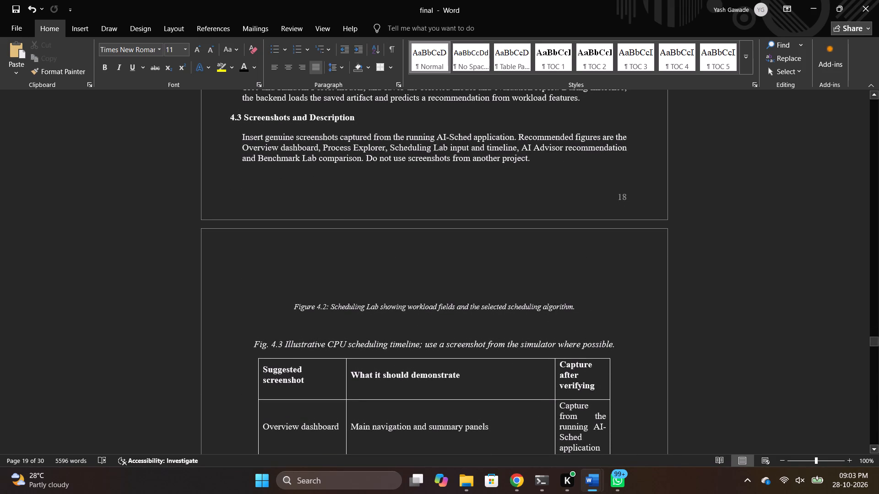
Delete "Screenshots and" from the section 4.3 heading so it reads "4.3 Description".
scroll(515, 189, "up", 1)
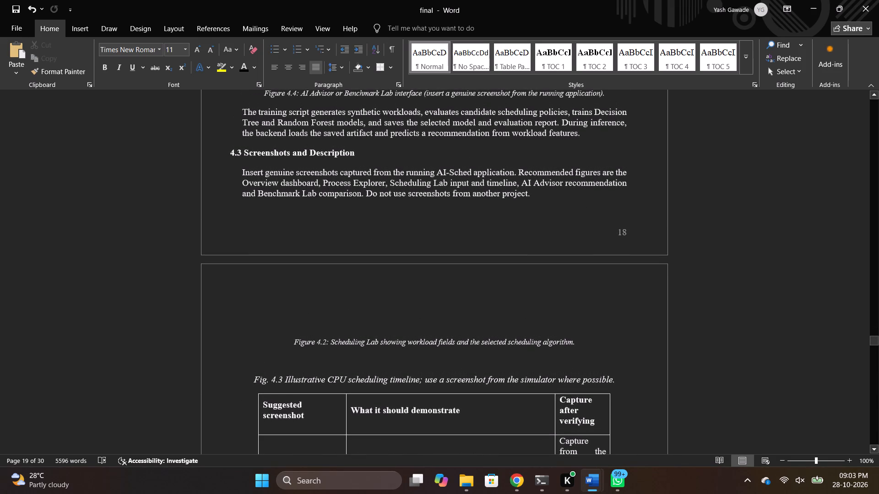
left_click(305, 151)
key("BackSpace")
key("BackSpace")
key("BackSpace")
key("BackSpace")
key("BackSpace")
key("BackSpace")
key("BackSpace")
key("BackSpace")
key("BackSpace")
key("BackSpace")
key("BackSpace")
key("BackSpace")
key("BackSpace")
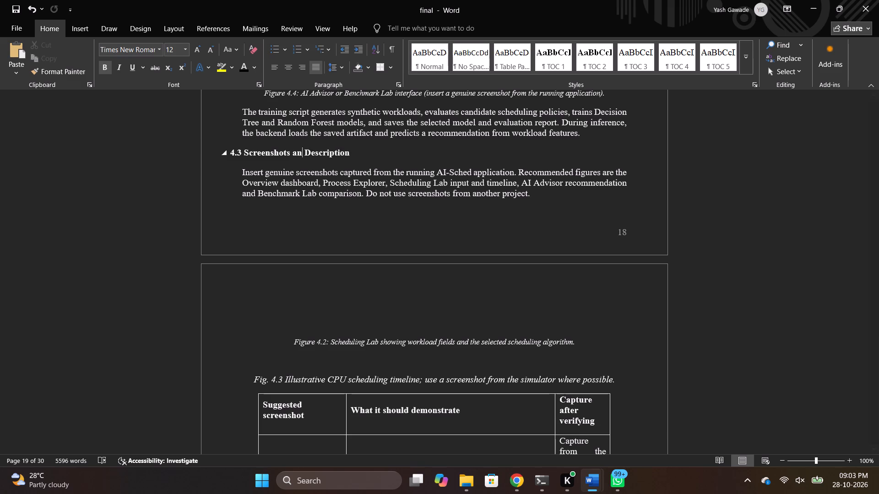
key("BackSpace")
key("BackSpace")
key("BackSpace")
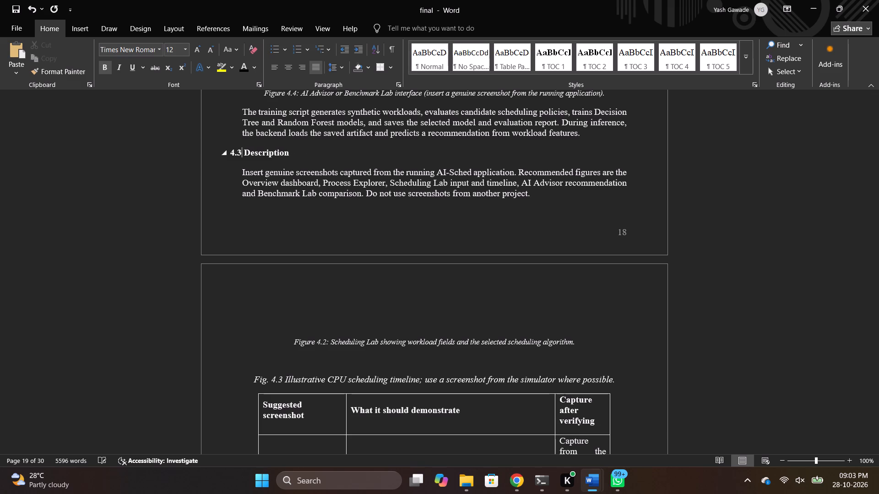
Review the rest of the report from the suggested screenshot table through the test cases and limitations to References.
scroll(305, 151, "down", 4)
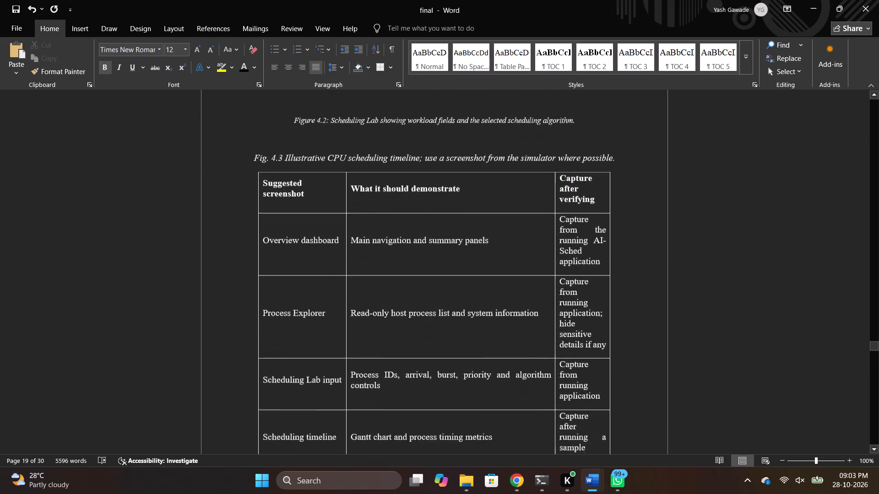
scroll(305, 151, "down", 6)
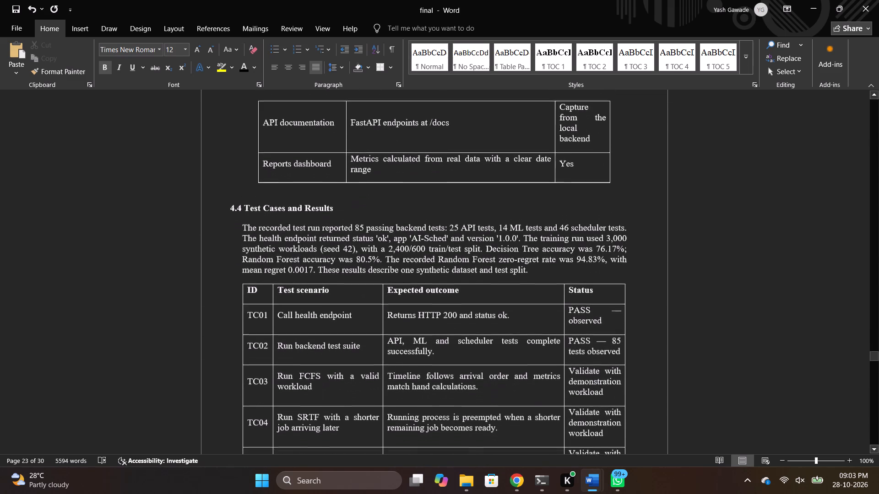
scroll(305, 151, "down", 8)
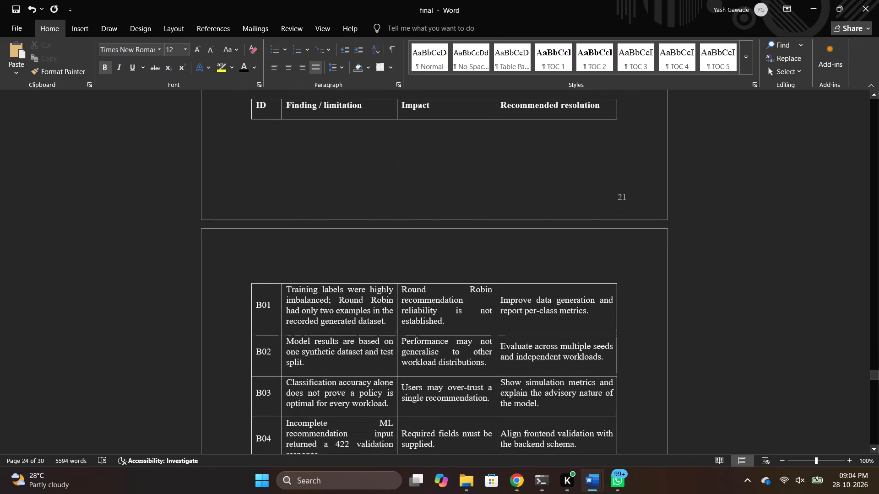
scroll(305, 151, "down", 17)
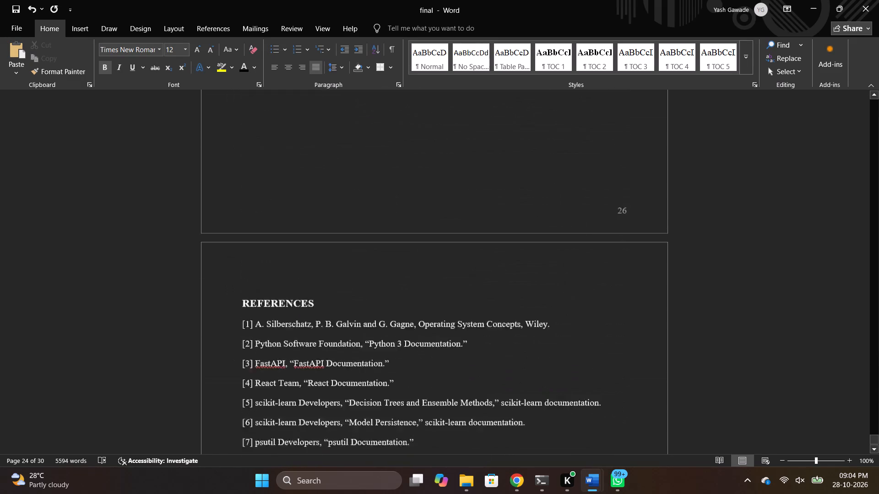
Look back through the report from References, past Chapters 5, 4 and 3, up to the title page.
scroll(305, 151, "up", 13)
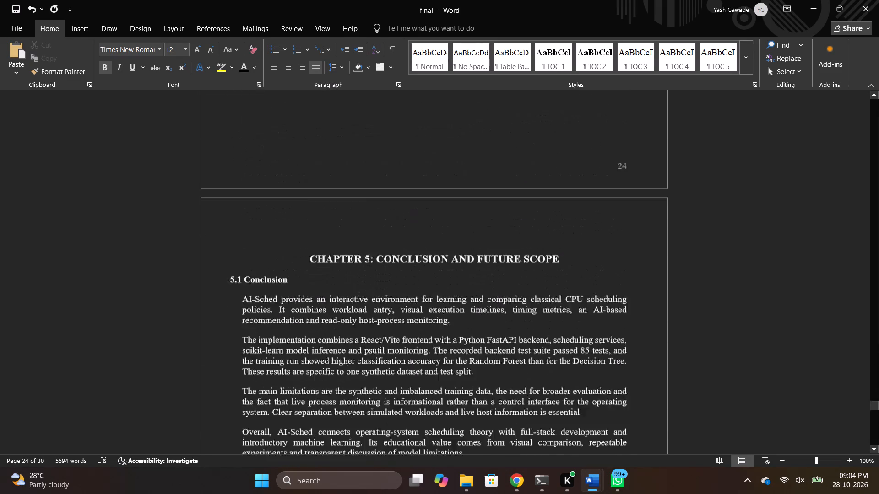
scroll(305, 151, "up", 2)
scroll(305, 151, "down", 2)
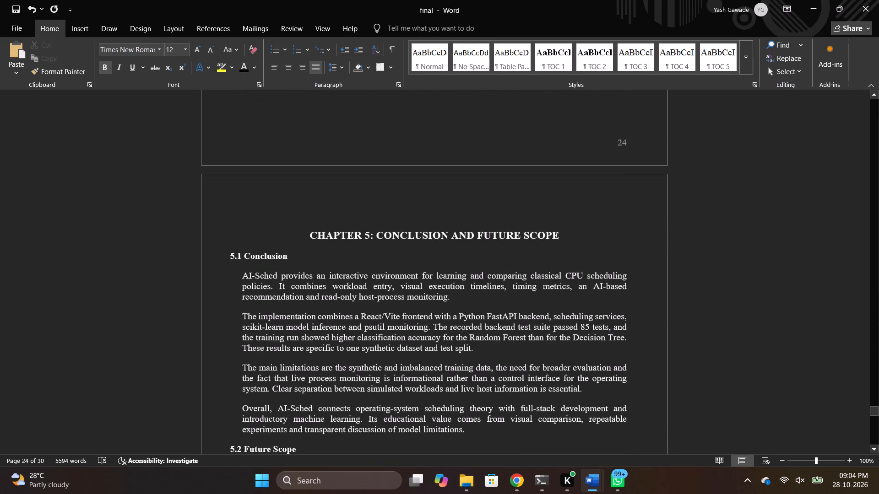
scroll(305, 151, "up", 1)
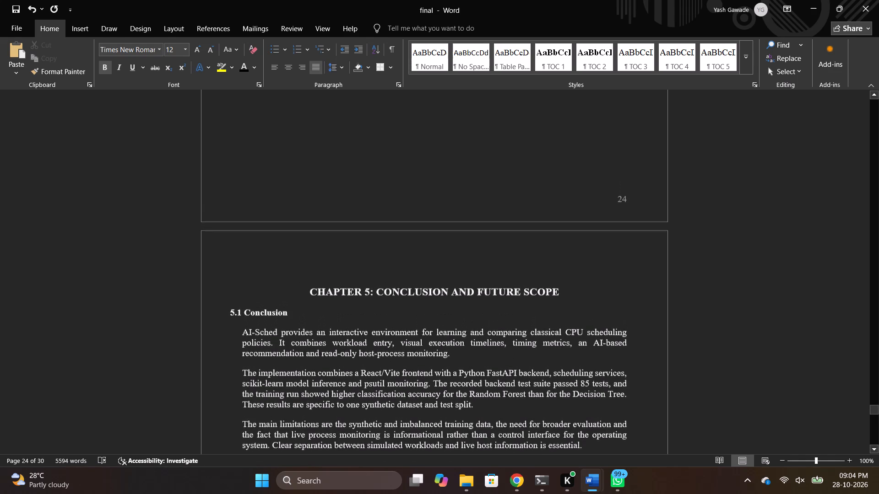
scroll(305, 151, "up", 13)
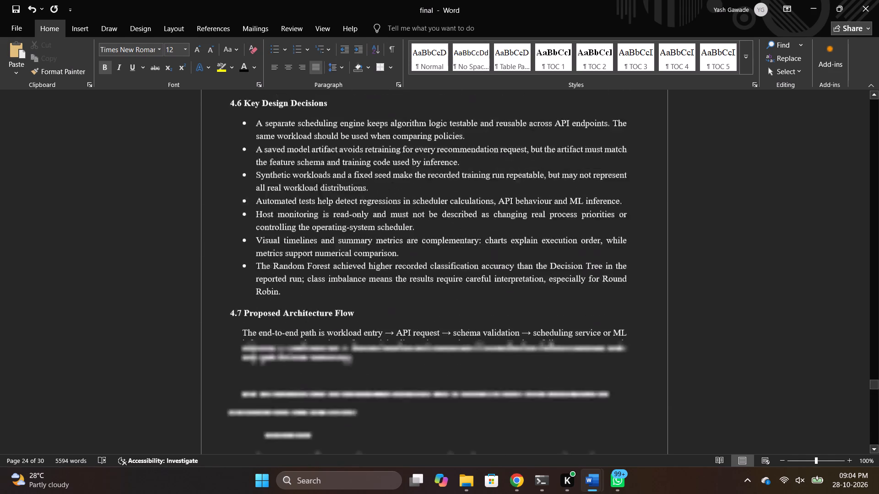
scroll(305, 151, "up", 8)
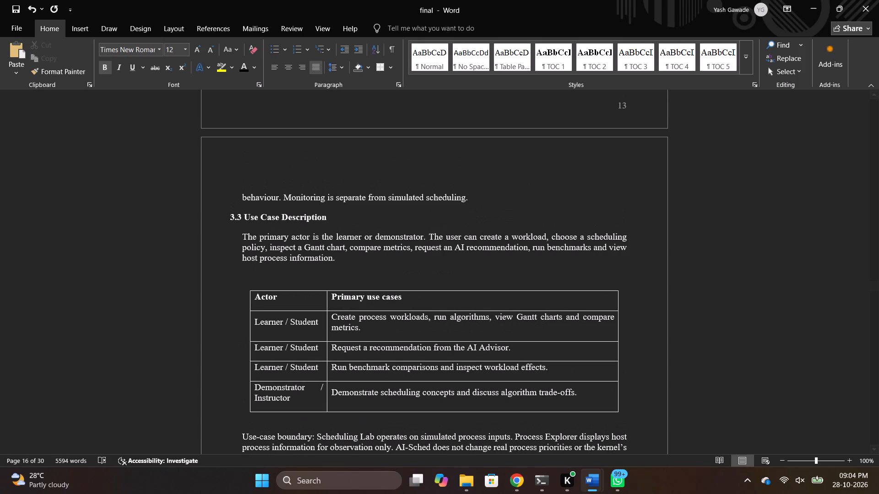
scroll(305, 151, "up", 8)
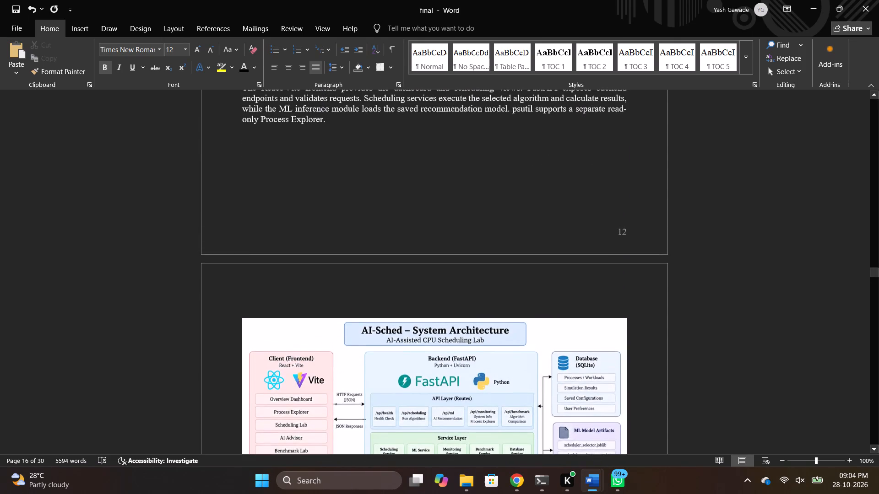
scroll(305, 151, "up", 11)
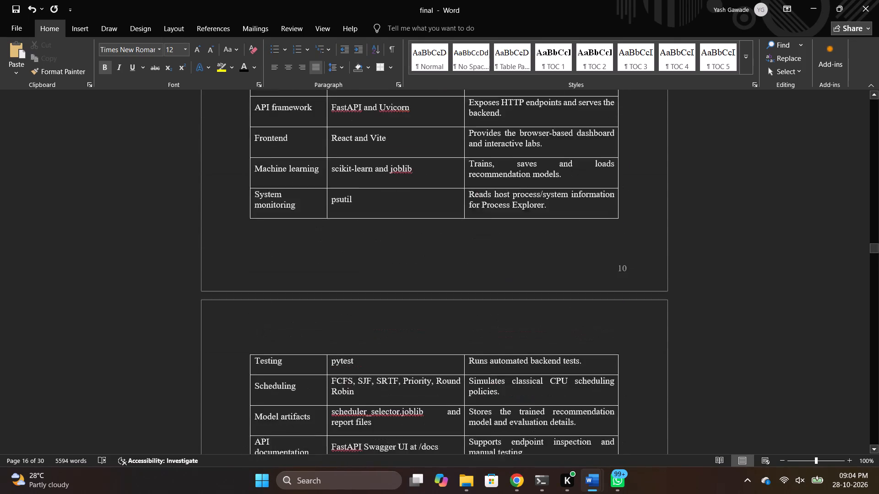
scroll(305, 151, "up", 14)
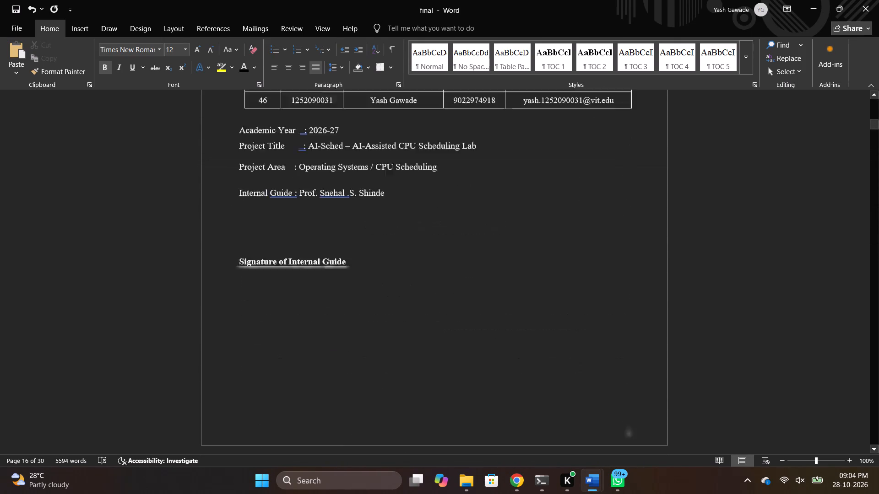
scroll(305, 151, "up", 4)
scroll(305, 151, "right", 3)
scroll(305, 151, "up", 1)
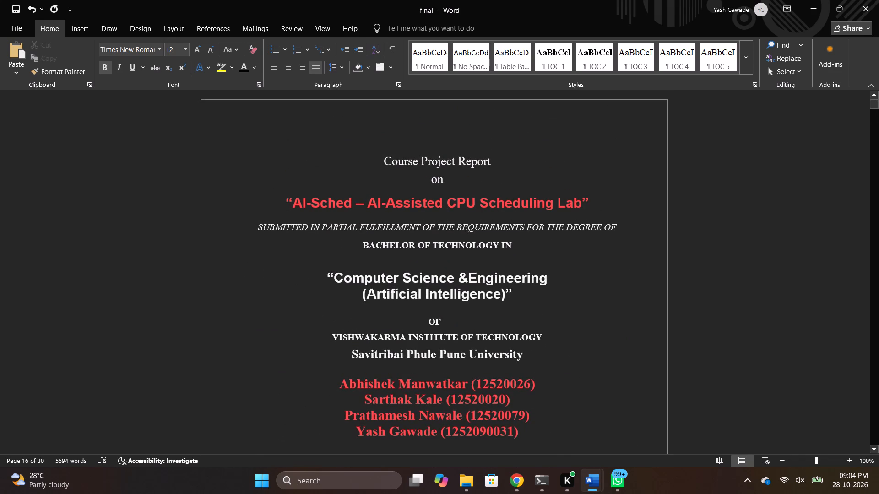
Review the front matter: title page, certificate, project synopsis and acknowledgement.
scroll(305, 151, "down", 2)
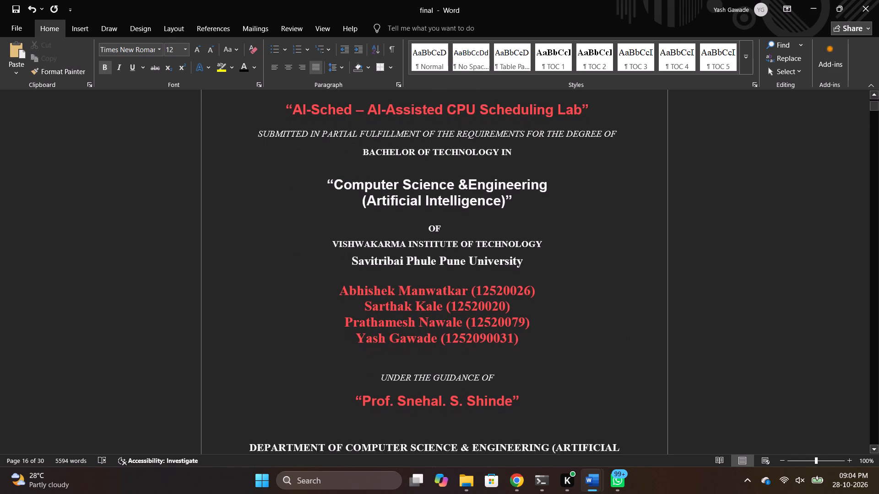
scroll(308, 143, "down", 2)
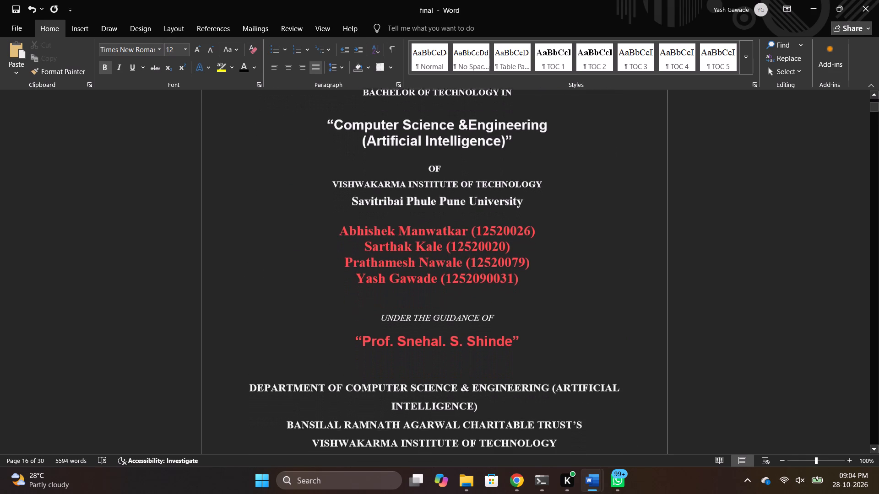
scroll(308, 143, "down", 2)
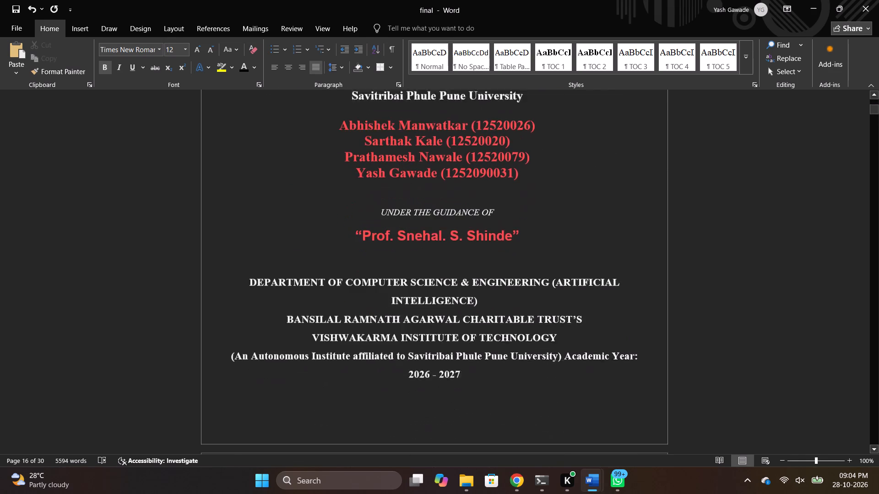
scroll(308, 143, "down", 3)
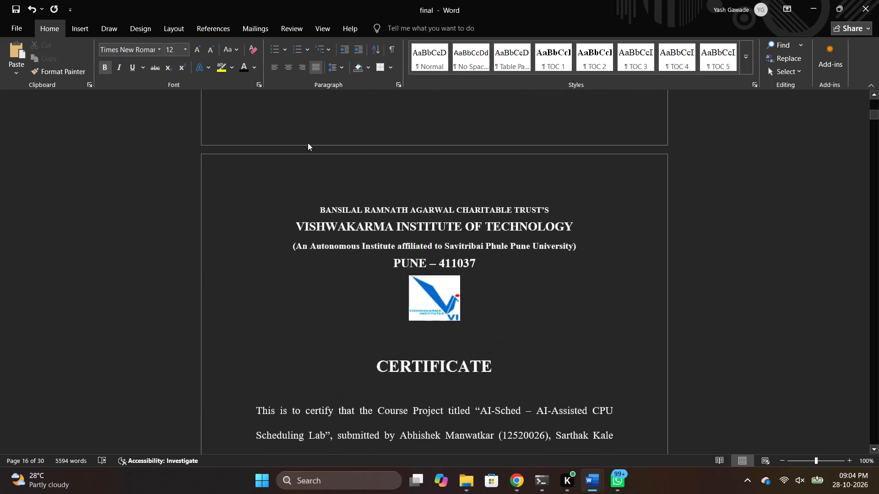
scroll(308, 143, "down", 3)
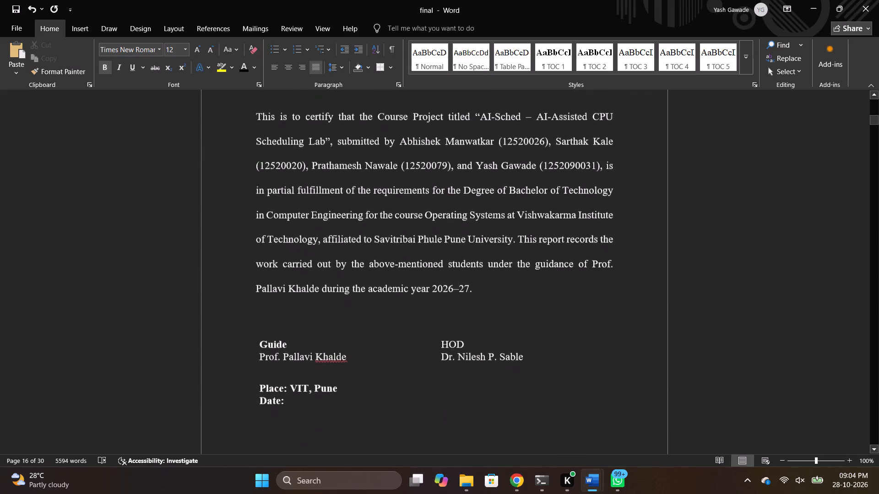
scroll(308, 143, "down", 3)
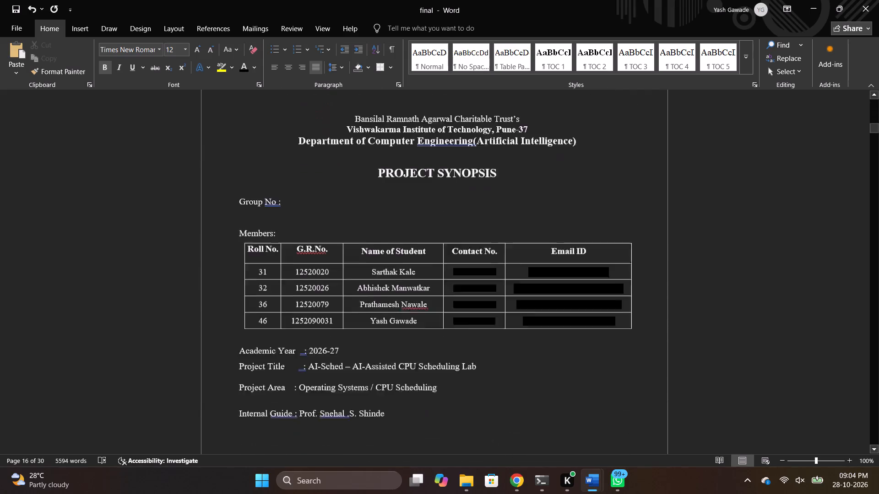
scroll(308, 143, "down", 1)
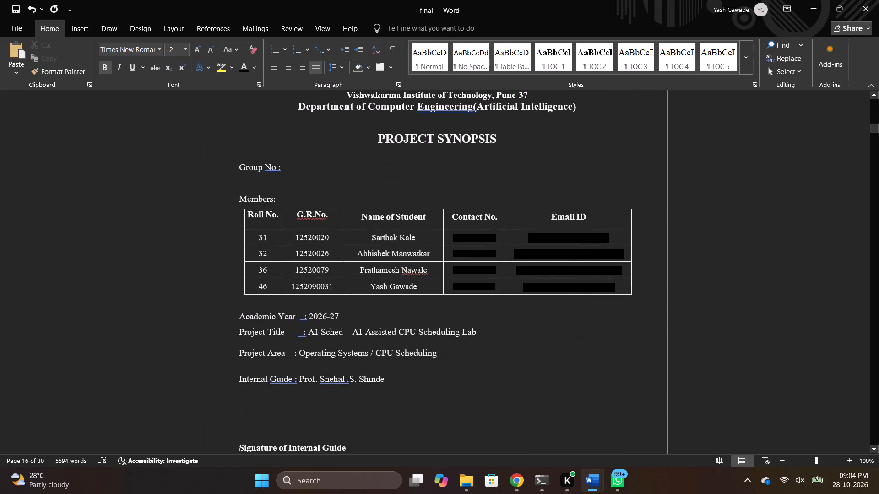
scroll(308, 143, "down", 3)
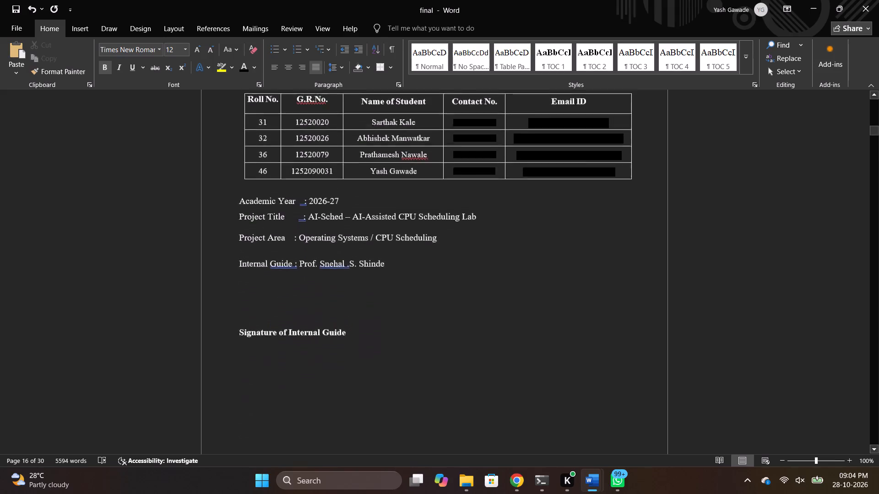
scroll(308, 143, "down", 2)
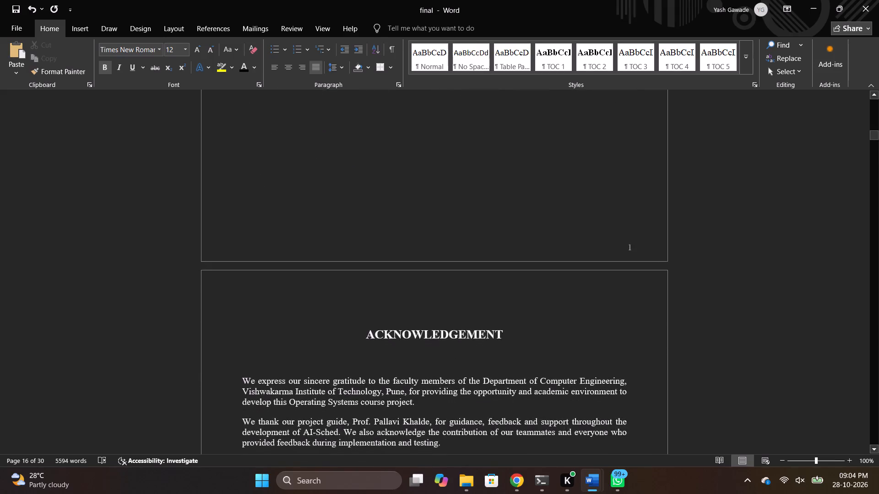
scroll(308, 143, "down", 2)
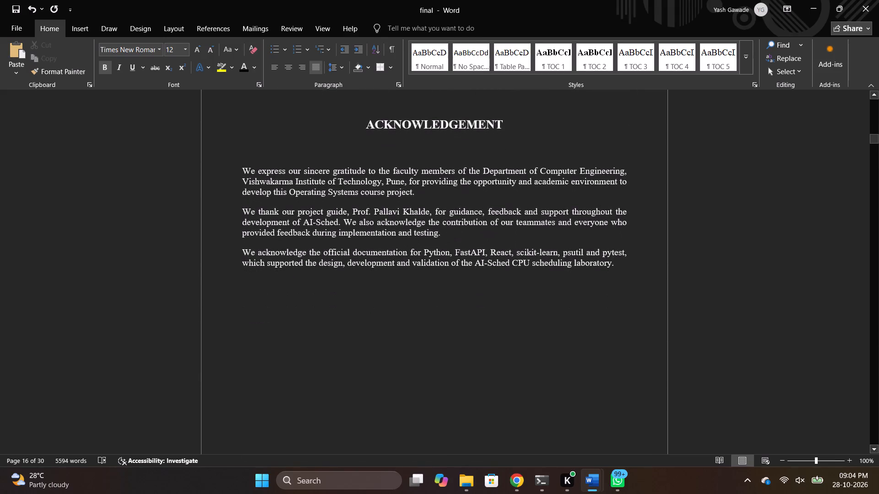
scroll(308, 143, "left", 2)
scroll(308, 143, "down", 1)
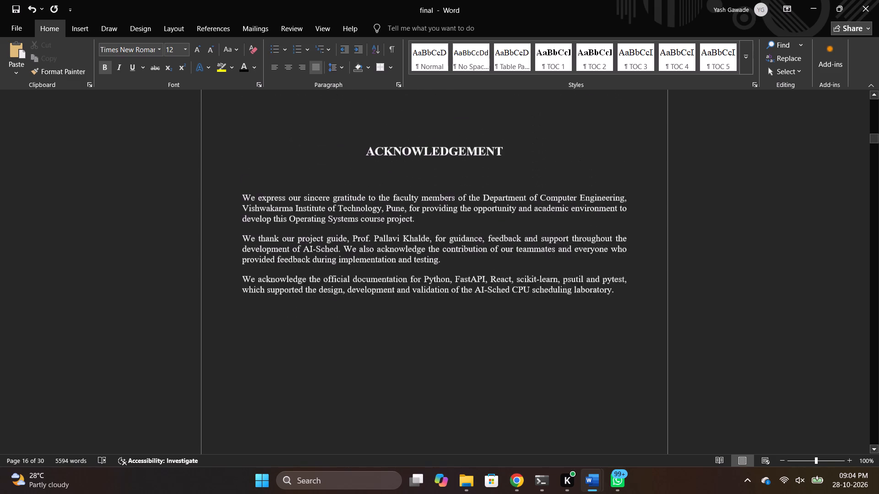
Review the acknowledgement, the abstract and the table of contents of the report.
scroll(308, 143, "down", 1)
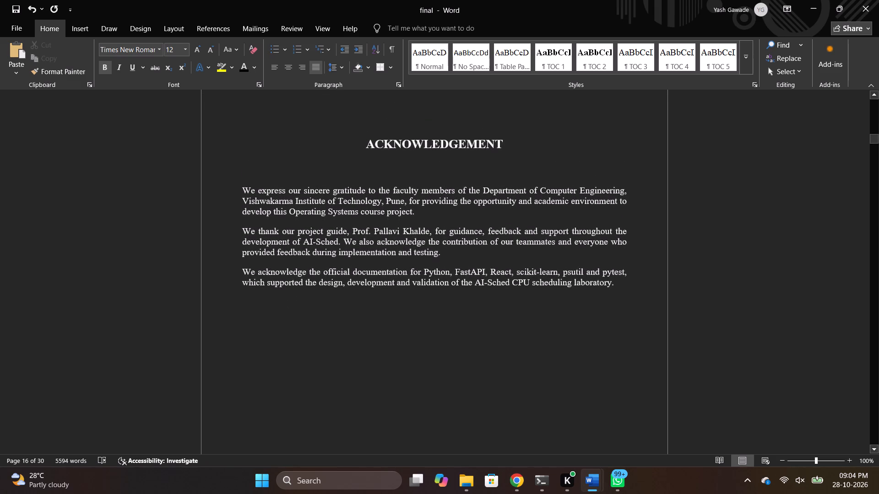
scroll(308, 143, "down", 1)
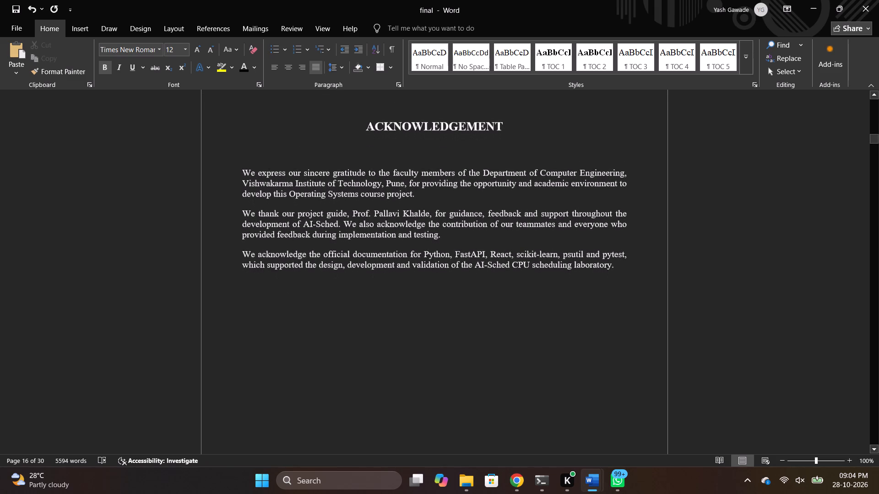
scroll(308, 143, "down", 1)
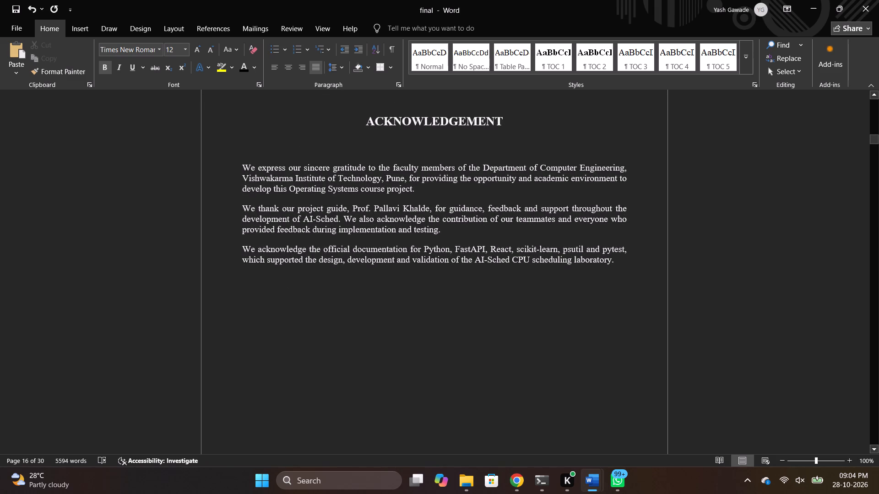
scroll(308, 143, "down", 1)
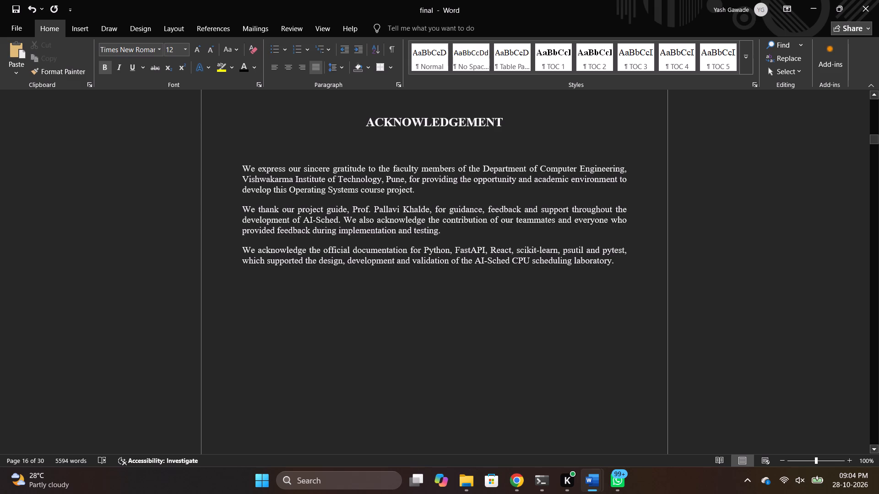
scroll(308, 143, "down", 1)
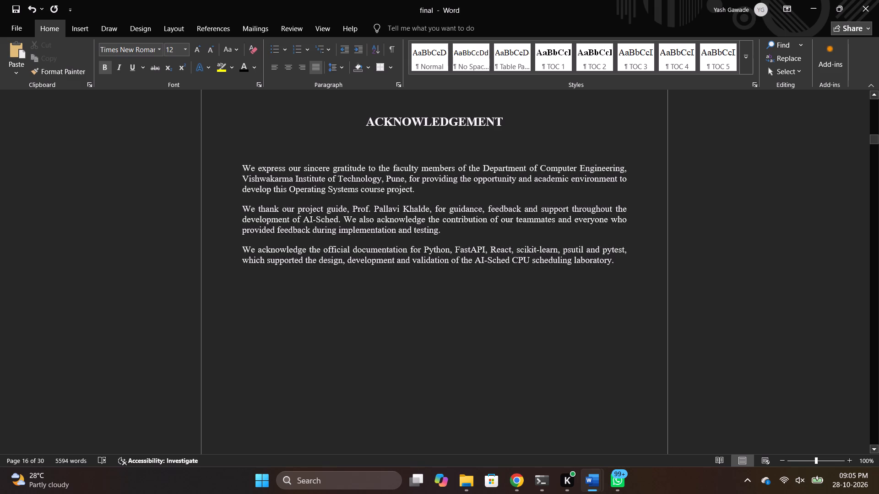
scroll(308, 143, "down", 1)
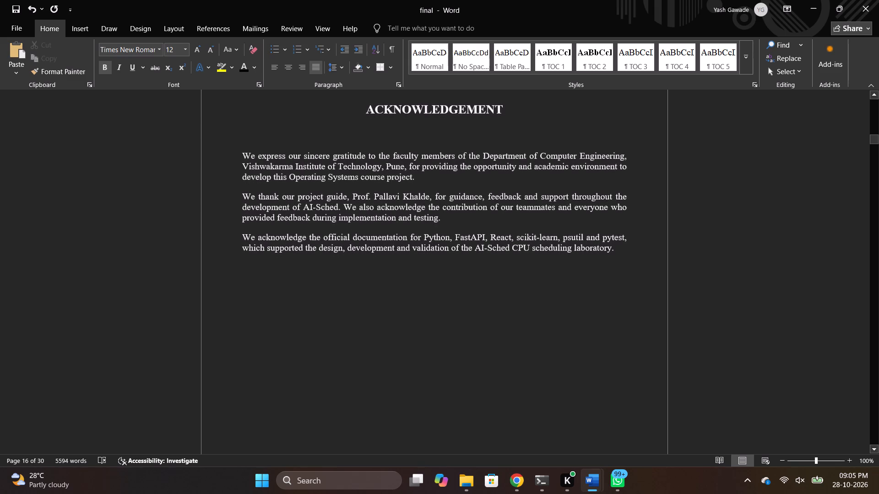
scroll(308, 143, "down", 5)
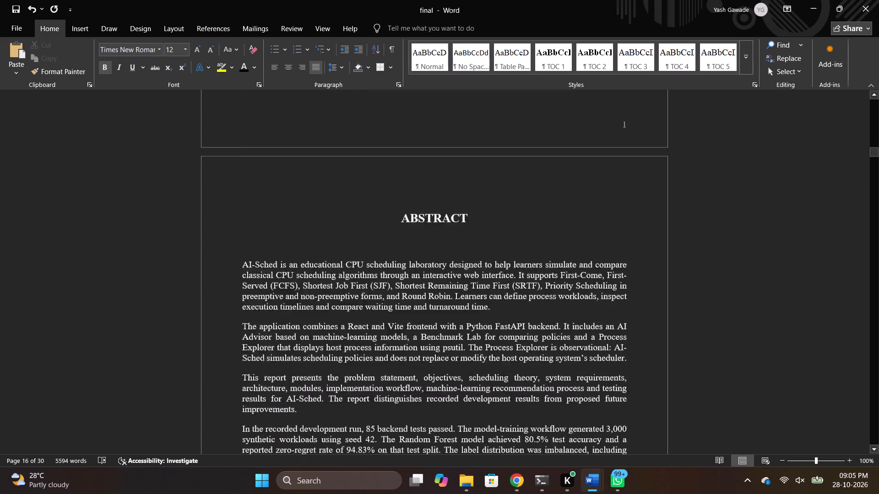
scroll(308, 143, "down", 1)
right_click(308, 143)
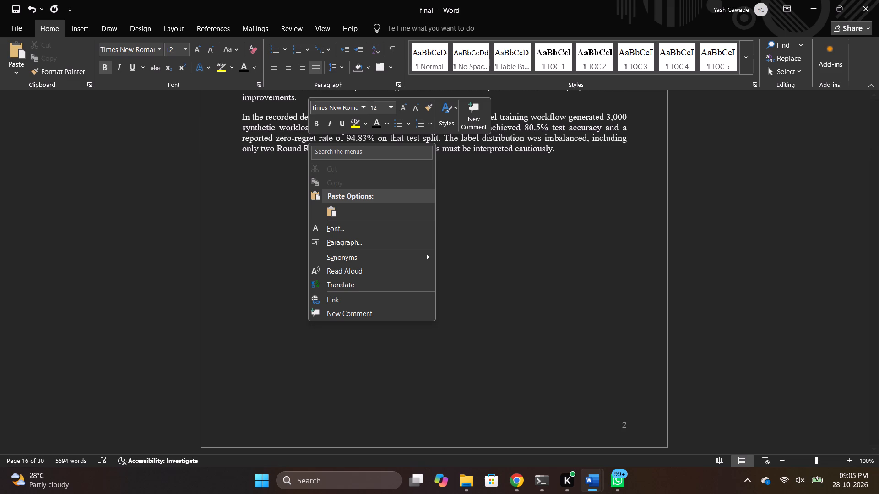
scroll(308, 143, "left", 1)
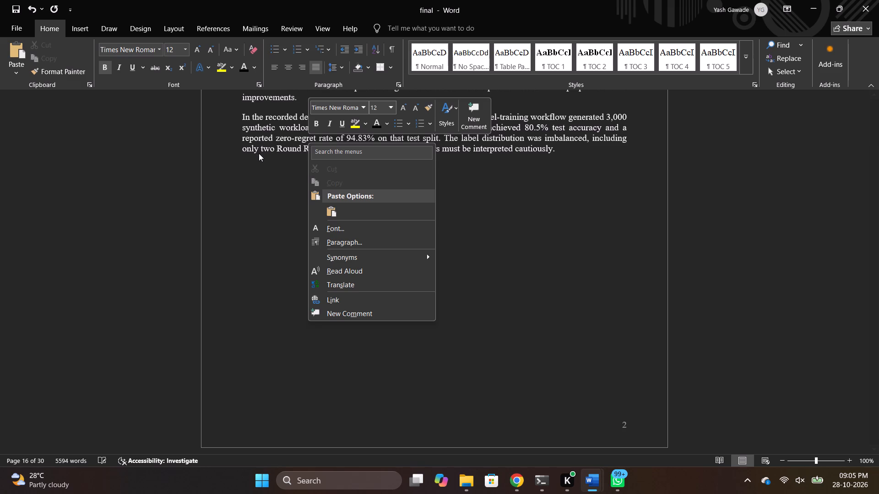
left_click(259, 155)
scroll(260, 152, "down", 4)
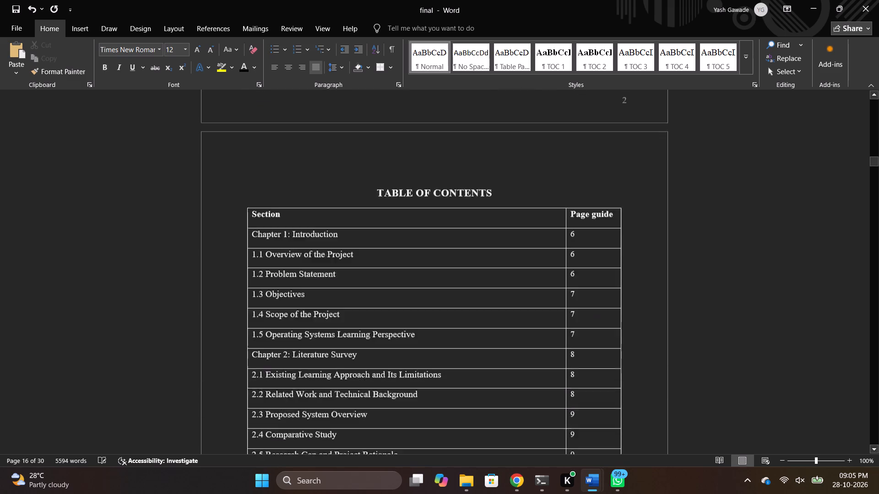
scroll(260, 152, "down", 9)
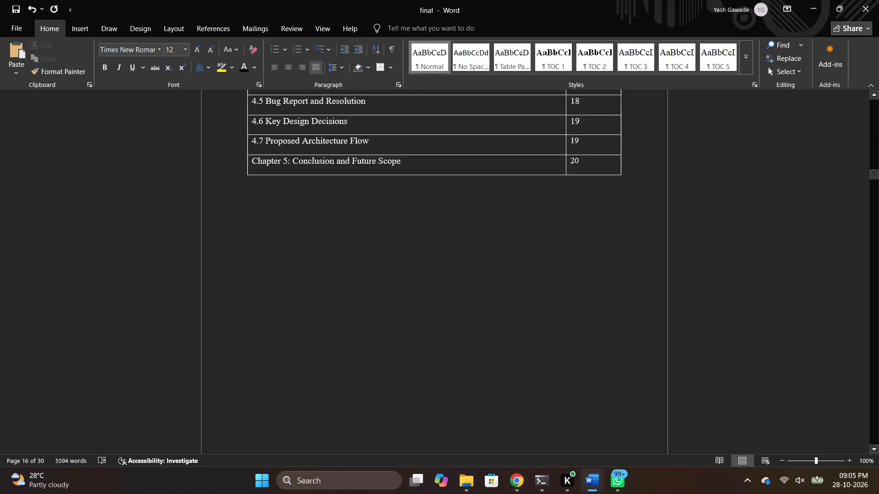
Skim the chapters through section 4.8 Advantages and Limitations to the end of References, and return to the title page.
scroll(260, 152, "down", 17)
scroll(260, 152, "down", 6)
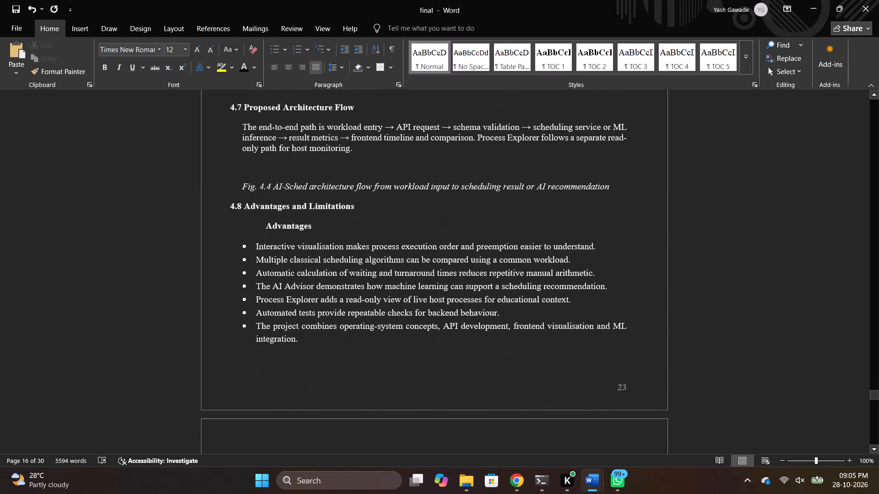
scroll(260, 152, "down", 18)
scroll(260, 152, "down", 10)
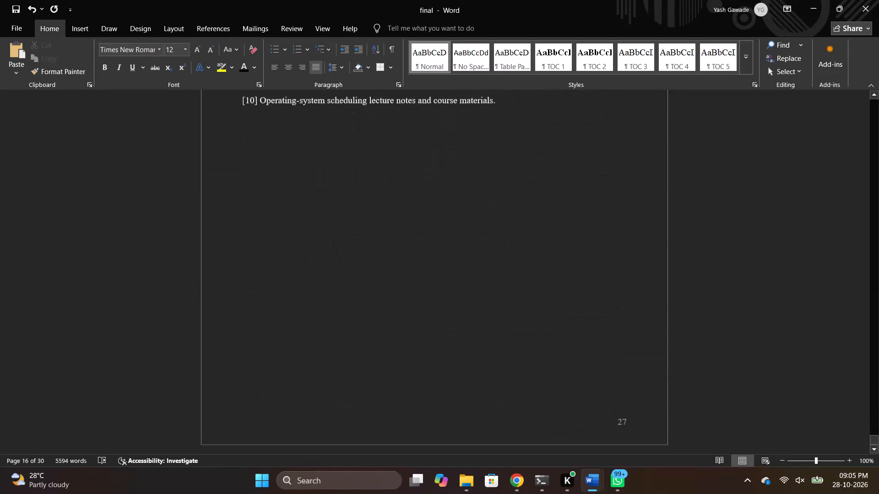
scroll(260, 152, "up", 20)
scroll(260, 152, "up", 17)
scroll(260, 152, "up", 20)
scroll(260, 152, "up", 20)
scroll(260, 152, "up", 20)
scroll(260, 152, "up", 5)
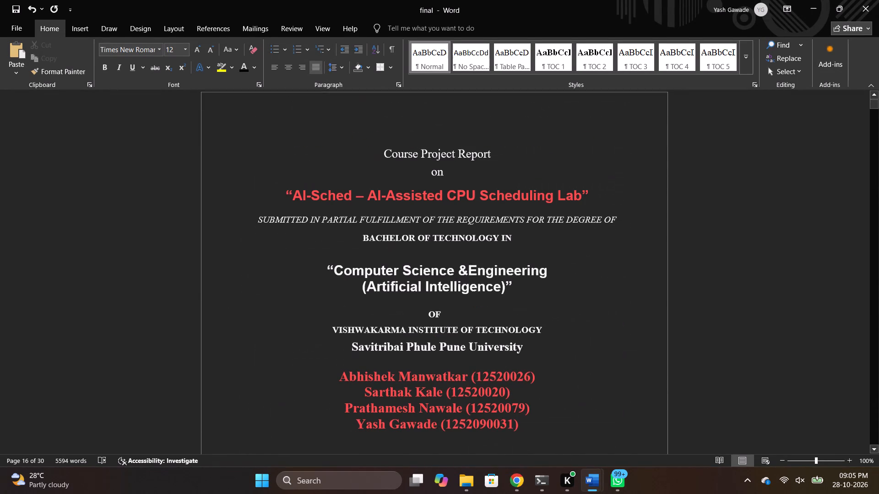
Open the file management view for the report document.
left_click(17, 33)
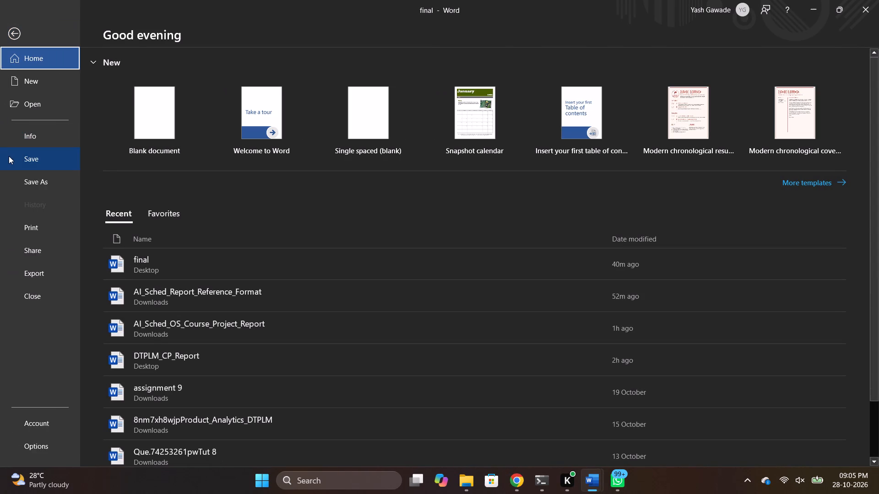
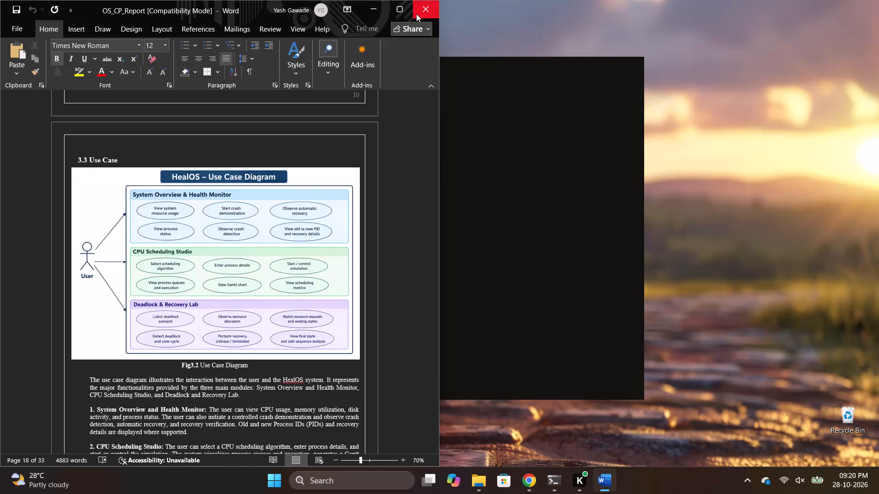
left_click(416, 14)
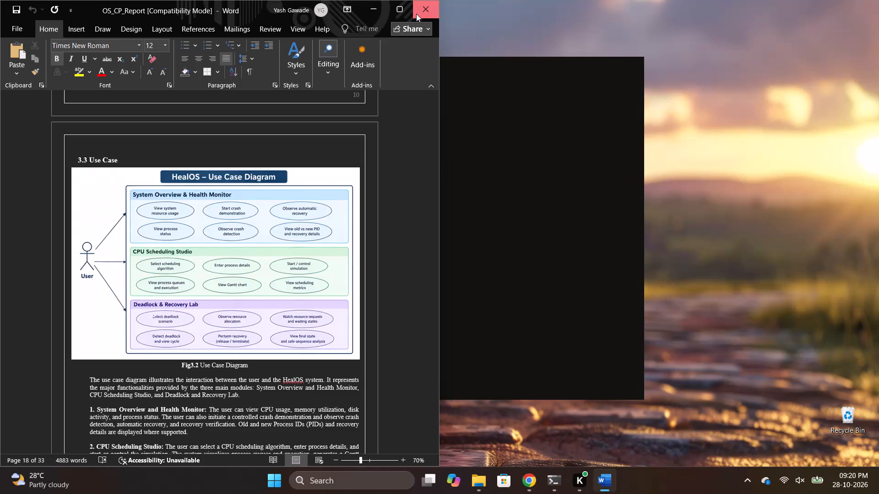